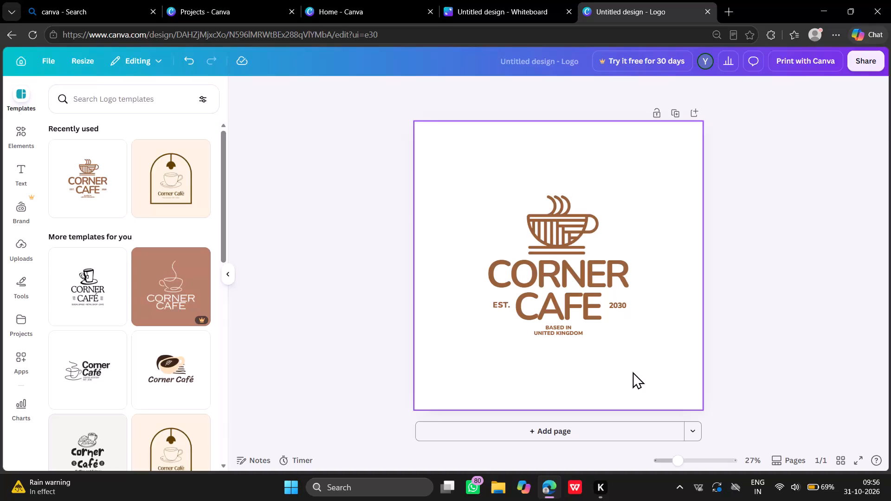
Delete the coffee cup graphic and the CORNER CAFE heading from the logo design.
scroll(633, 372, down, 2)
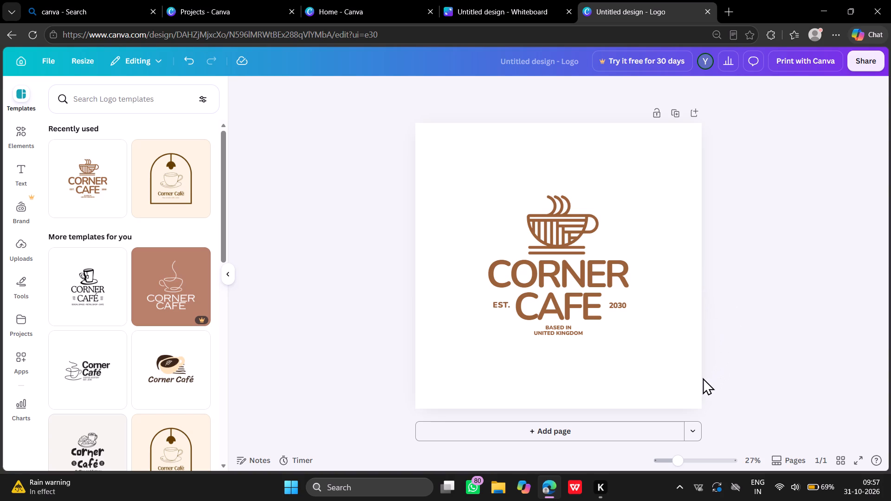
click(646, 345)
drag(646, 345, 725, 346)
click(581, 225)
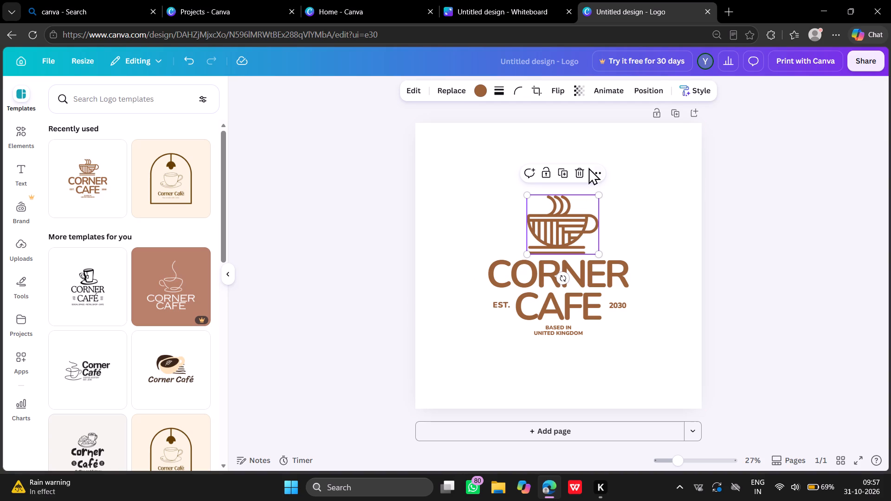
click(581, 176)
click(574, 275)
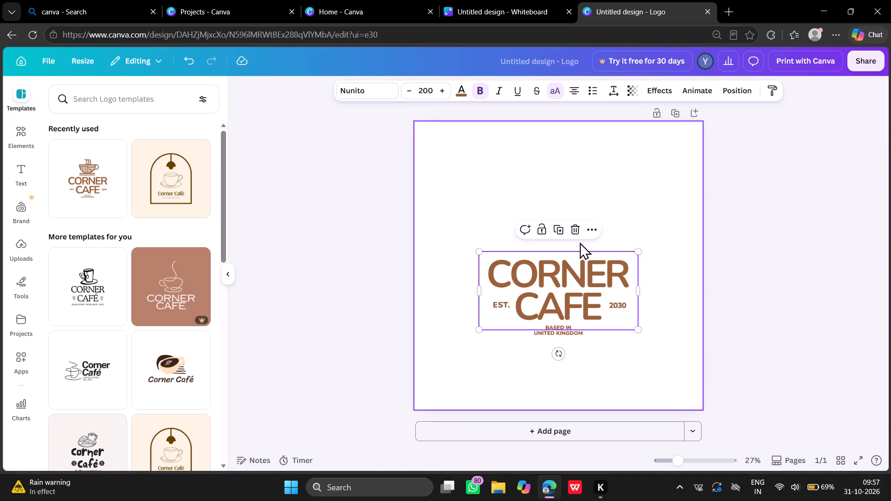
double_click(578, 239)
click(578, 235)
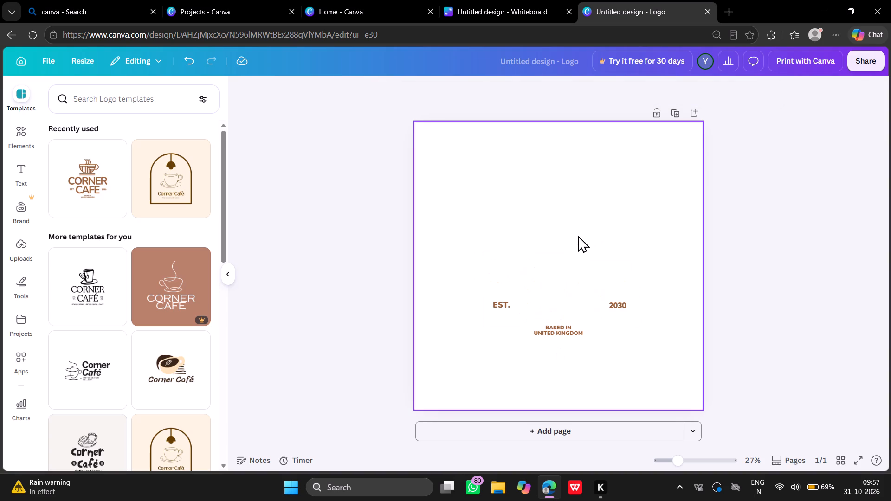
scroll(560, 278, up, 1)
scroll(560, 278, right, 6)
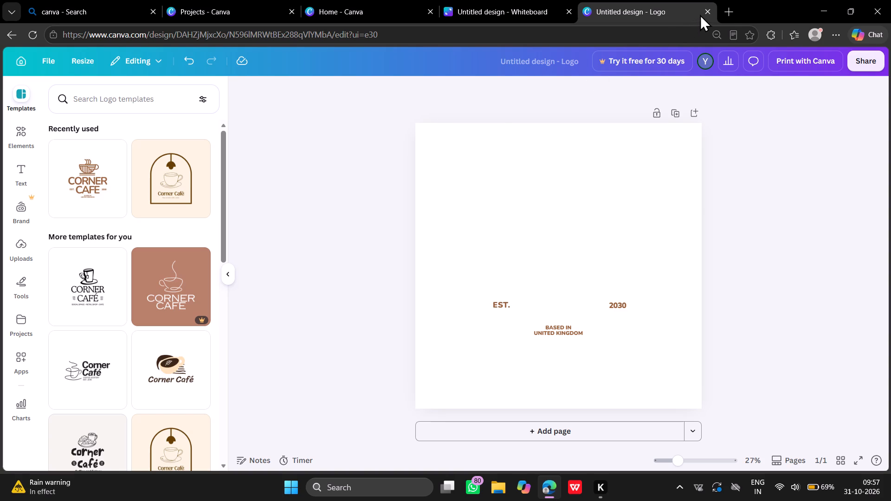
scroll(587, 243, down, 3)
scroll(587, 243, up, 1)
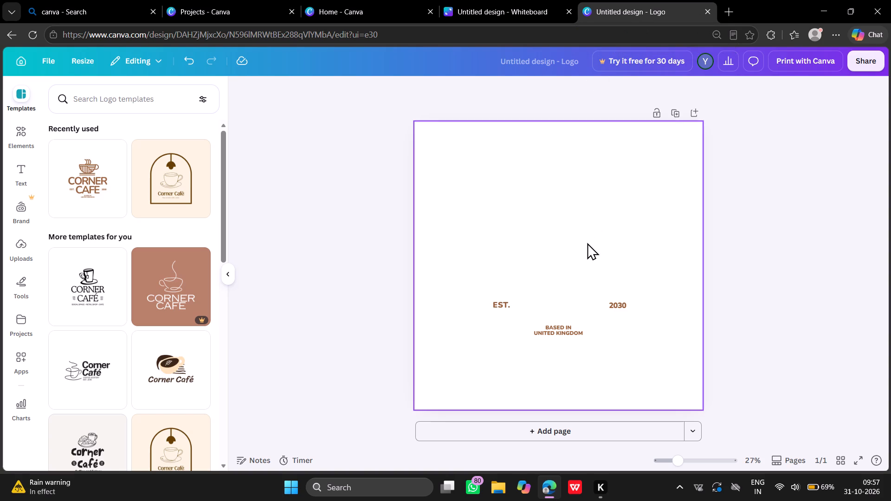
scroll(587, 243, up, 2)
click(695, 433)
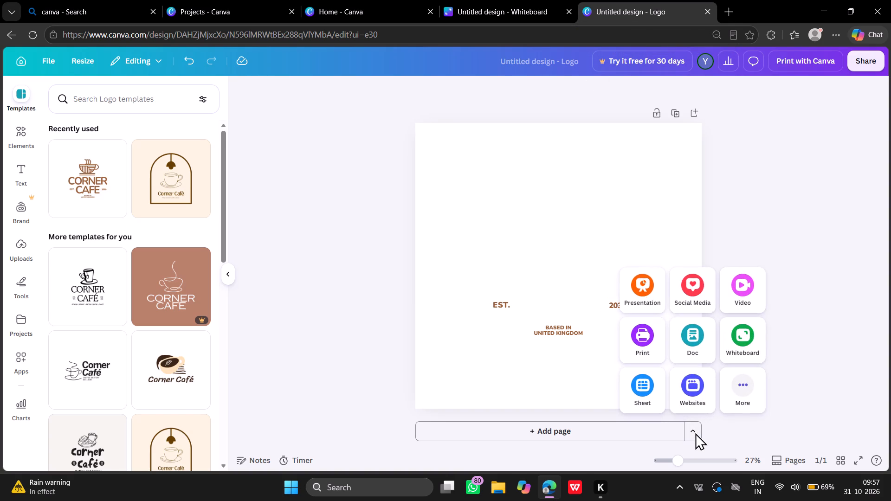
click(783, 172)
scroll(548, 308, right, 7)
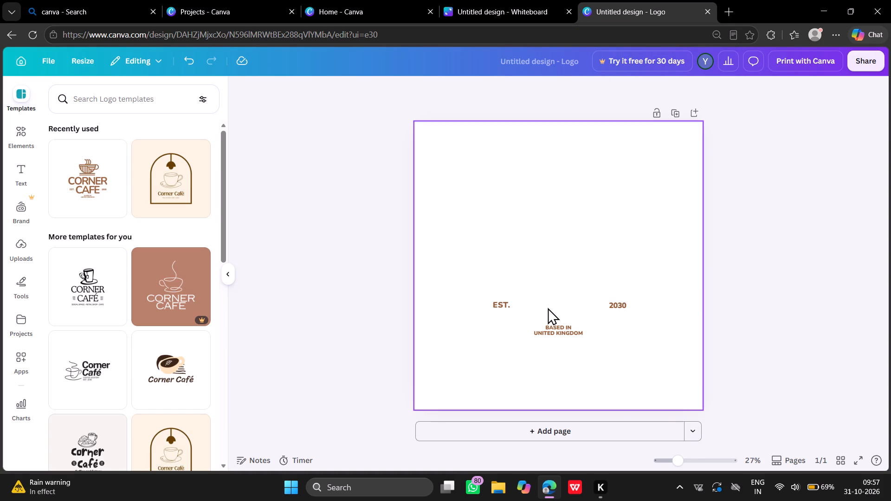
Leave the logo design and return to the whiteboard design's Create a design window.
click(4, 34)
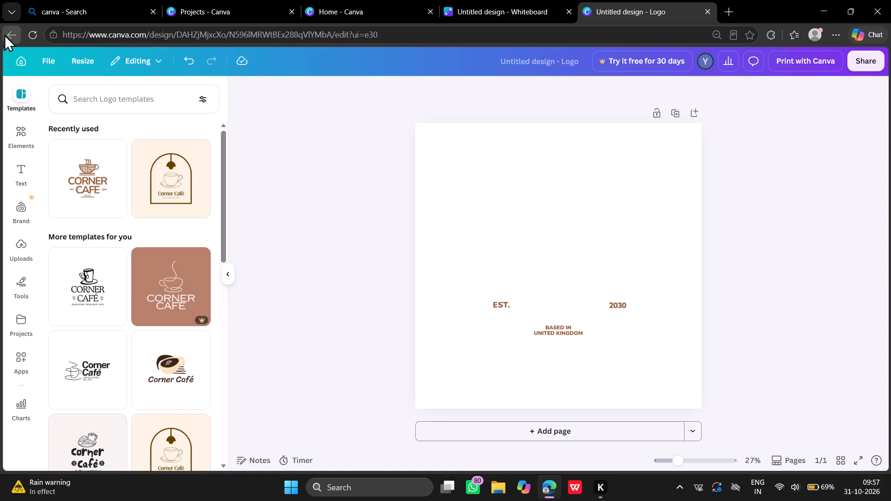
Look through the suggested design types under Popular on Canva and Try something new.
scroll(568, 345, down, 1)
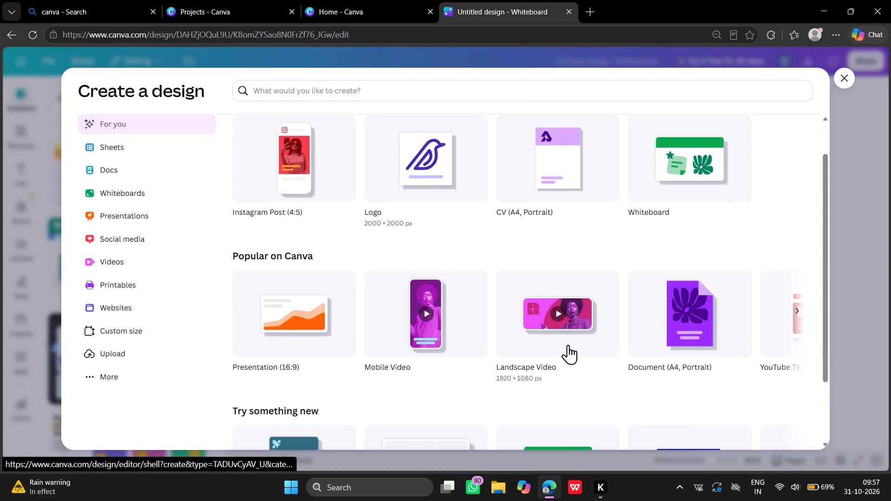
scroll(568, 345, down, 1)
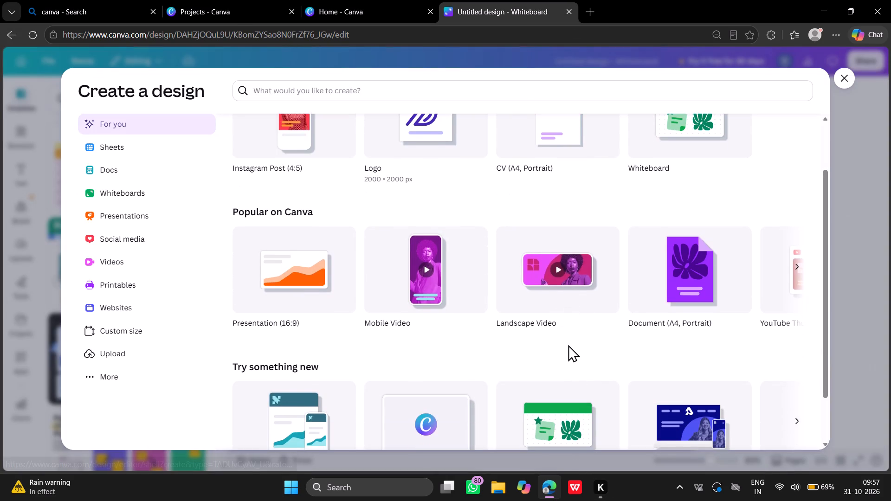
scroll(690, 309, left, 8)
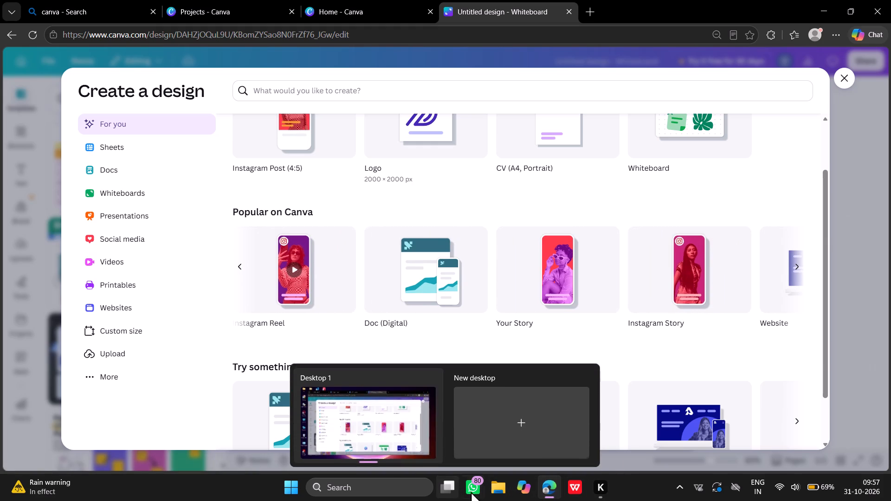
scroll(678, 366, down, 3)
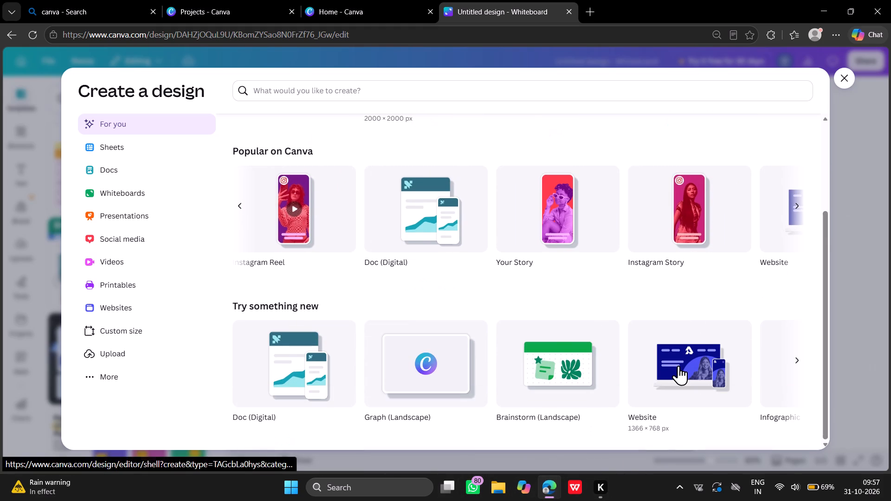
scroll(678, 366, down, 2)
scroll(678, 366, up, 5)
scroll(678, 366, down, 3)
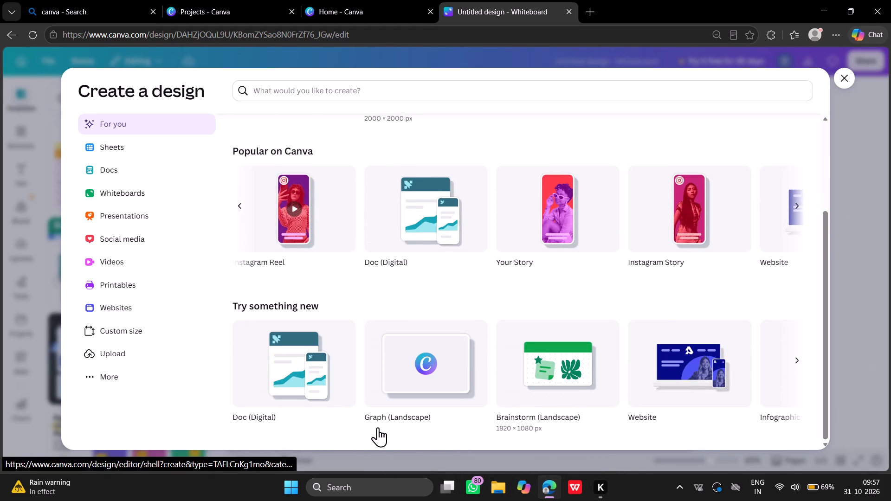
Create a new Business Card design, 3.5 × 2 in, from the Printables category.
click(138, 253)
click(133, 287)
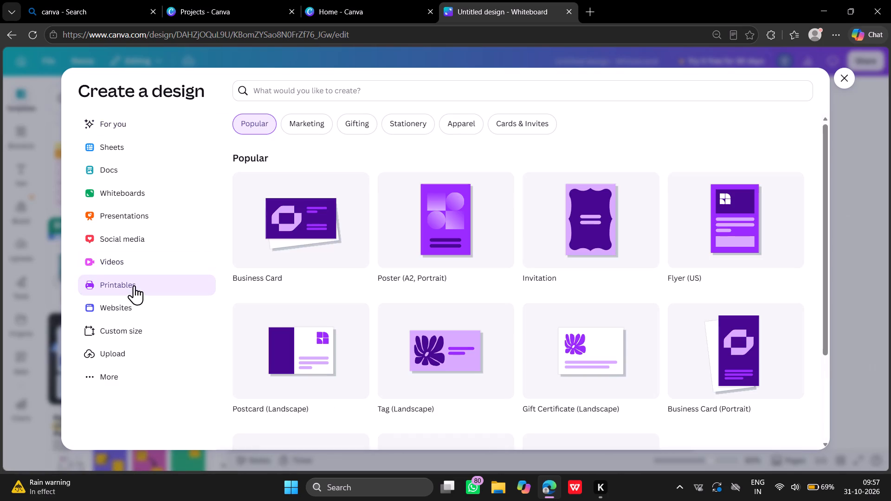
scroll(320, 272, right, 1)
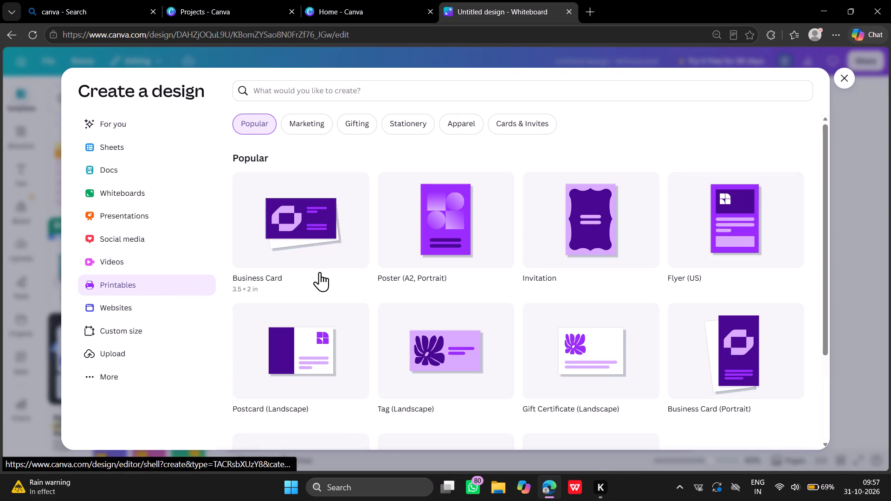
scroll(320, 272, right, 1)
double_click(298, 243)
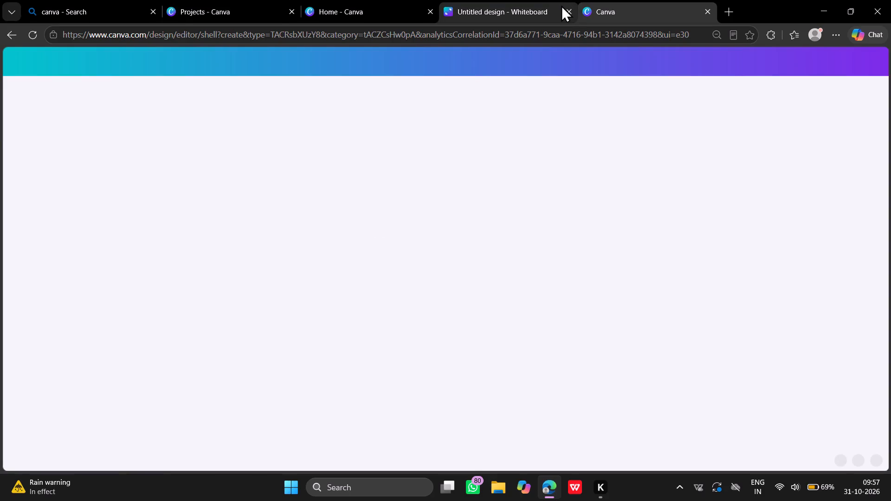
Close the browser tab holding the untitled whiteboard design.
click(562, 6)
click(563, 9)
click(567, 9)
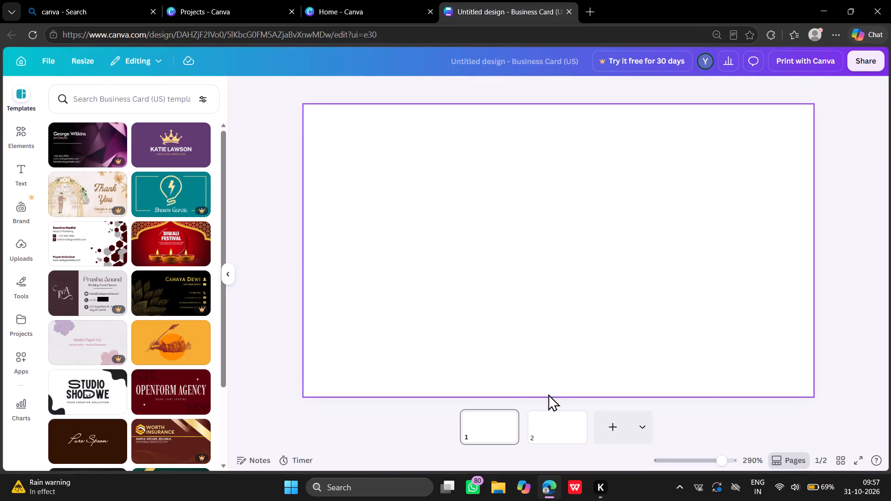
Look over the card's two pages and the suggested business card templates.
click(557, 424)
click(503, 430)
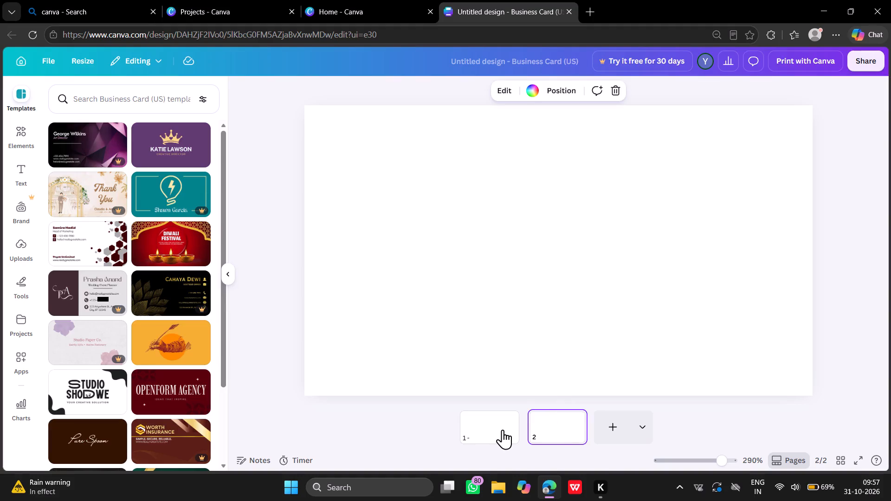
click(539, 432)
click(501, 437)
click(517, 133)
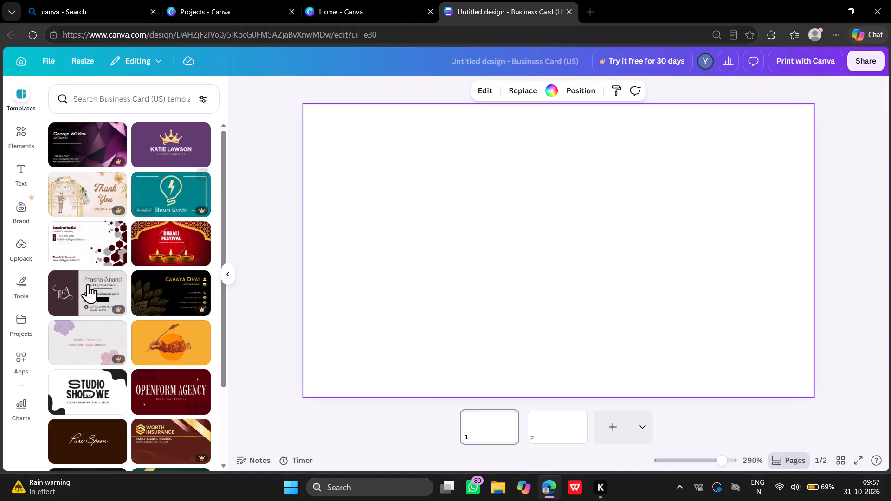
scroll(88, 284, up, 1)
scroll(88, 284, down, 2)
scroll(88, 284, up, 2)
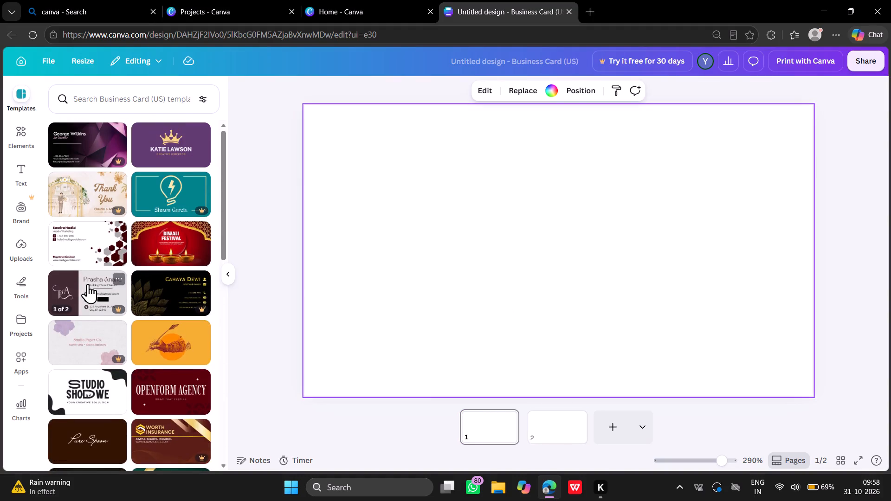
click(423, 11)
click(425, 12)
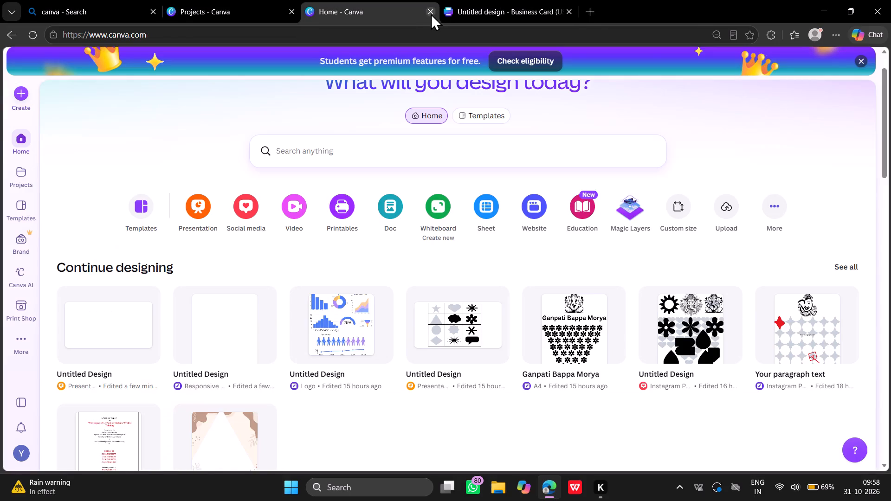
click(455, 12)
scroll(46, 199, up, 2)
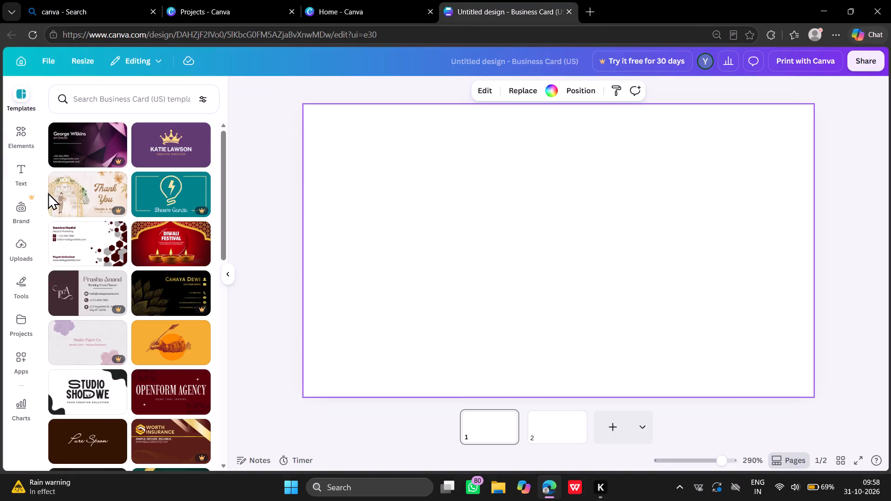
Browse the Shapes category of the elements library for shapes to use on the card.
click(19, 129)
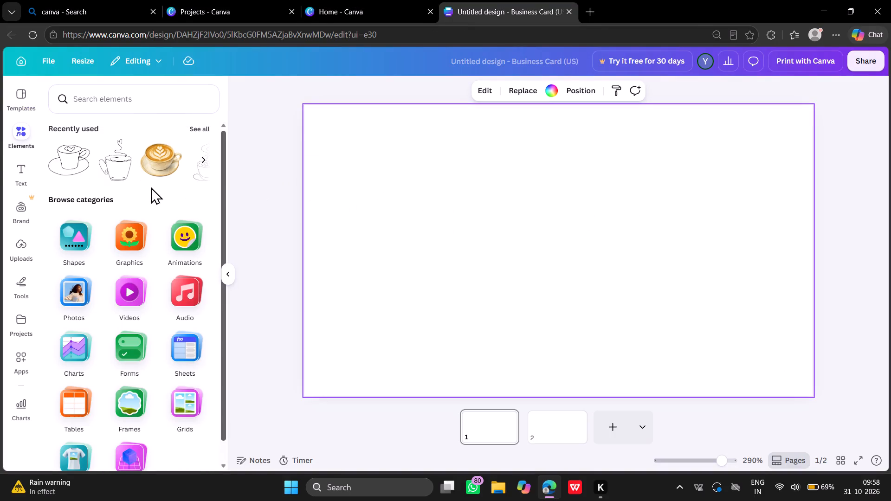
click(84, 239)
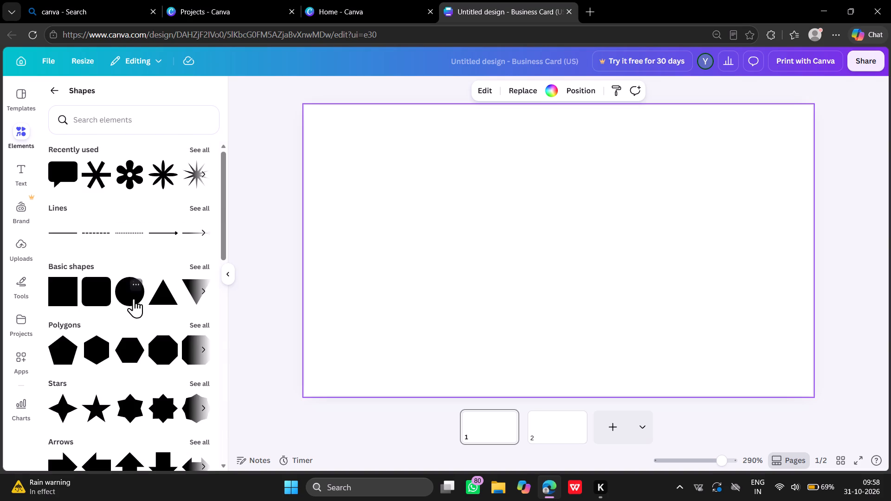
scroll(134, 298, down, 5)
scroll(137, 223, up, 5)
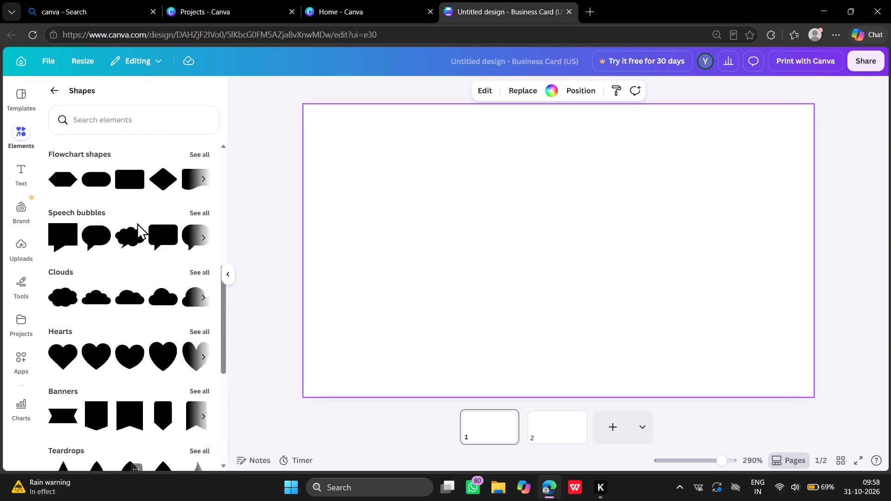
scroll(137, 223, up, 2)
Add a text box to page 1 of the card and clear its placeholder text.
click(21, 163)
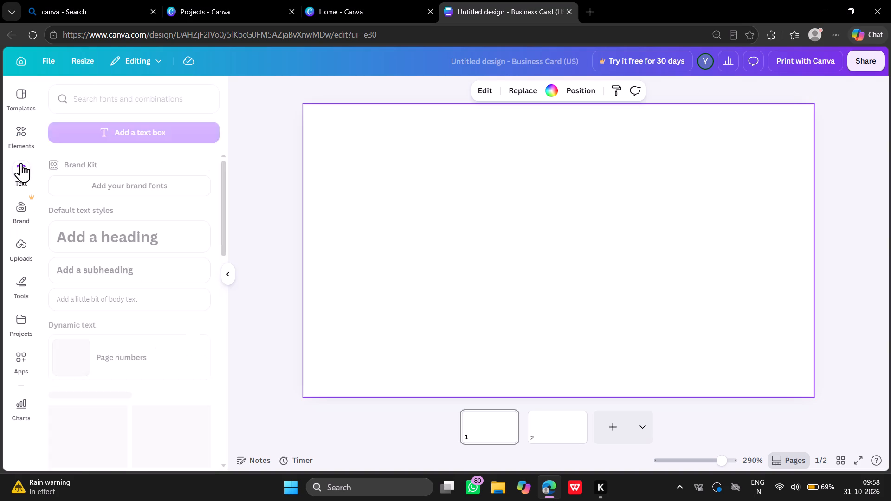
click(102, 212)
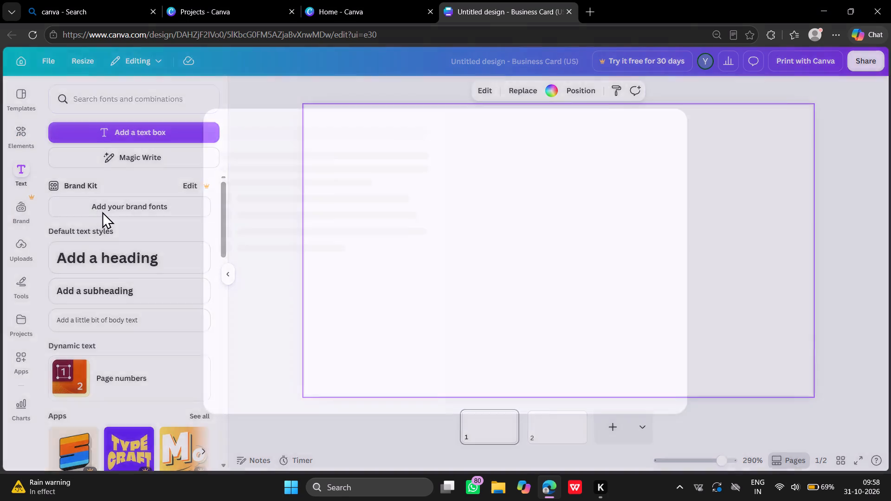
click(704, 112)
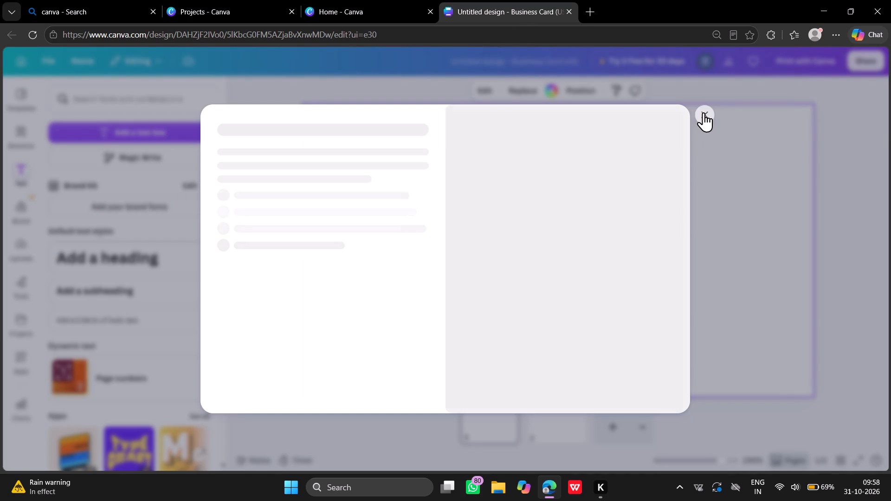
click(164, 127)
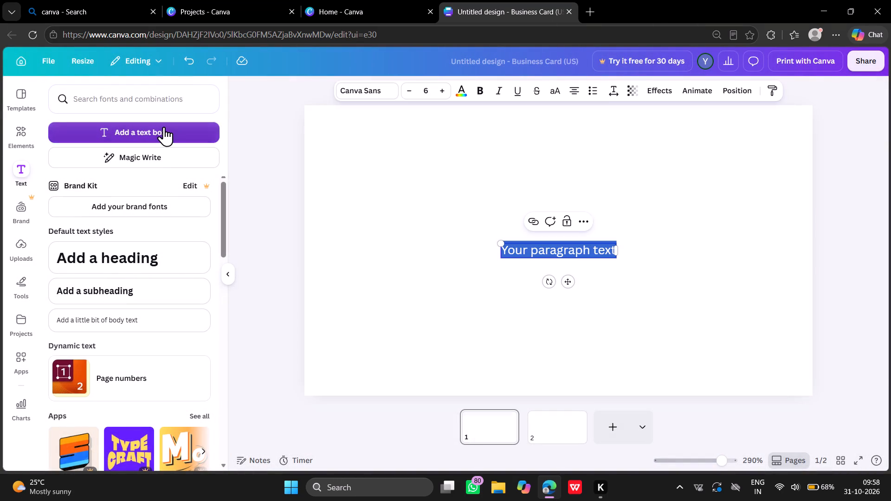
key(BackSpace)
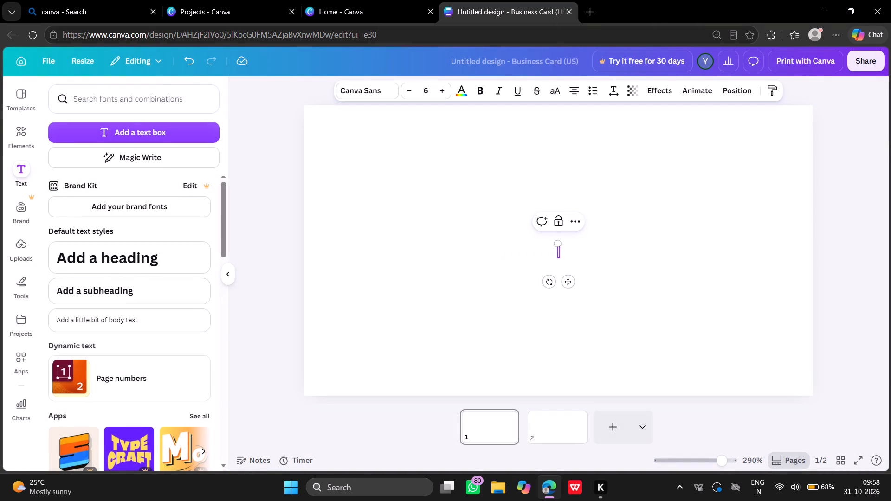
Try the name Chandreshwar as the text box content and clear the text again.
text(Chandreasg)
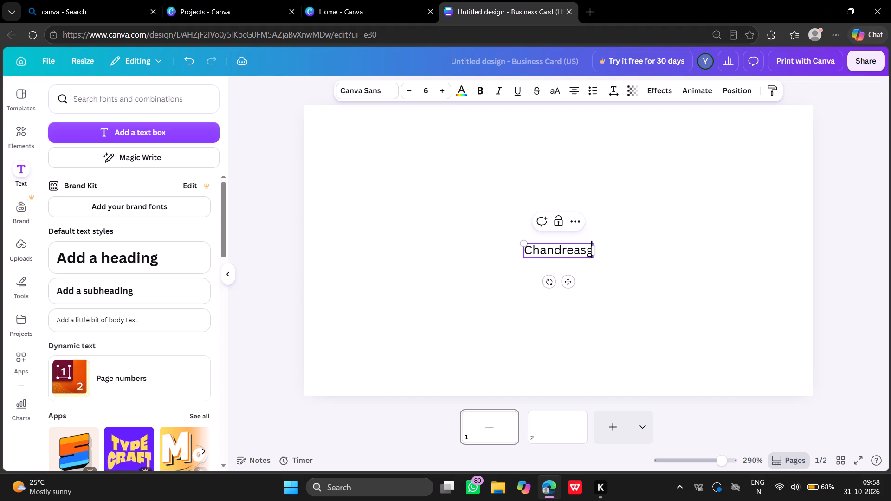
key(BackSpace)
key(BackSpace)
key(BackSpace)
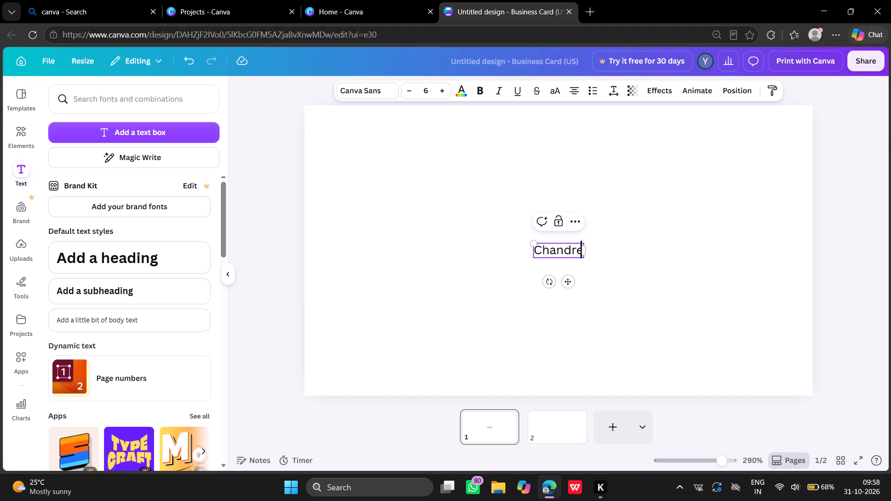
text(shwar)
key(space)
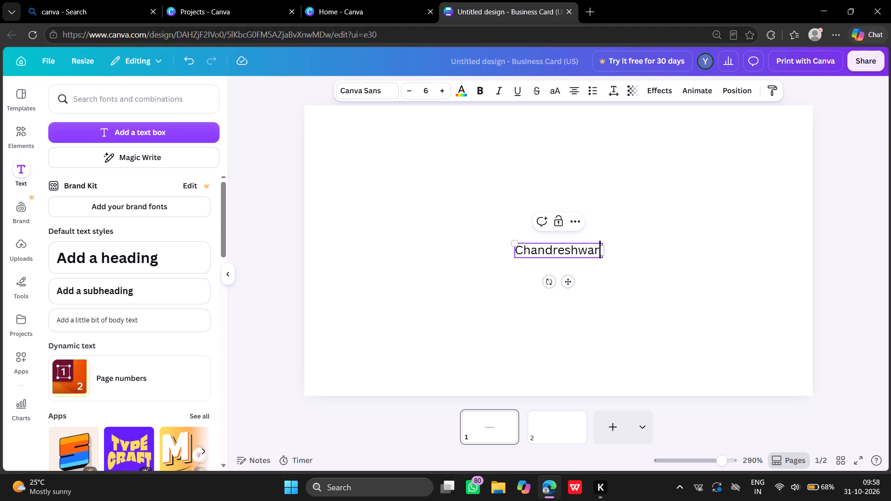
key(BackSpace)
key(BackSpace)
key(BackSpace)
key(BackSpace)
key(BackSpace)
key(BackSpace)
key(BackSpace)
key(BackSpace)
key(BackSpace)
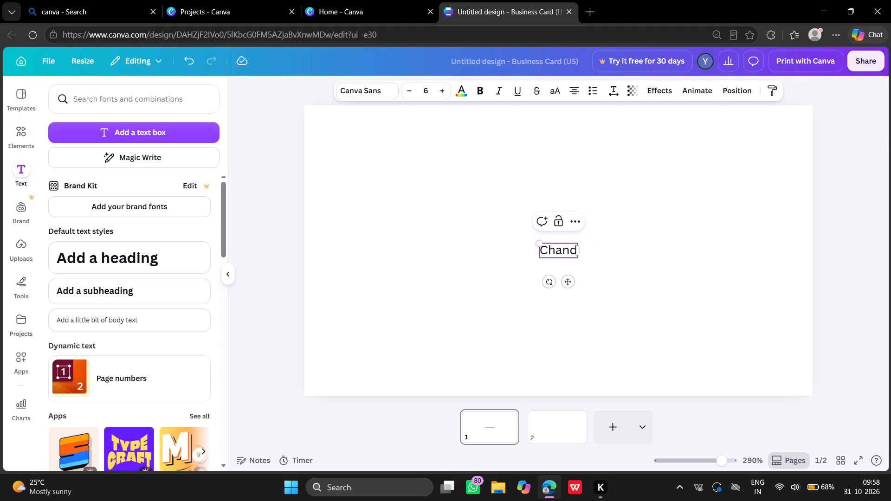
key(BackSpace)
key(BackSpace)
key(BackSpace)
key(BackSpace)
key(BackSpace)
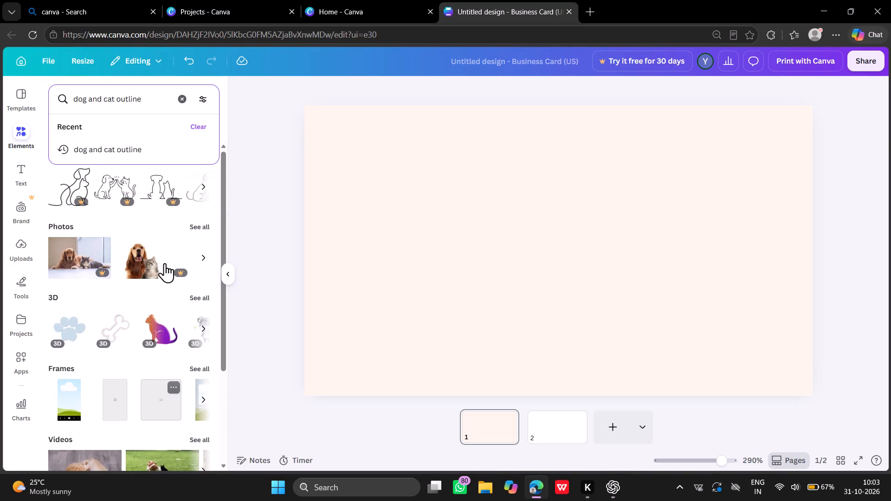
scroll(171, 201, left, 2)
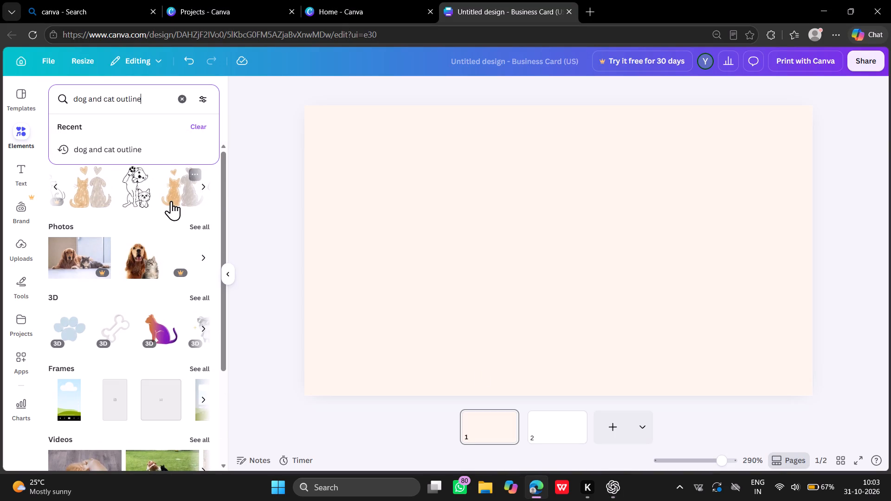
scroll(171, 201, left, 3)
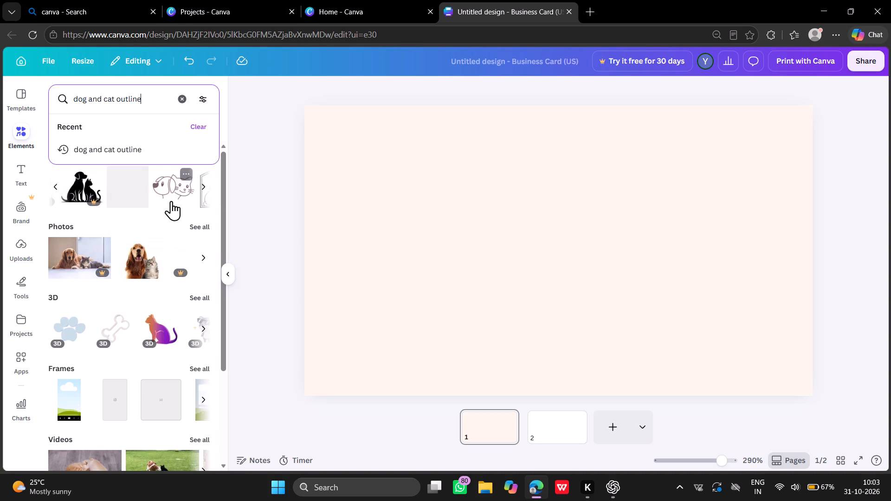
Browse the photo results and place the picture of a curly tan dog beside a grey tabby cat on page 1.
scroll(187, 249, left, 1)
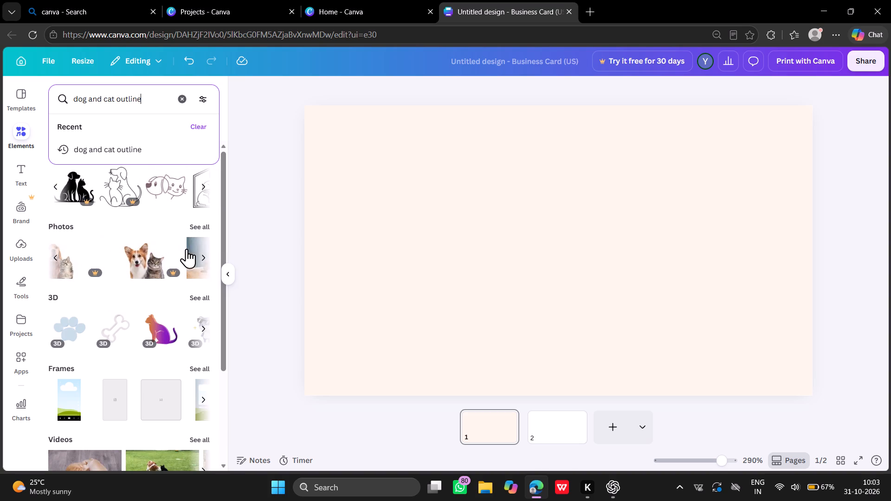
scroll(187, 249, left, 3)
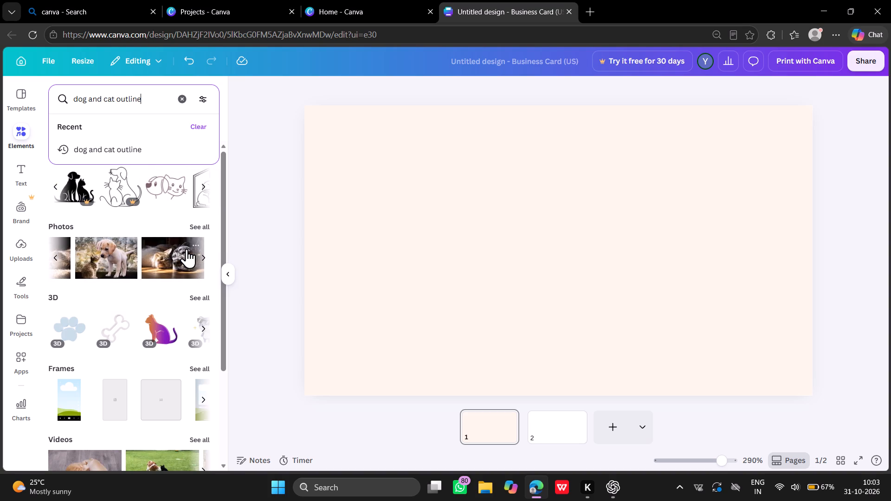
scroll(187, 249, left, 3)
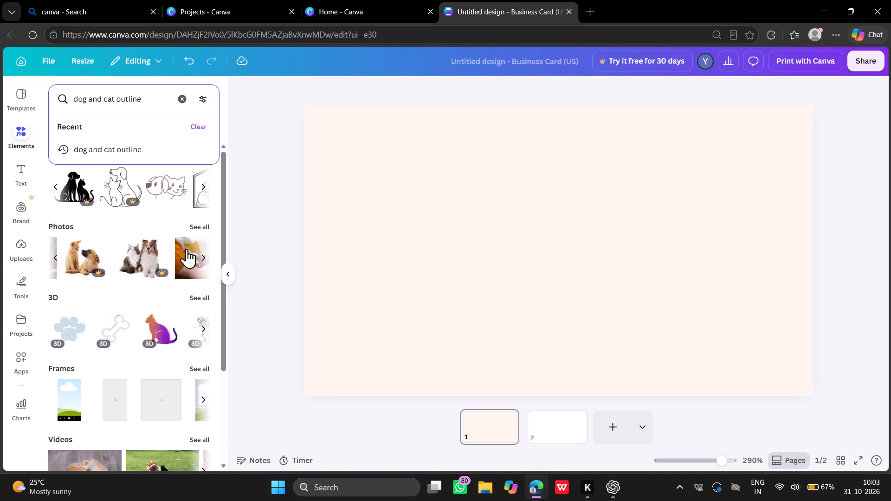
scroll(187, 249, left, 3)
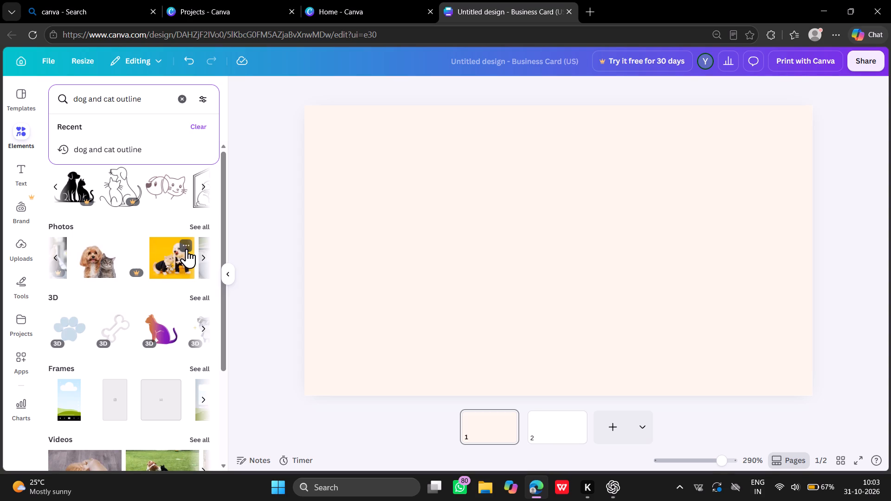
scroll(187, 249, left, 3)
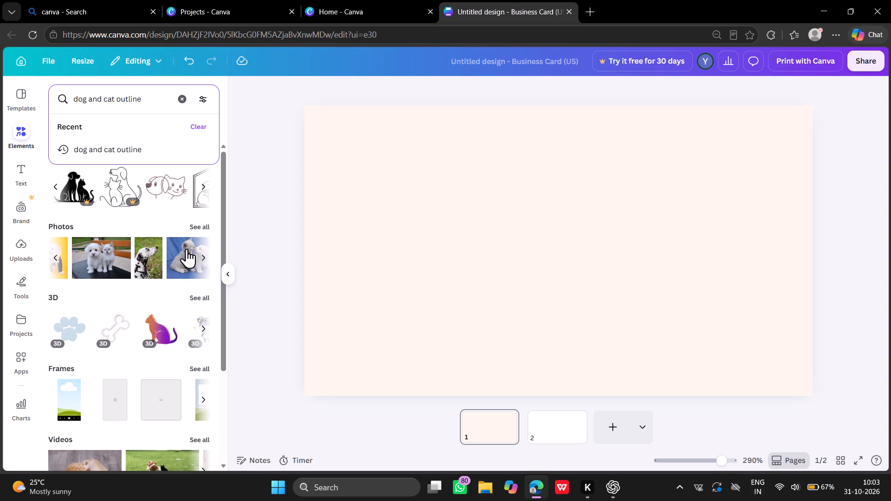
scroll(187, 249, left, 3)
scroll(187, 249, right, 5)
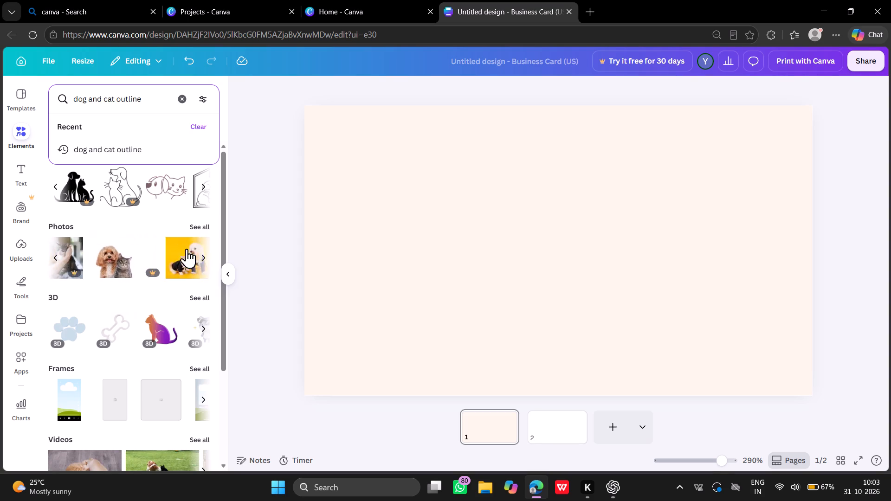
scroll(187, 249, right, 1)
scroll(126, 273, left, 1)
drag(152, 250, 367, 156)
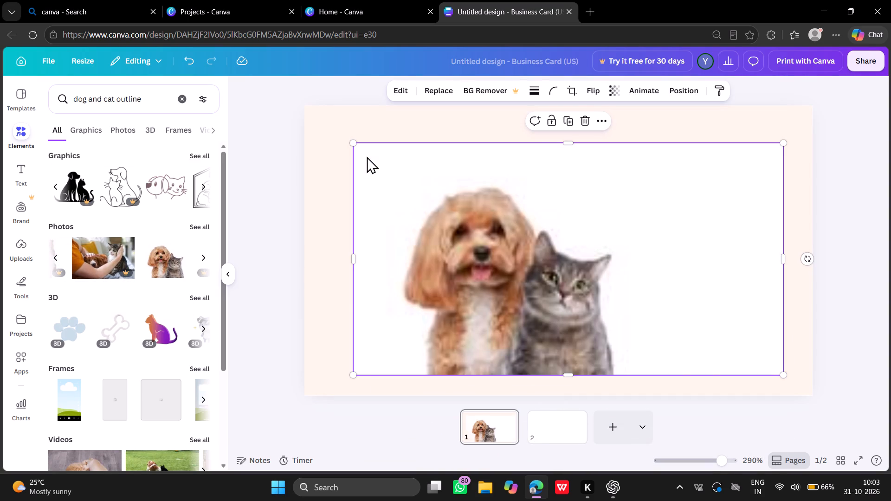
Widen the pet photo's frame to about 3.1 from its left edge and move it up against the card's top edge.
drag(347, 260, 426, 248)
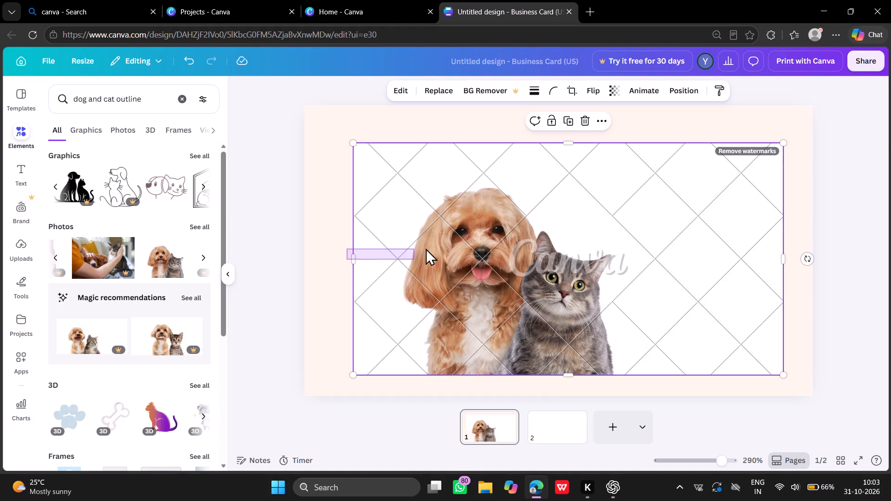
drag(426, 248, 432, 241)
drag(355, 256, 340, 225)
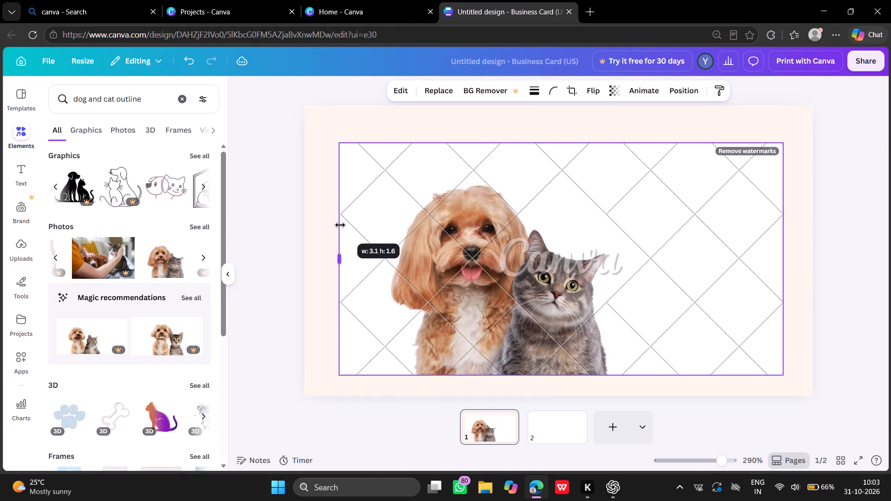
drag(340, 225, 329, 212)
drag(427, 260, 425, 223)
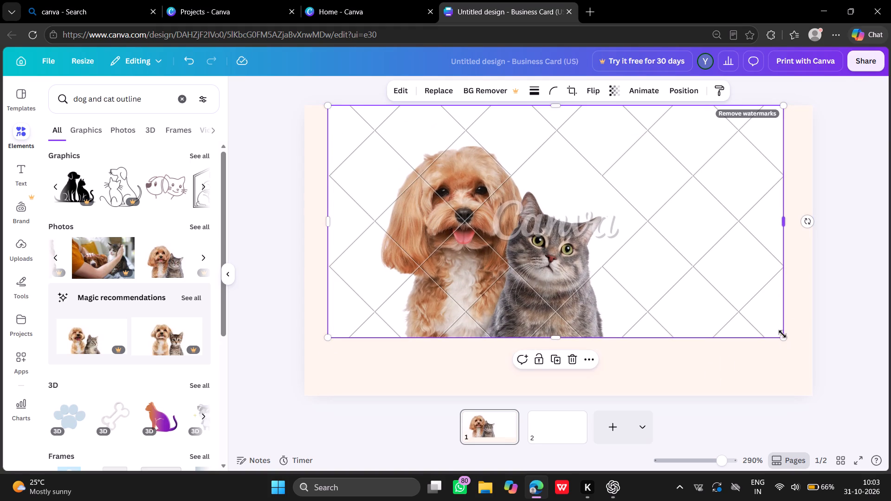
Shrink the pet photo to about 0.5 high and trim the empty area beside the cat.
drag(782, 334, 566, 270)
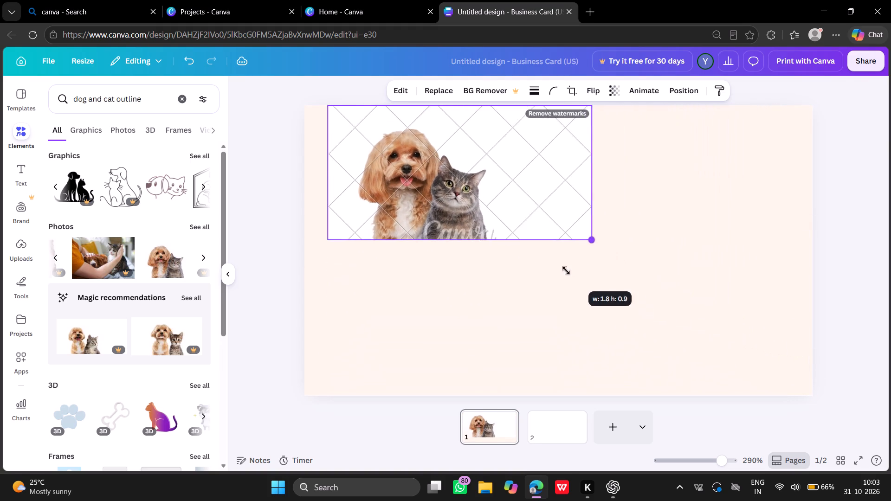
drag(566, 270, 437, 268)
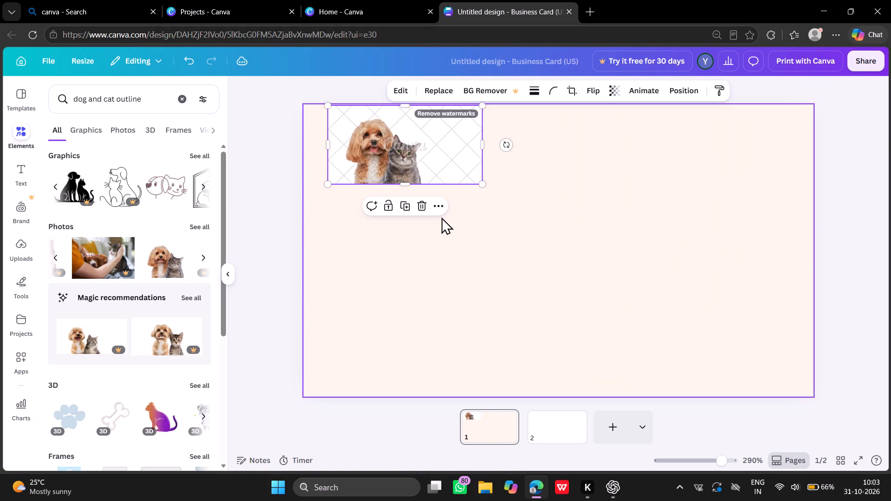
drag(482, 146, 458, 145)
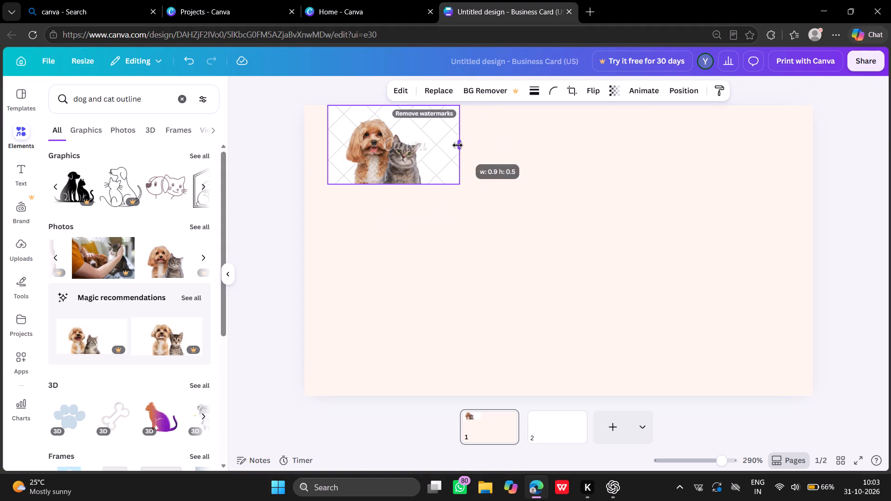
drag(458, 145, 441, 146)
Move the pet photo to the card's upper-right area and enlarge its frame to about 0.9 wide and 0.6 high.
drag(406, 160, 676, 198)
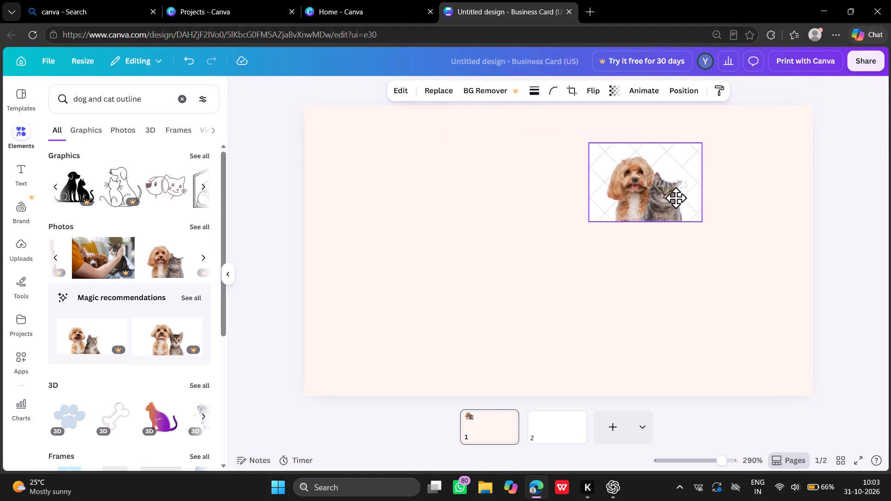
drag(676, 198, 743, 161)
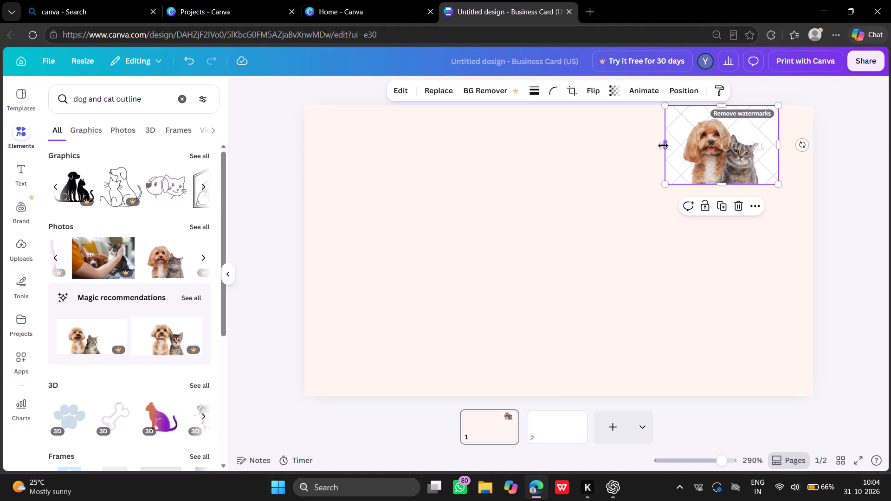
drag(668, 145, 655, 145)
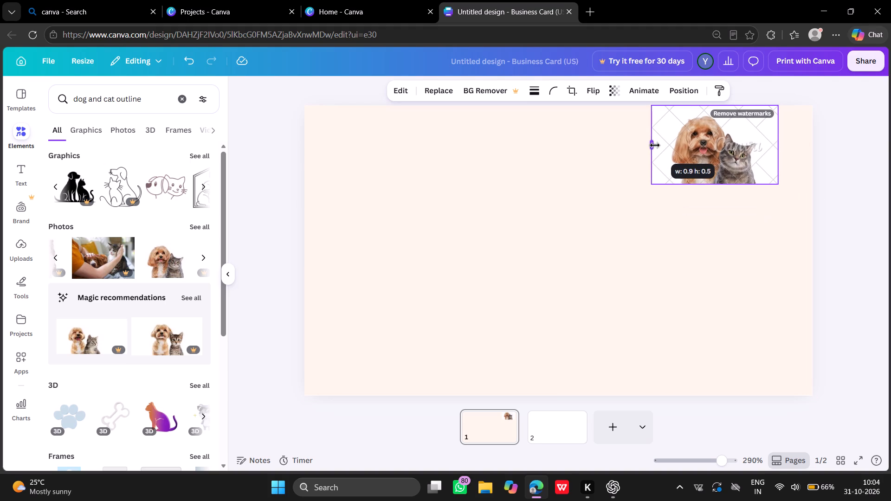
drag(655, 145, 647, 148)
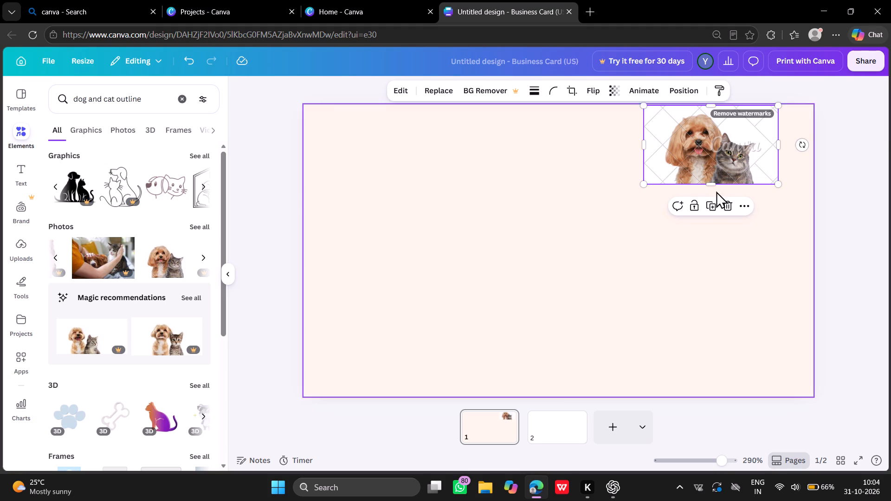
drag(712, 180, 712, 188)
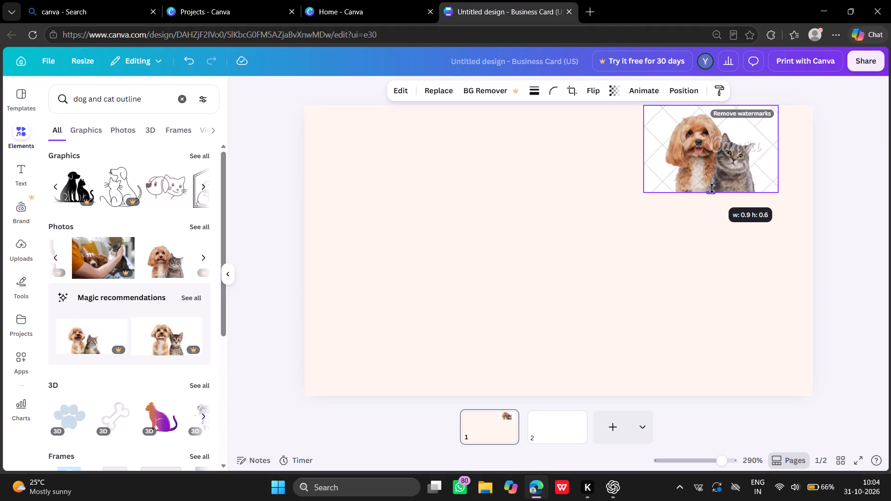
drag(712, 188, 713, 195)
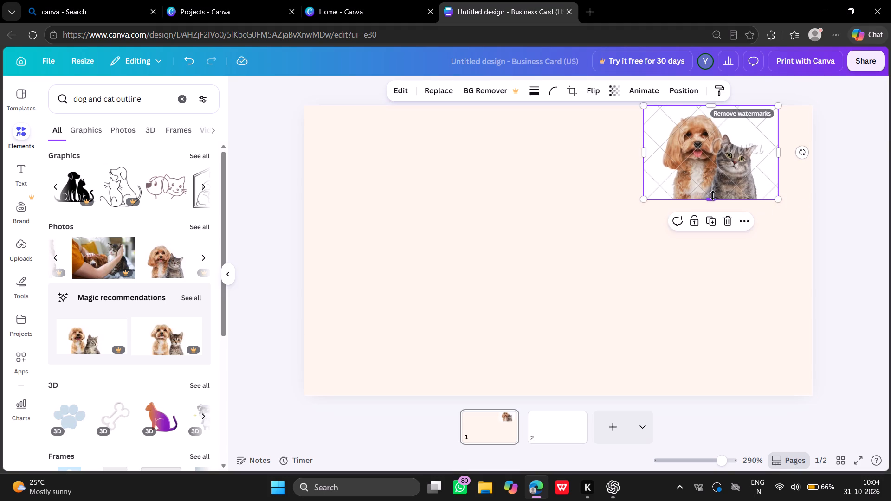
click(862, 212)
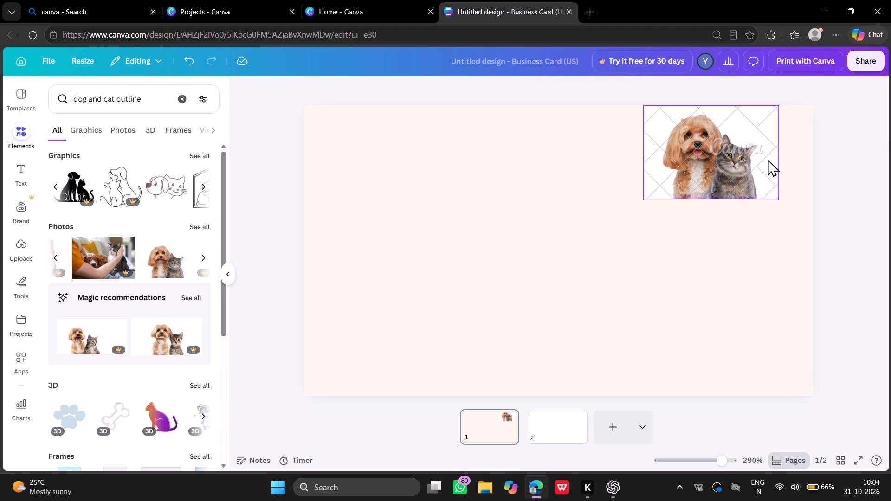
click(751, 156)
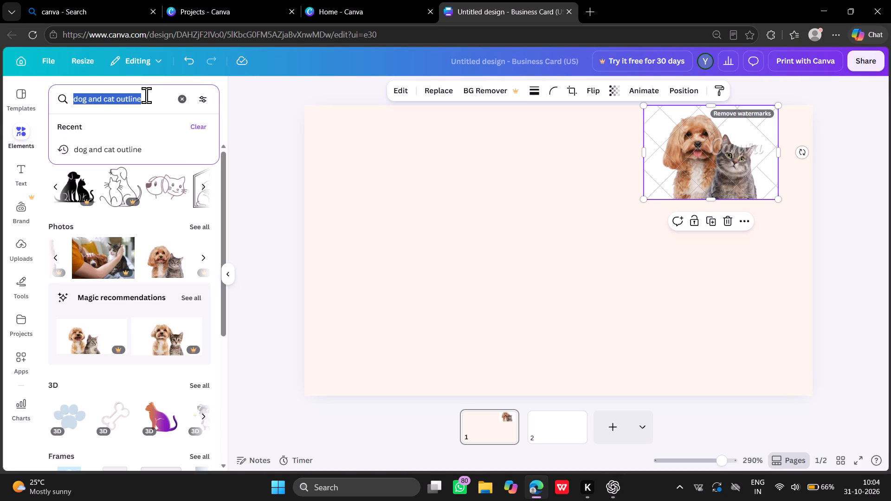
key(BackSpace)
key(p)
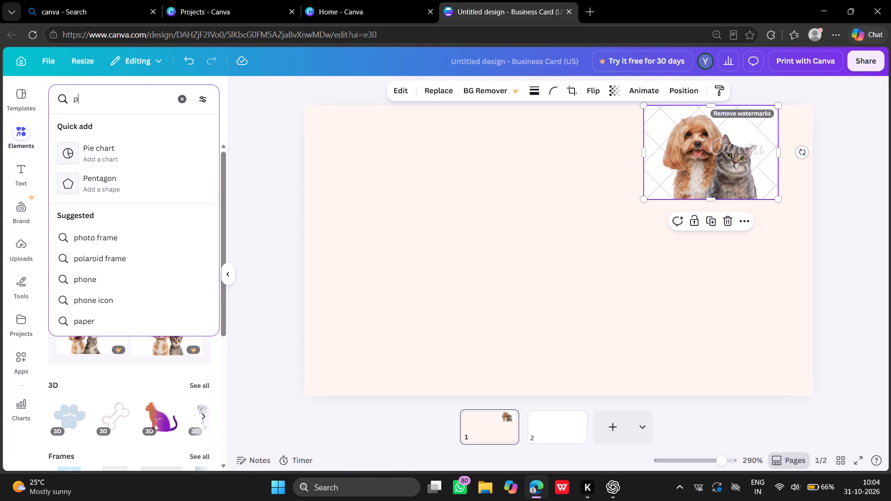
key(BackSpace)
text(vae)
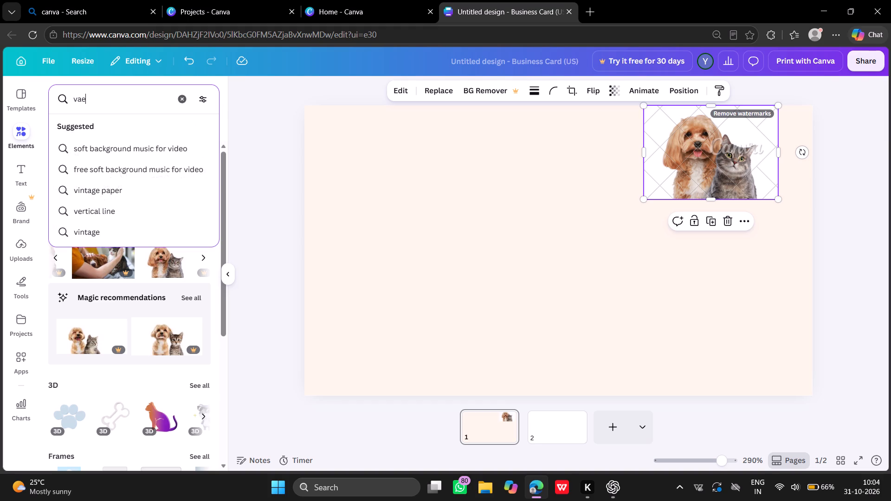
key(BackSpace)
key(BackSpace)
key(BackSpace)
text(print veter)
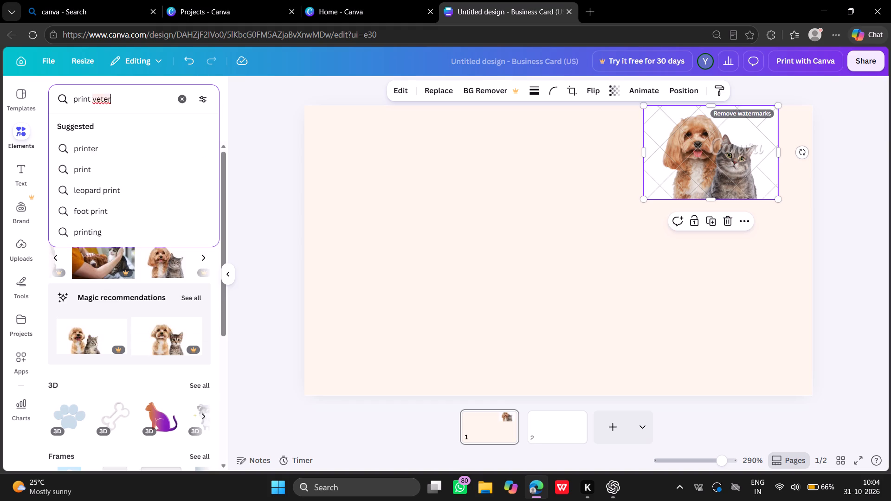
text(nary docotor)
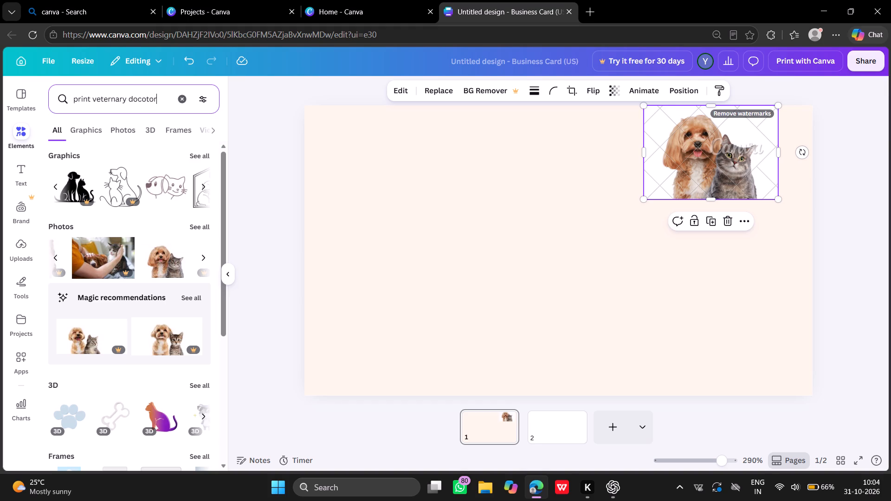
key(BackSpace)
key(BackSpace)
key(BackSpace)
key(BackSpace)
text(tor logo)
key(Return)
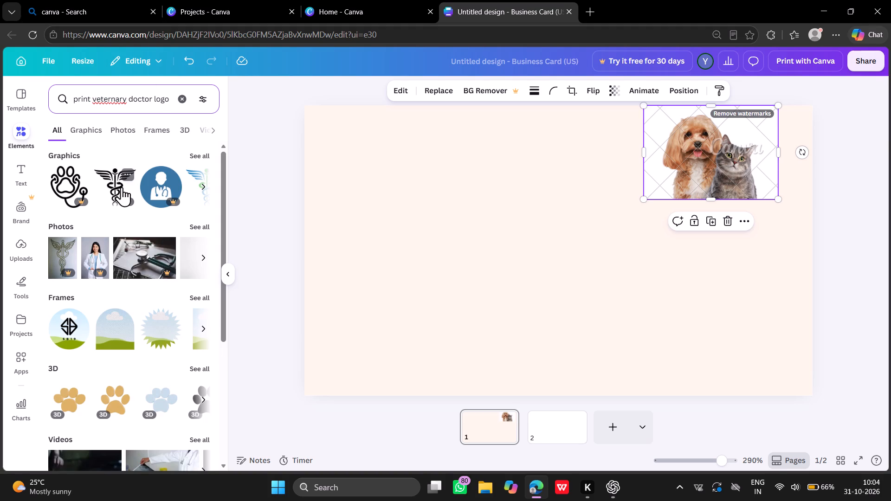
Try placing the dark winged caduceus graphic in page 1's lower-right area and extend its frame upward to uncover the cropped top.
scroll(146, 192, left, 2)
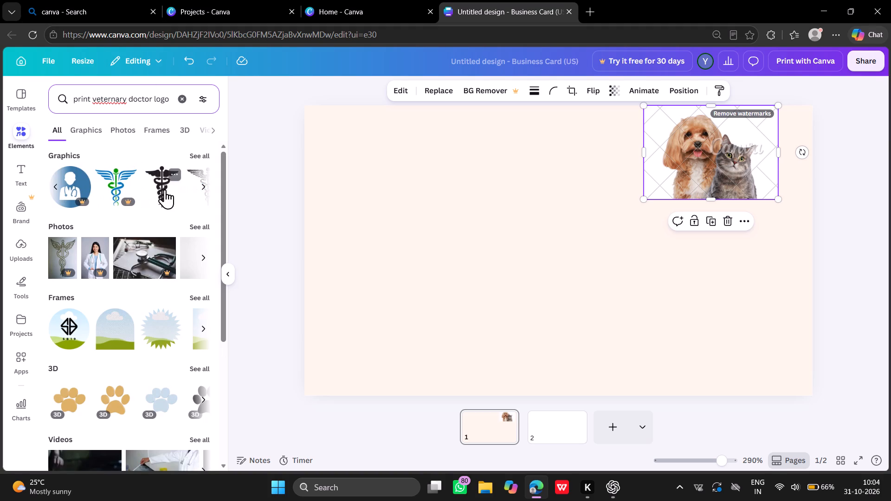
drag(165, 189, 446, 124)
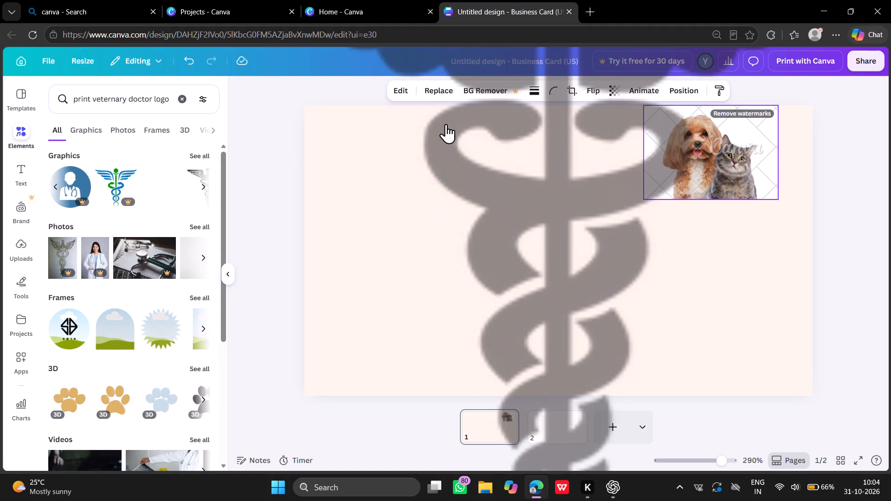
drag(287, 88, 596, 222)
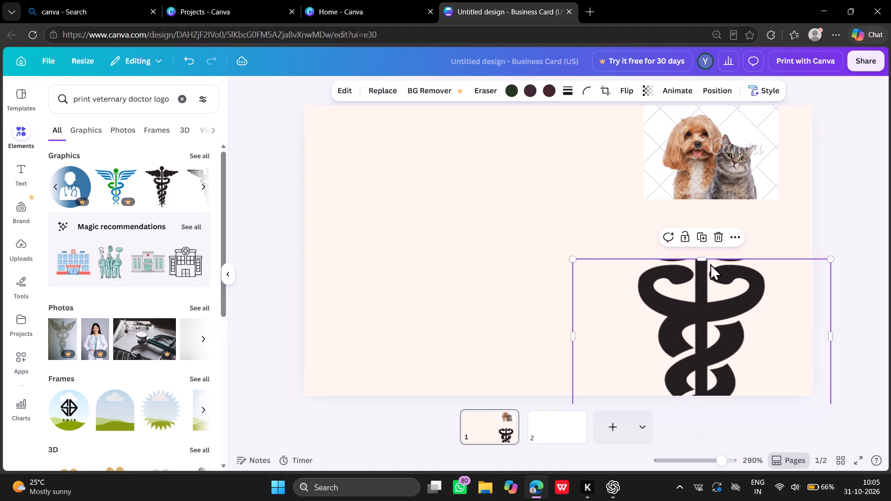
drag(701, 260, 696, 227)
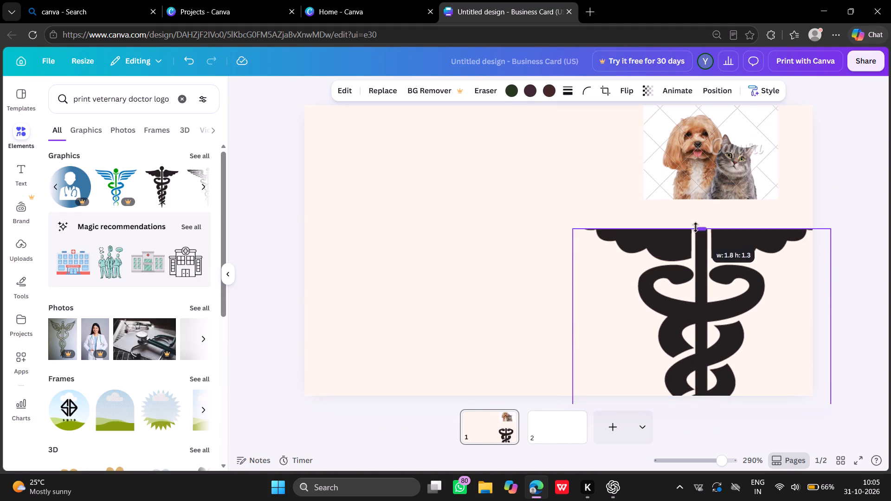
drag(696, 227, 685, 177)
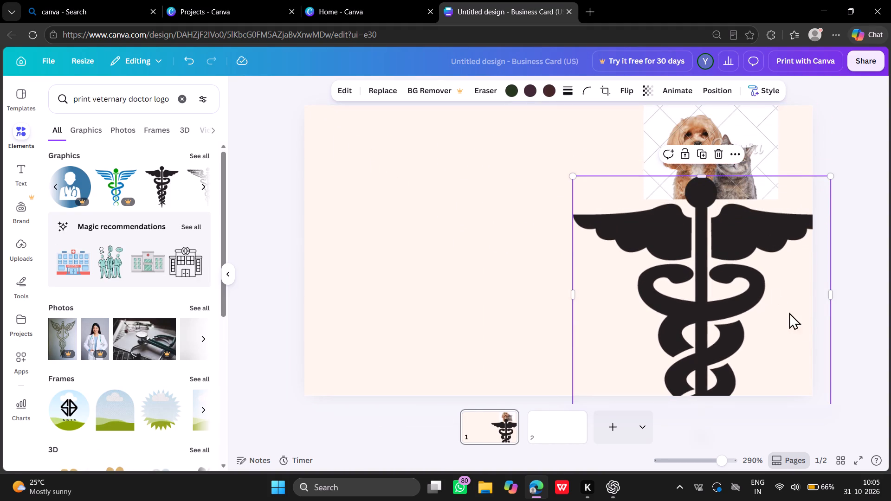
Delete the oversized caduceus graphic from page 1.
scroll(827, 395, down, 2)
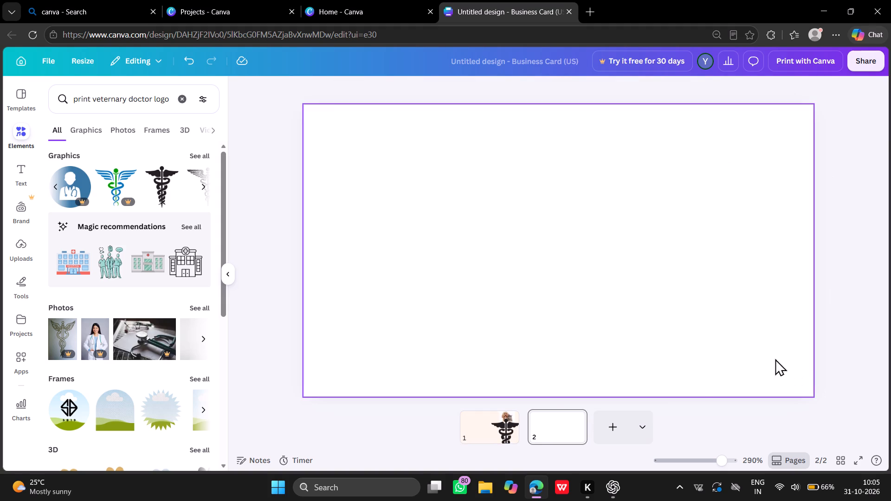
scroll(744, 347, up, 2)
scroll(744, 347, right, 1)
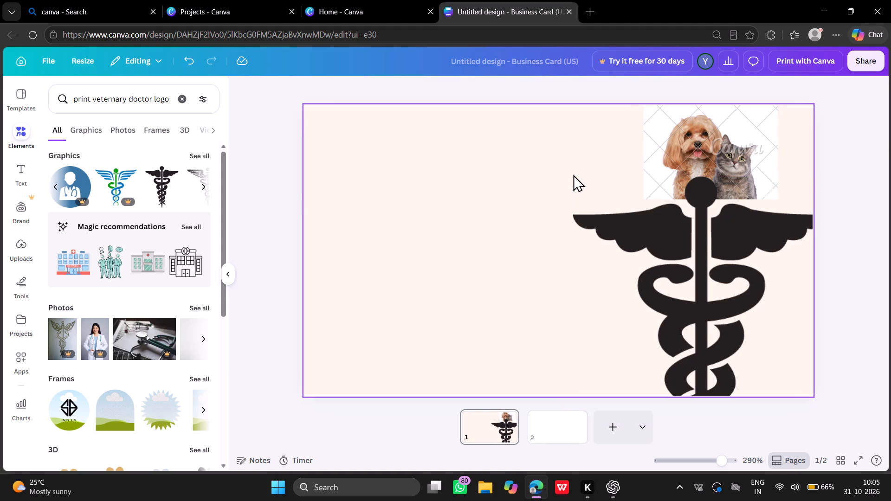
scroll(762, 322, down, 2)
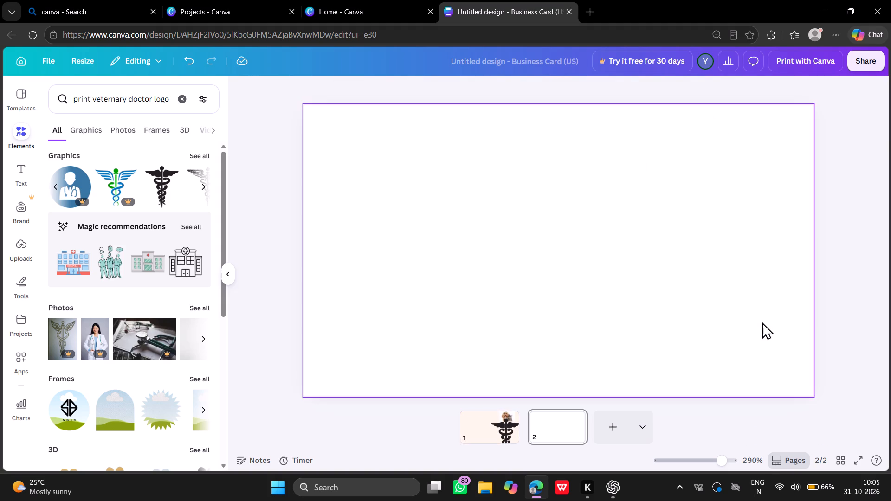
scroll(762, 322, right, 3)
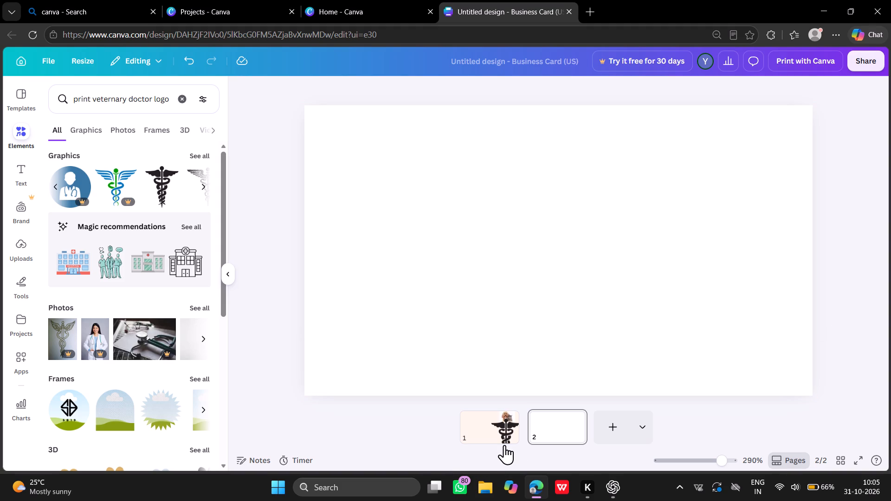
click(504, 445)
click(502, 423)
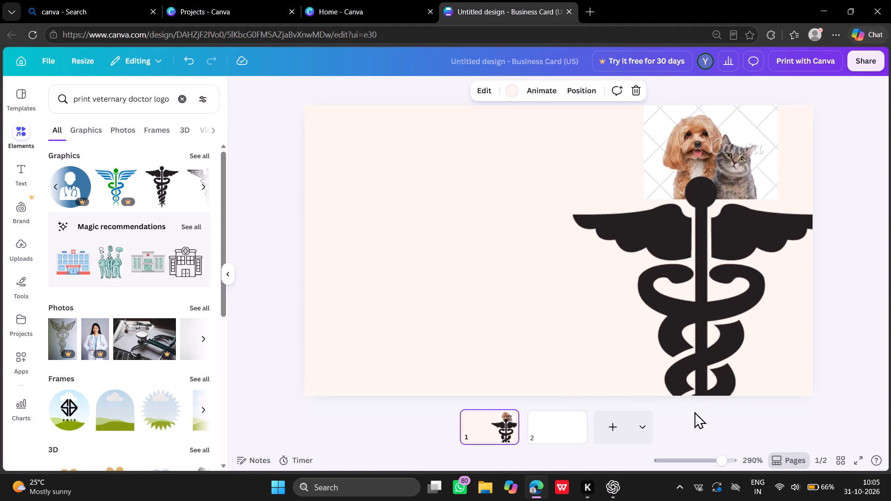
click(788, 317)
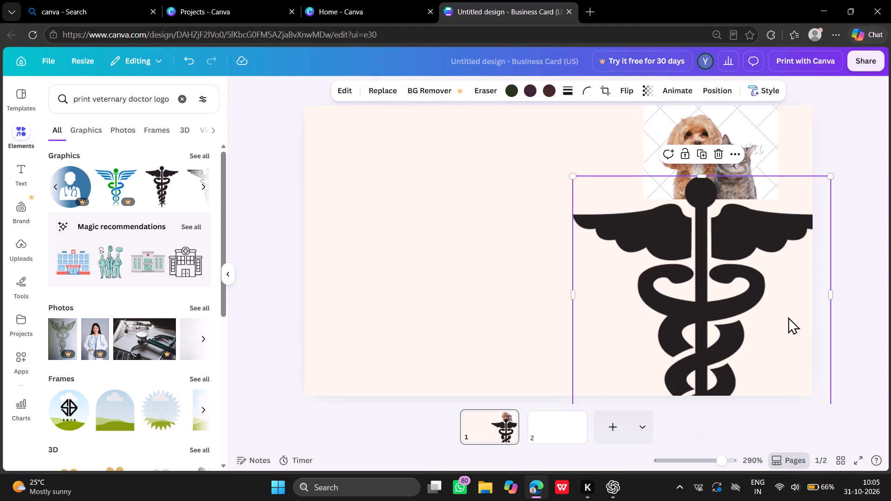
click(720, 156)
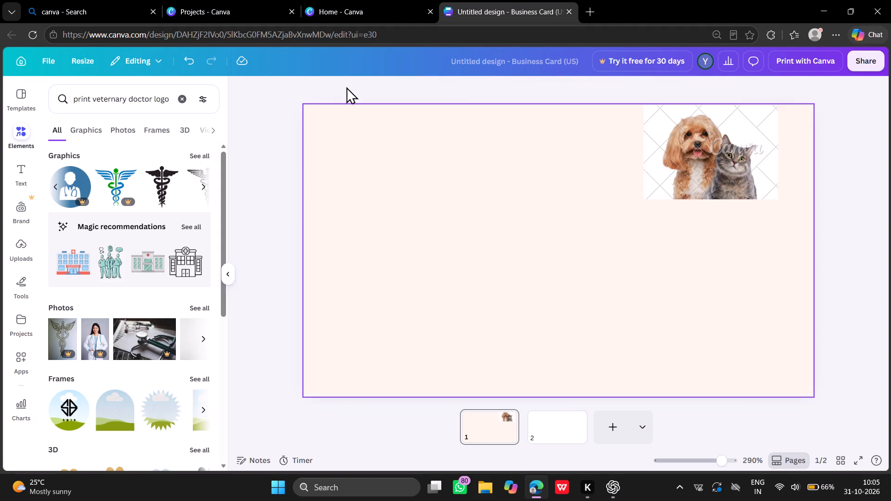
Browse the graphics results, add the black caduceus with two snakes to page 1, and move it to the card's lower middle.
scroll(150, 180, left, 2)
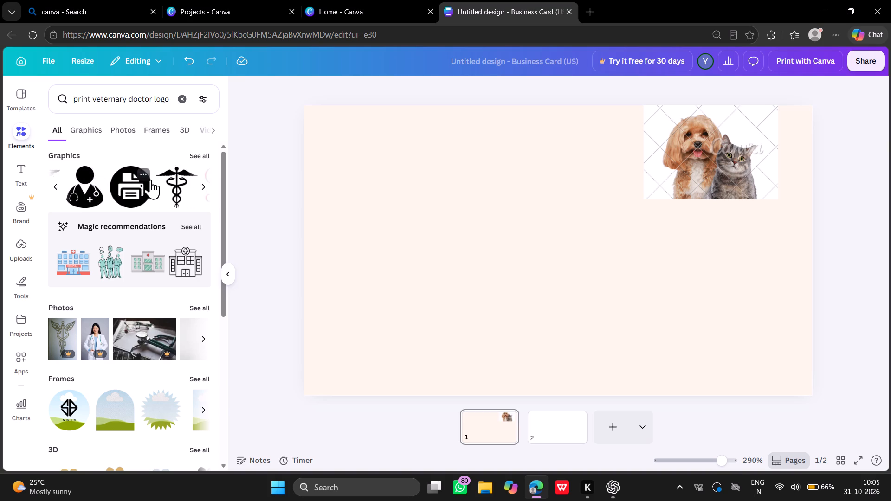
scroll(150, 180, left, 5)
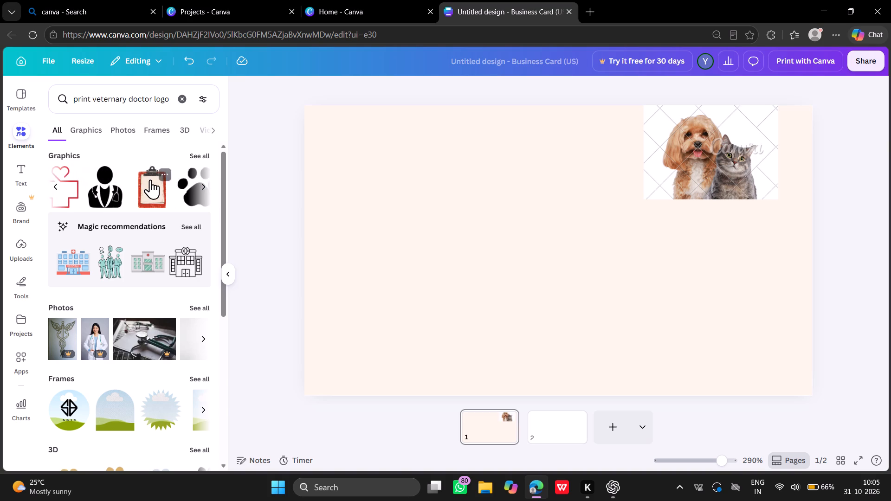
scroll(150, 180, left, 2)
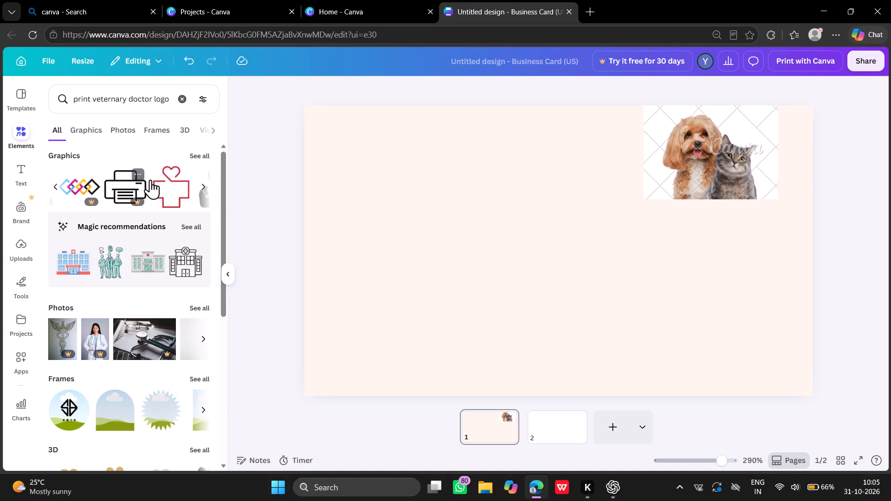
scroll(150, 180, left, 4)
scroll(150, 180, right, 2)
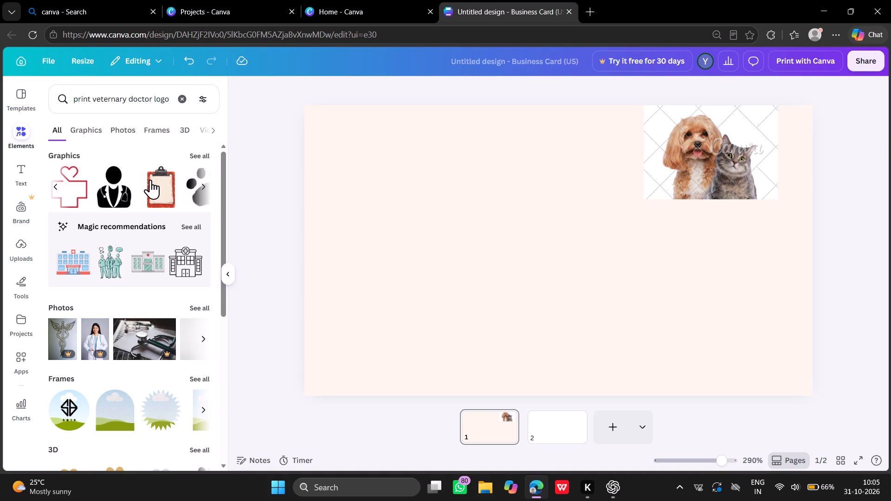
scroll(150, 180, right, 4)
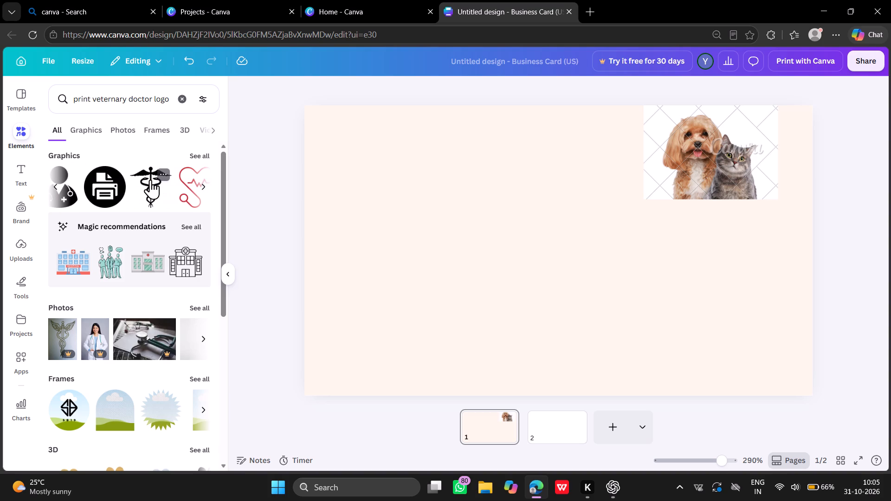
click(150, 180)
drag(543, 225, 505, 178)
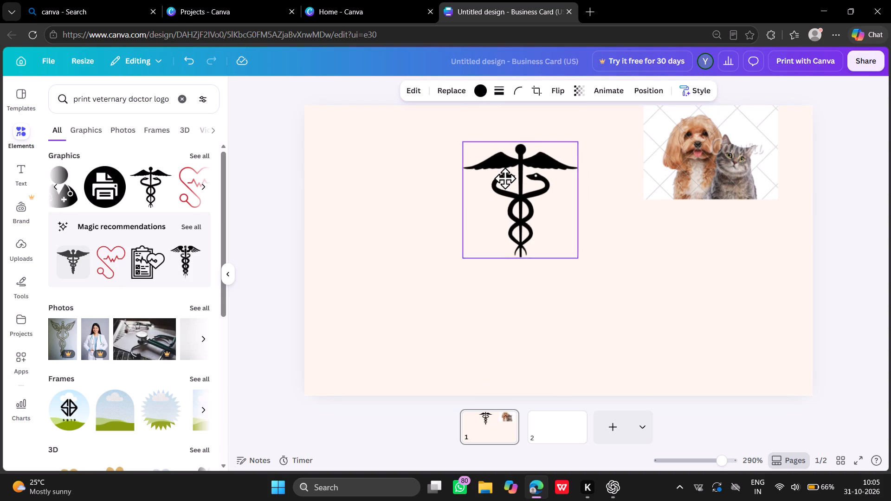
drag(505, 178, 485, 281)
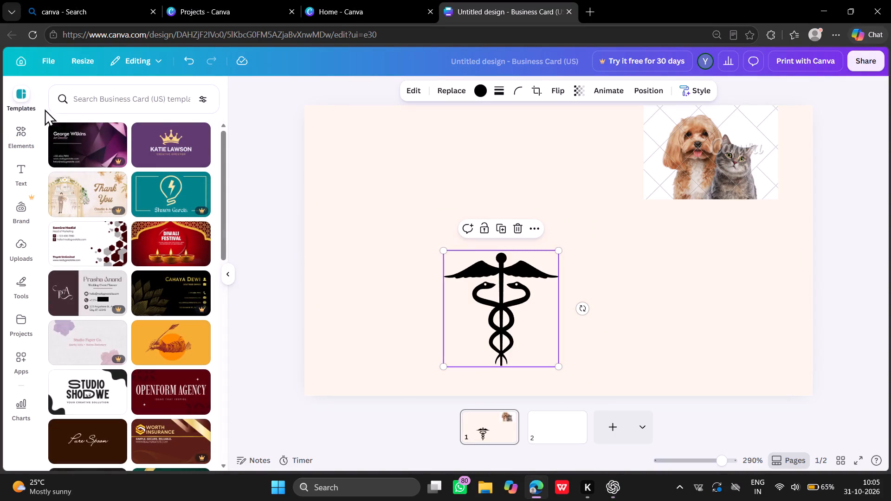
click(23, 174)
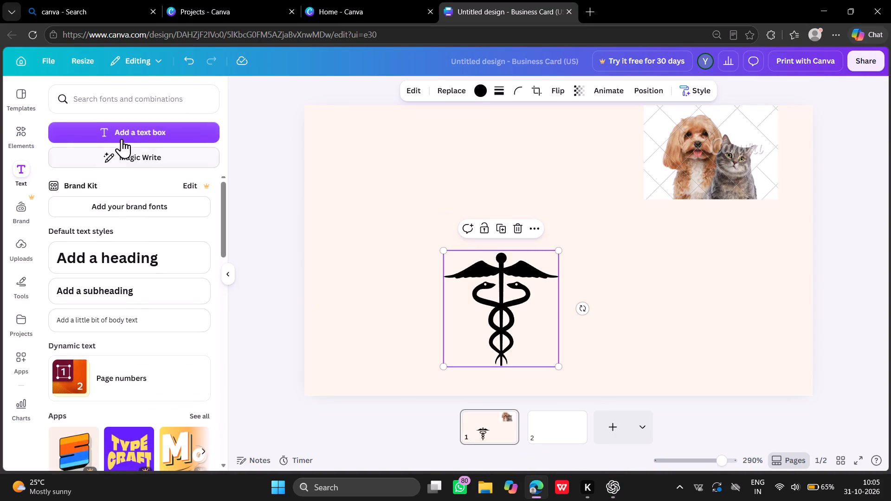
click(126, 132)
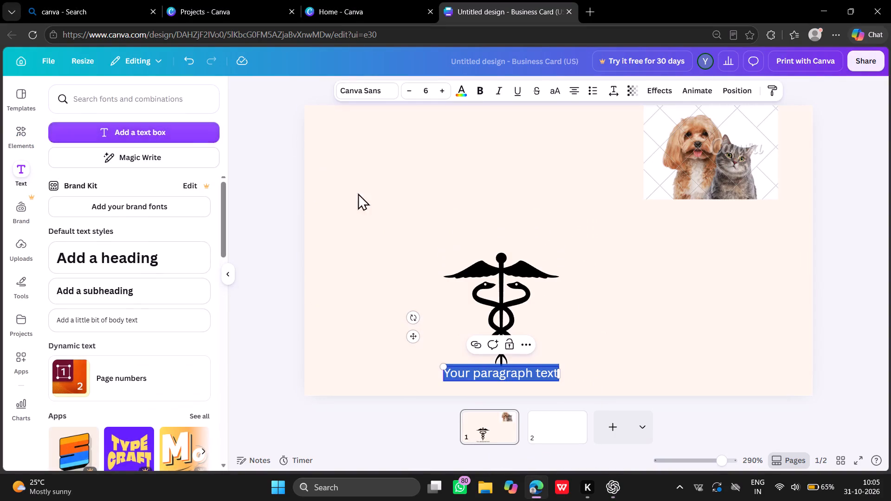
Replace the new text box's placeholder text with "Paws & Care".
drag(479, 376, 492, 324)
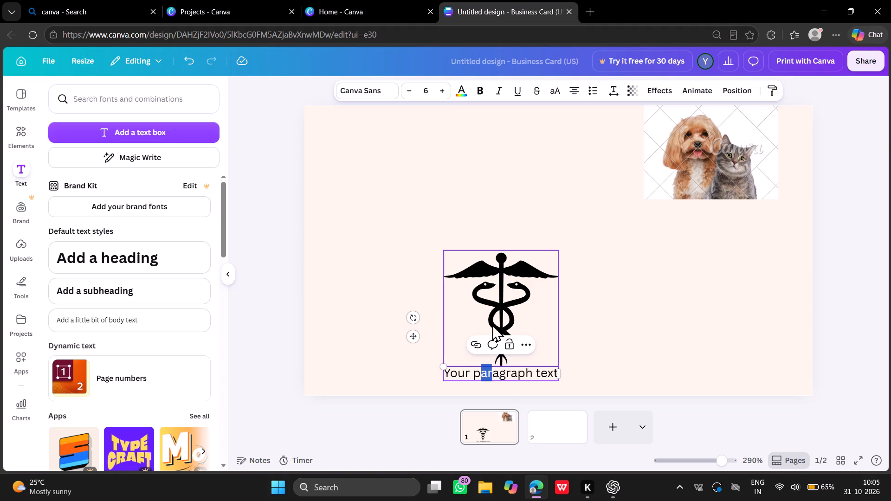
drag(492, 324, 489, 345)
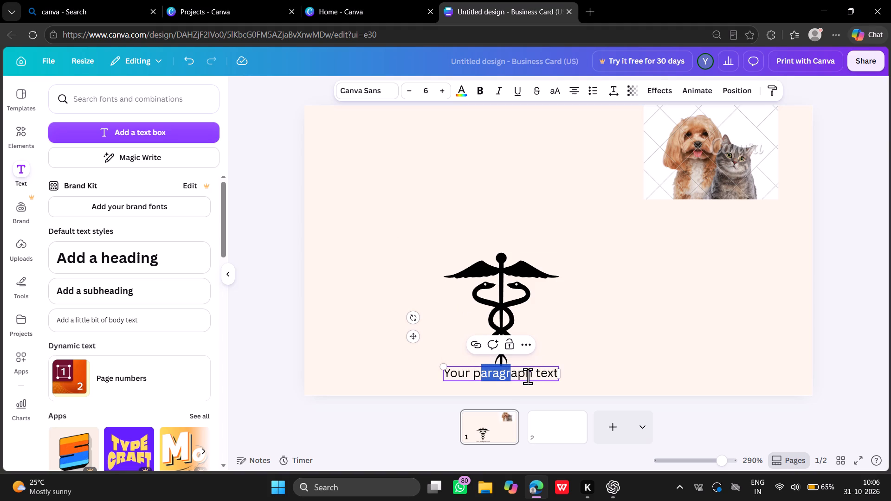
double_click(525, 379)
key(Right)
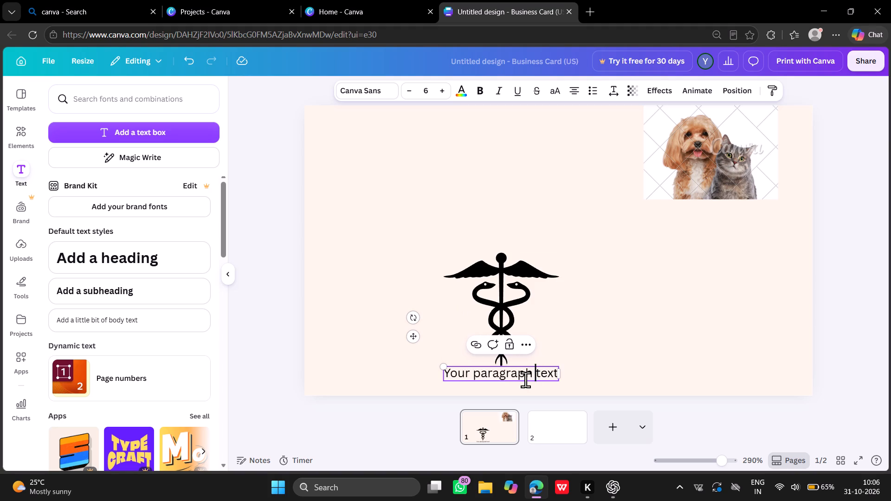
key(Right)
key(Right)
key(Right)
key(Right)
key(BackSpace)
key(BackSpace)
key(BackSpace)
key(BackSpace)
key(BackSpace)
key(BackSpace)
key(BackSpace)
key(BackSpace)
key(BackSpace)
key(BackSpace)
key(BackSpace)
key(BackSpace)
key(BackSpace)
key(BackSpace)
key(BackSpace)
key(BackSpace)
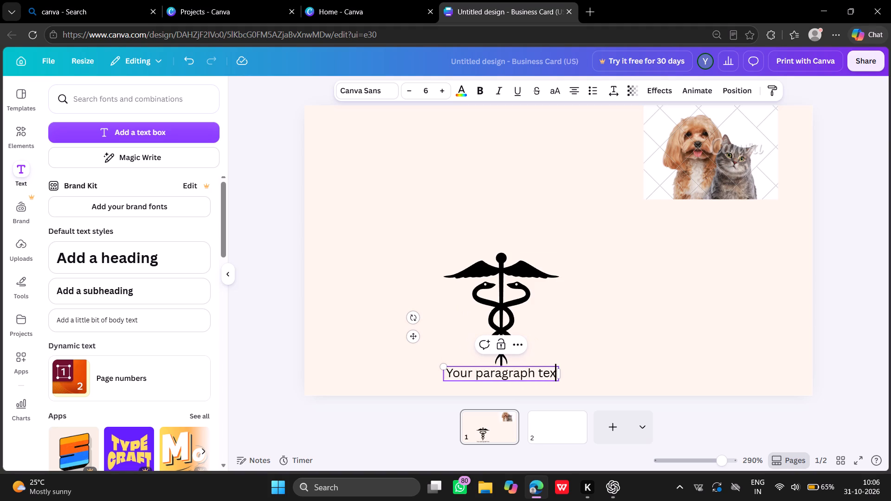
key(BackSpace)
key(BackSpace)
key(BackSpace)
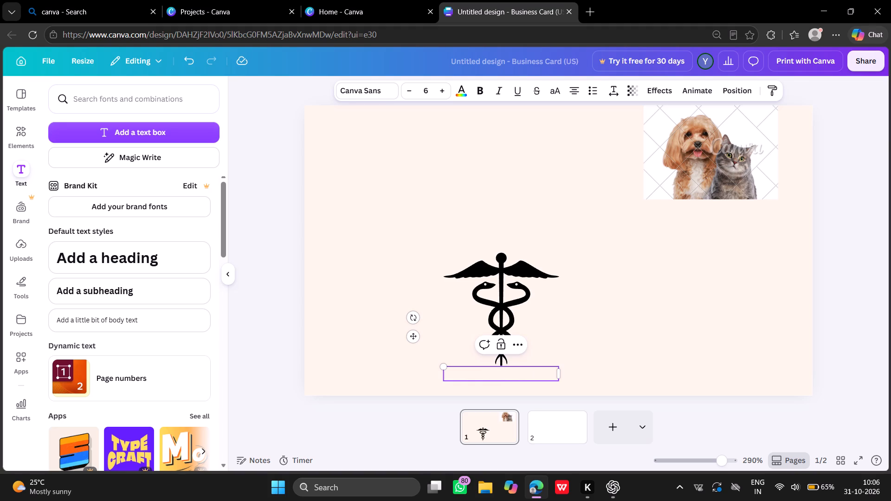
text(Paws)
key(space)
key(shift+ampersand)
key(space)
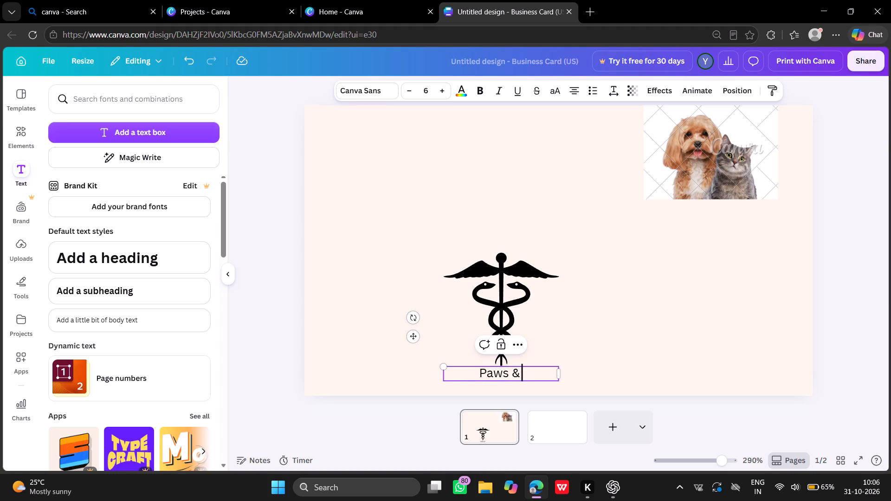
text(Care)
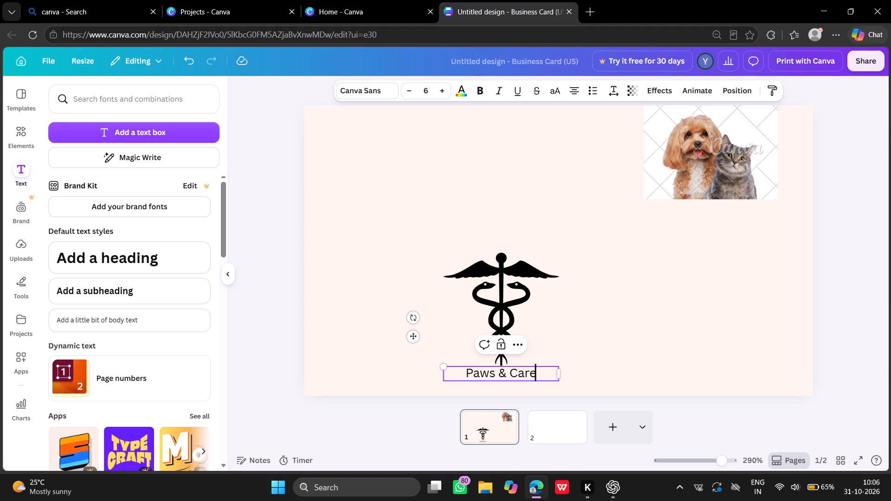
click(573, 371)
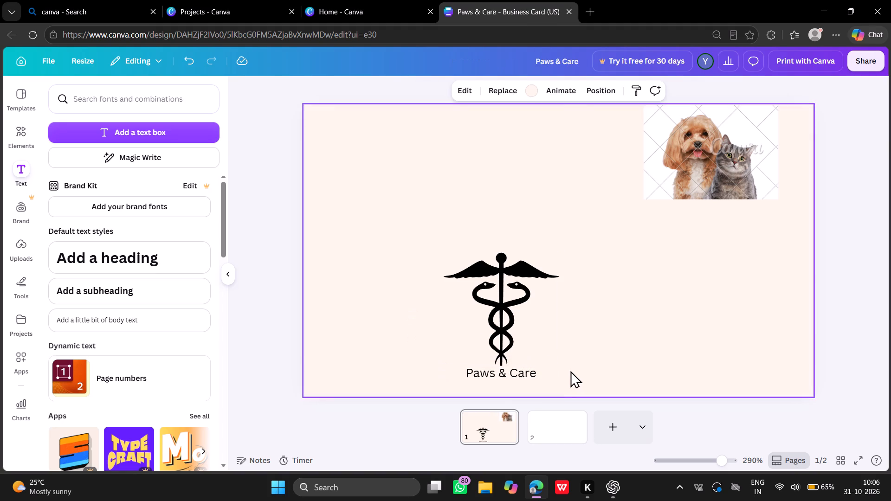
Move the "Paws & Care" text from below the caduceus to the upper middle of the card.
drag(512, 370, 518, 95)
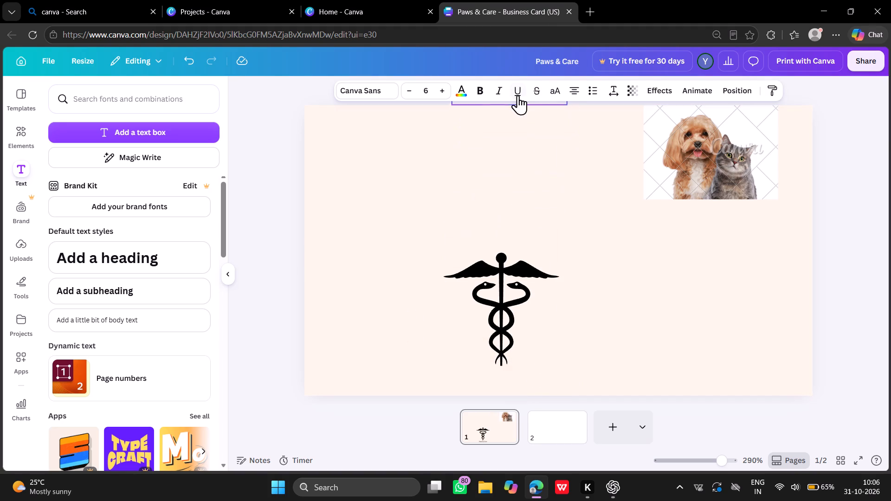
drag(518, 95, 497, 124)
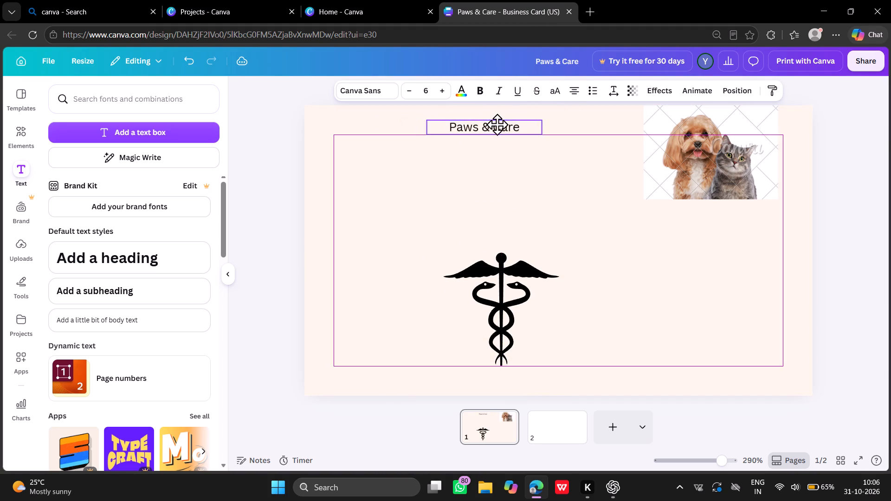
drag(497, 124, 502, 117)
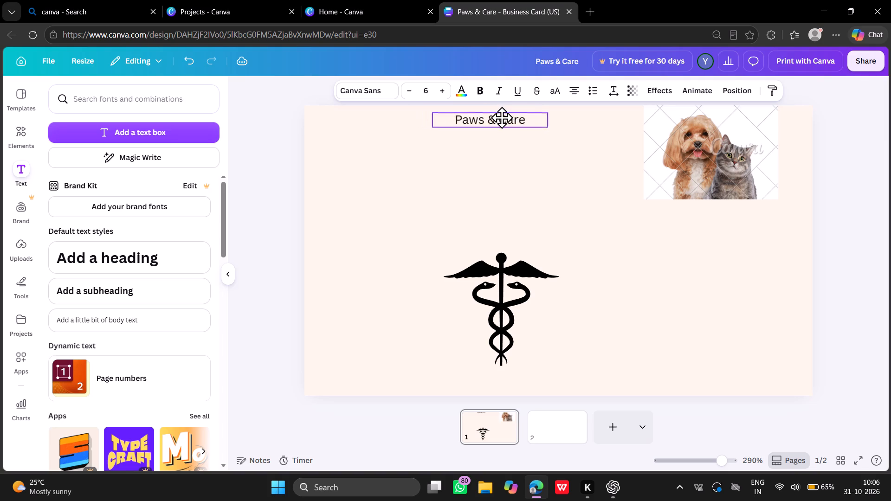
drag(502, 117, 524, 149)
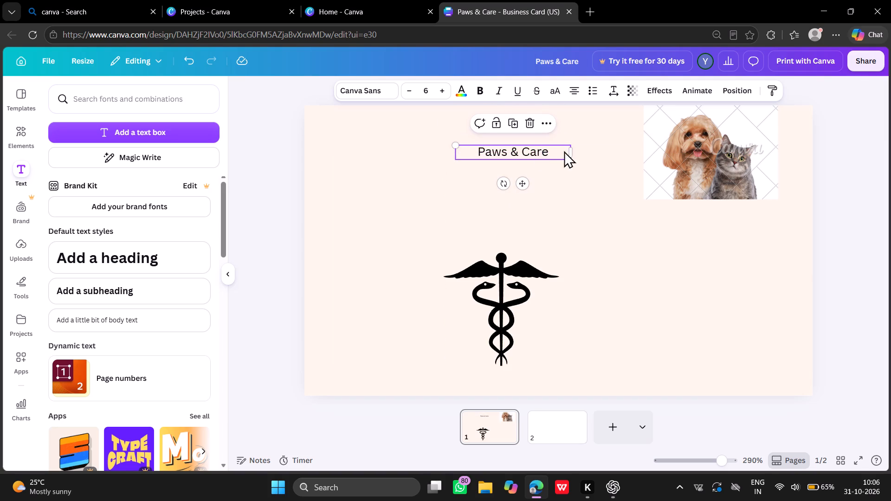
Widen the "Paws & Care" text box and scale its text up to about size 7.1.
drag(571, 152, 614, 151)
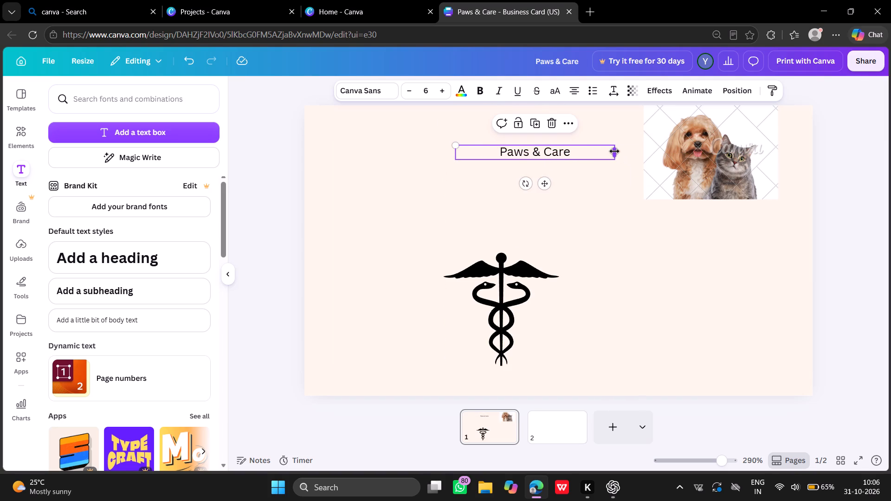
click(456, 149)
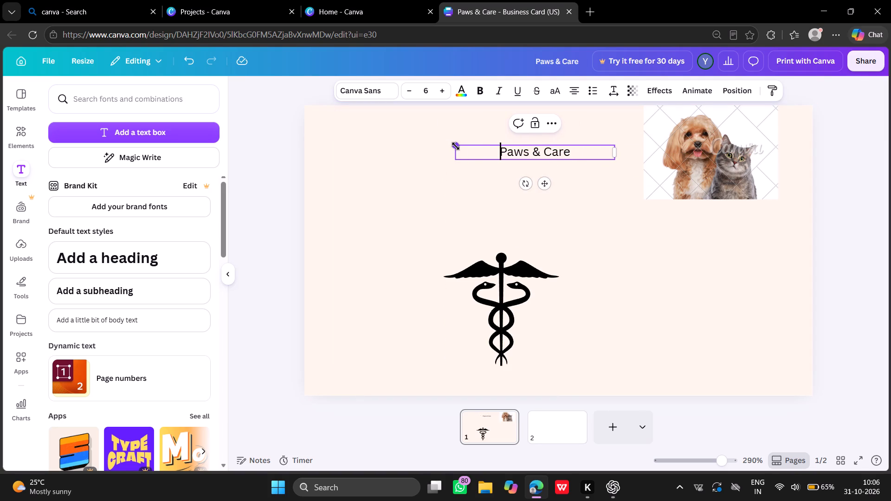
drag(456, 146, 427, 124)
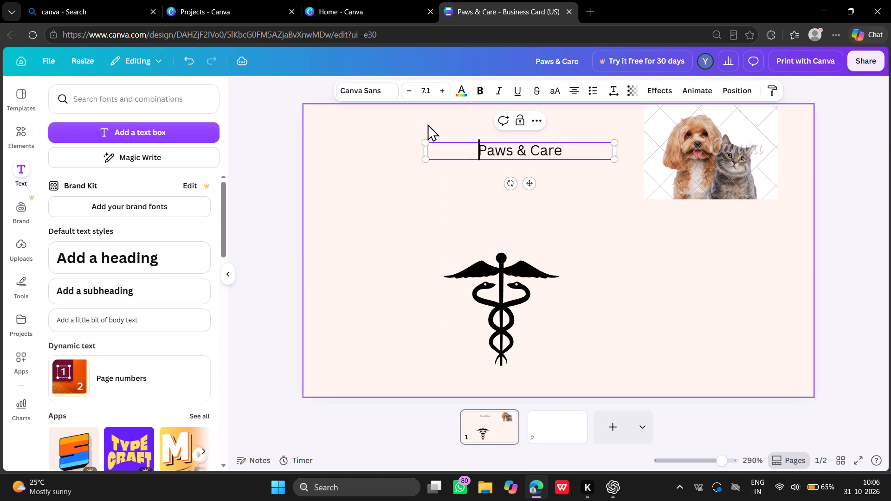
Move the "Paws & Care" text box into the card's top-left corner.
click(544, 217)
drag(526, 152, 526, 137)
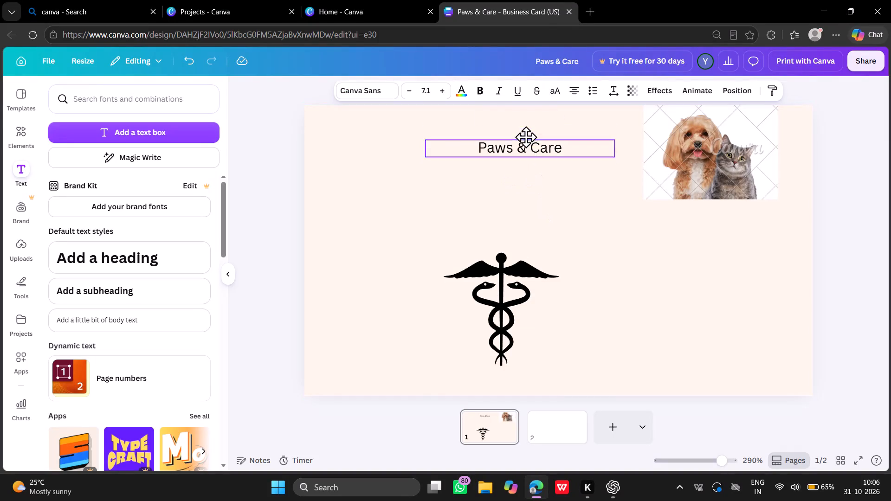
drag(526, 137, 394, 119)
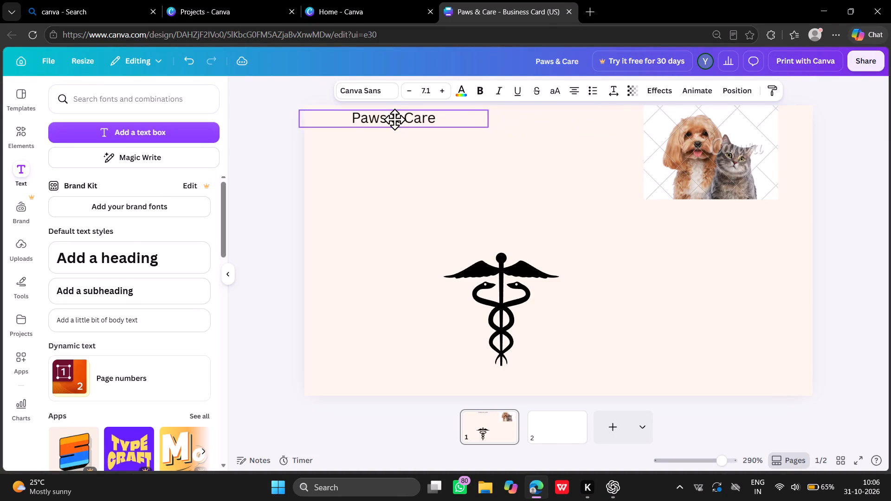
drag(394, 119, 407, 118)
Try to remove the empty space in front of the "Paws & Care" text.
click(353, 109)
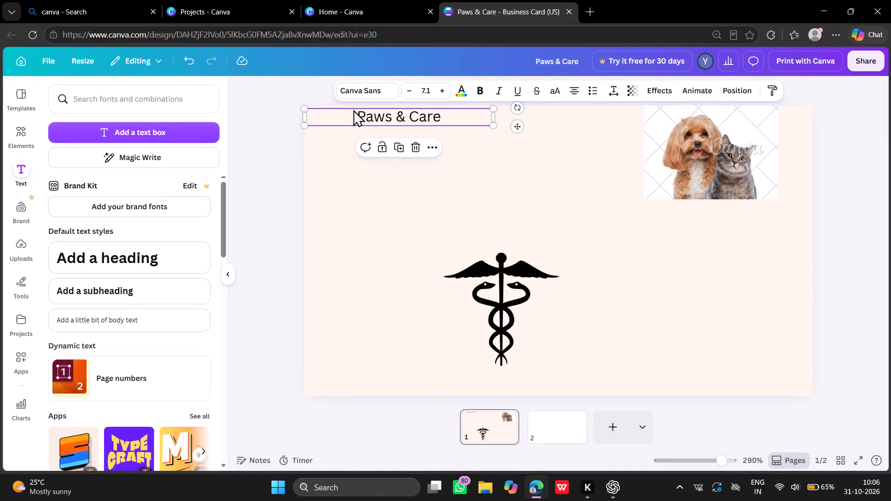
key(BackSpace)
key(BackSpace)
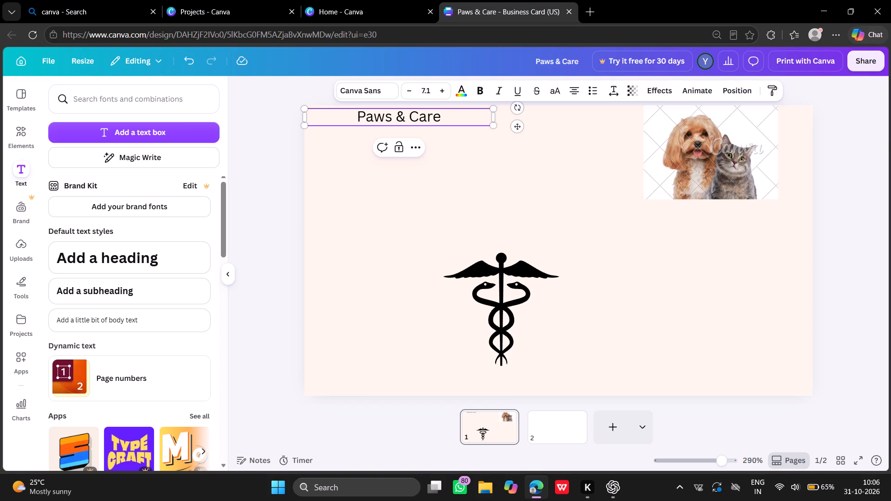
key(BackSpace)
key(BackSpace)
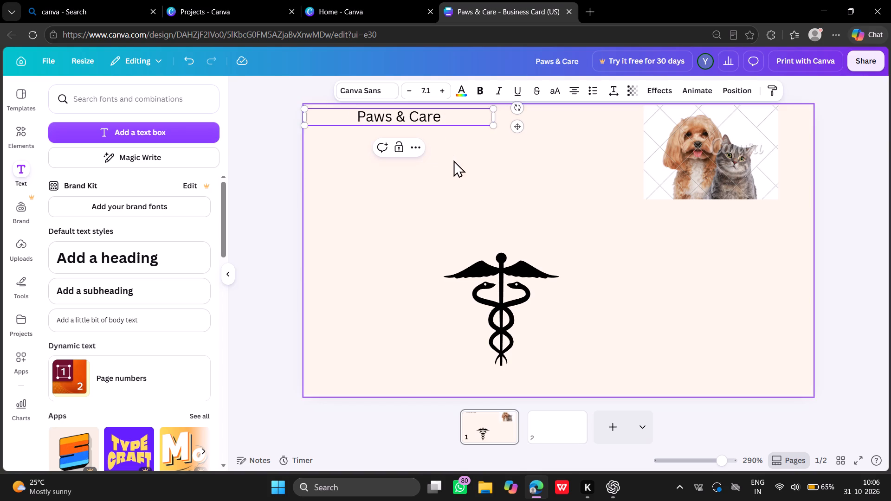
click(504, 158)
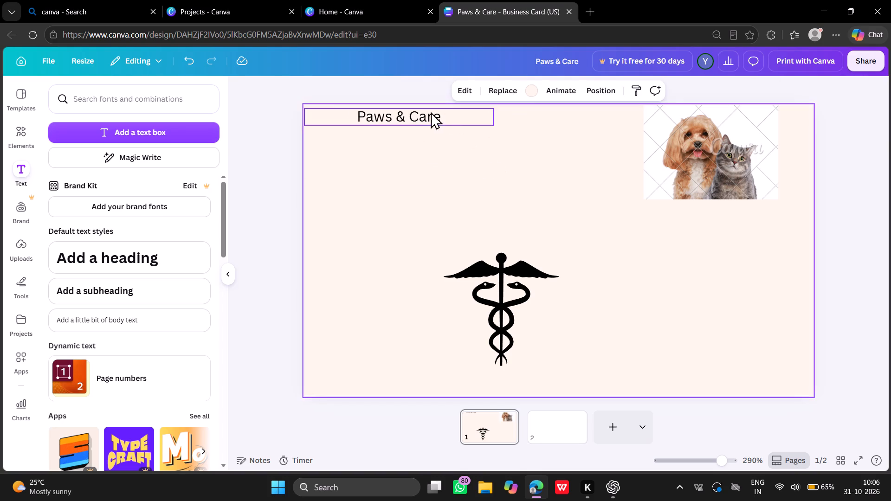
Narrow the "Paws & Care" text box to fit closely around its text and increase the font size to 8.1.
click(423, 114)
drag(497, 116, 467, 111)
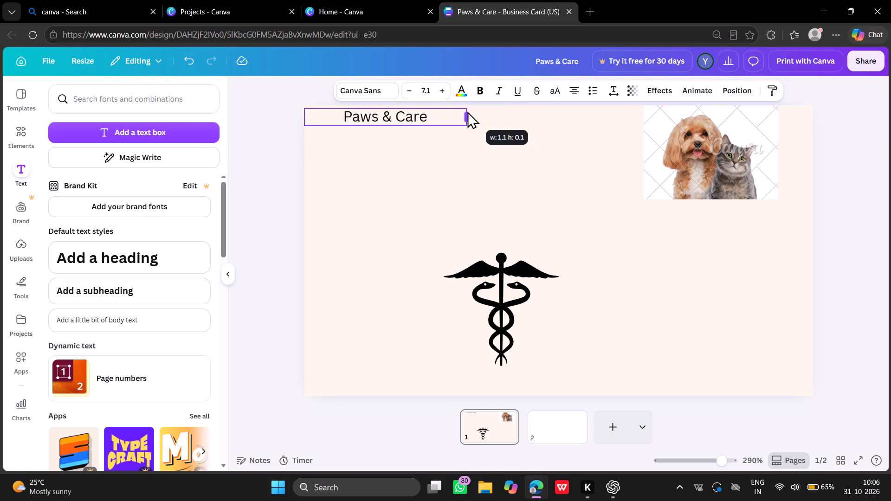
drag(467, 111, 420, 112)
click(441, 86)
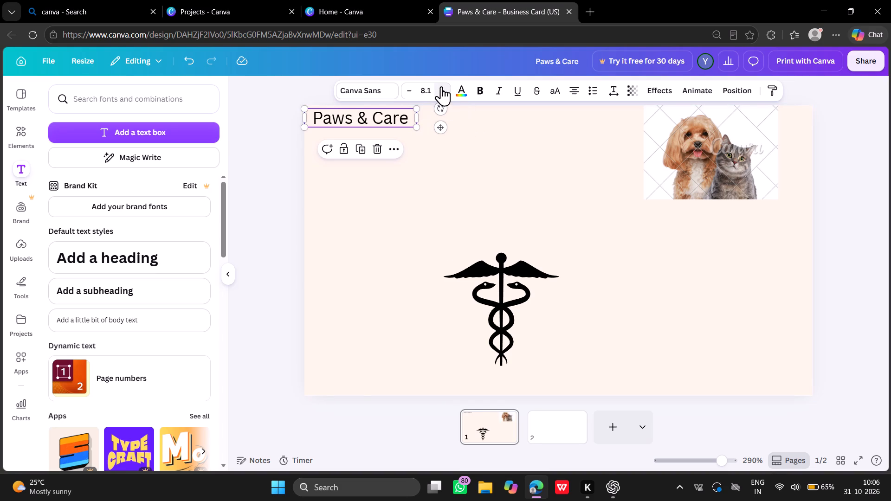
Colour the "Paws & Care" text red from the default solid colours.
click(463, 90)
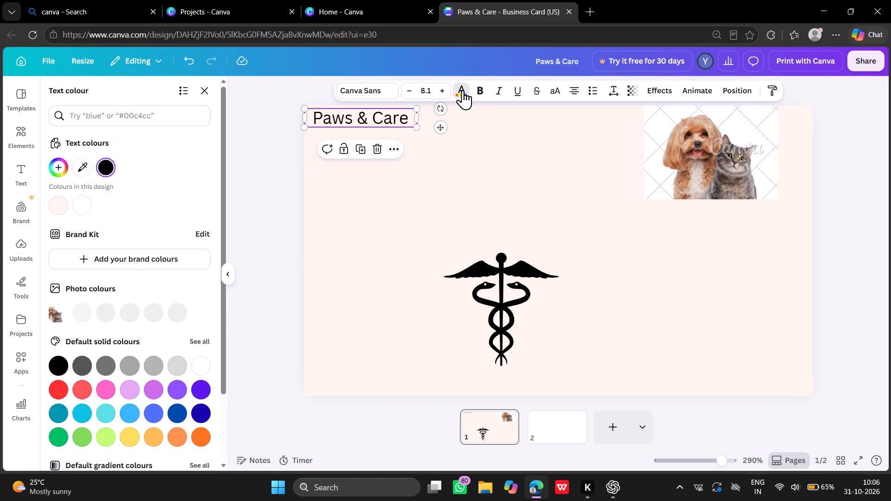
click(52, 390)
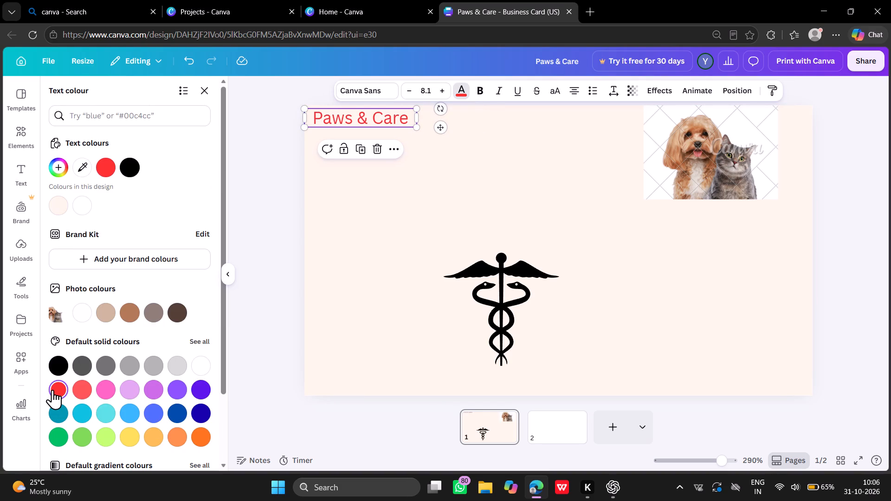
scroll(99, 421, down, 1)
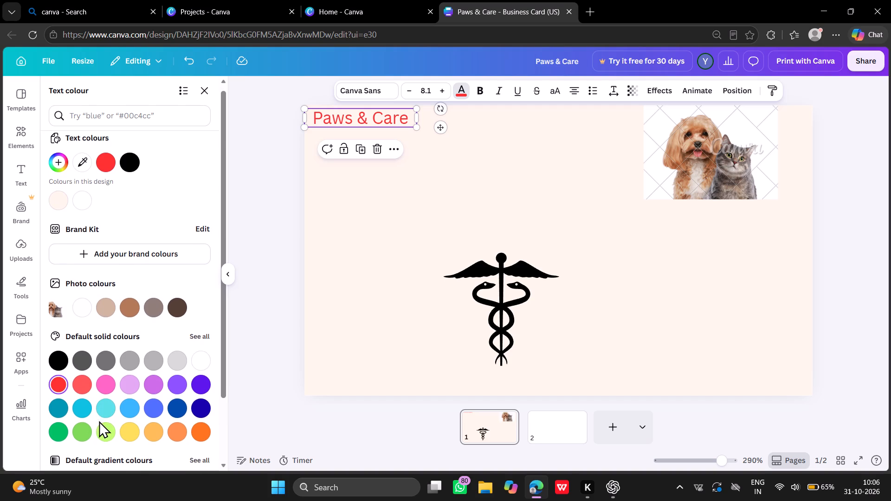
Add a new text box on page 1 and replace its placeholder with the doctor's name, prefixed with "DR.".
scroll(99, 421, down, 1)
click(359, 254)
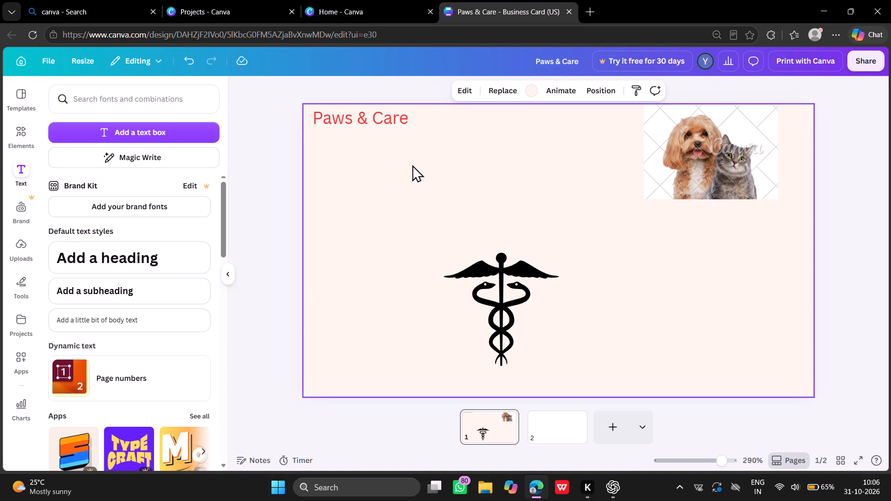
click(426, 119)
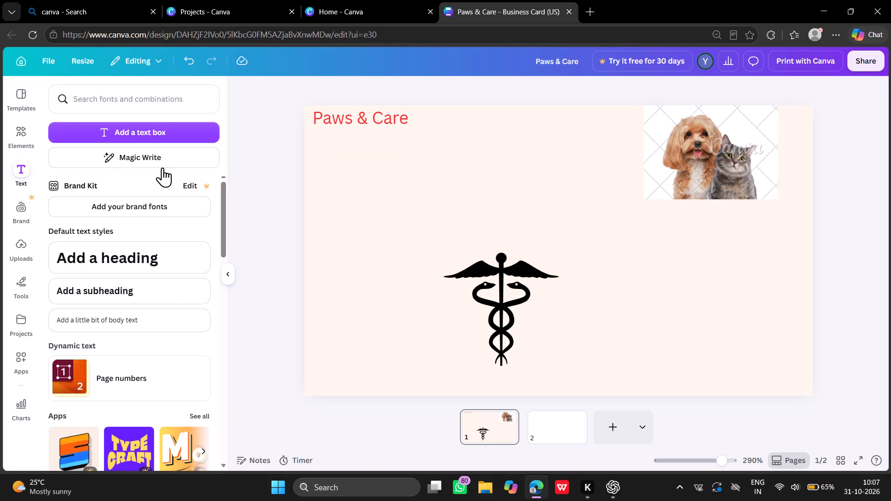
click(154, 130)
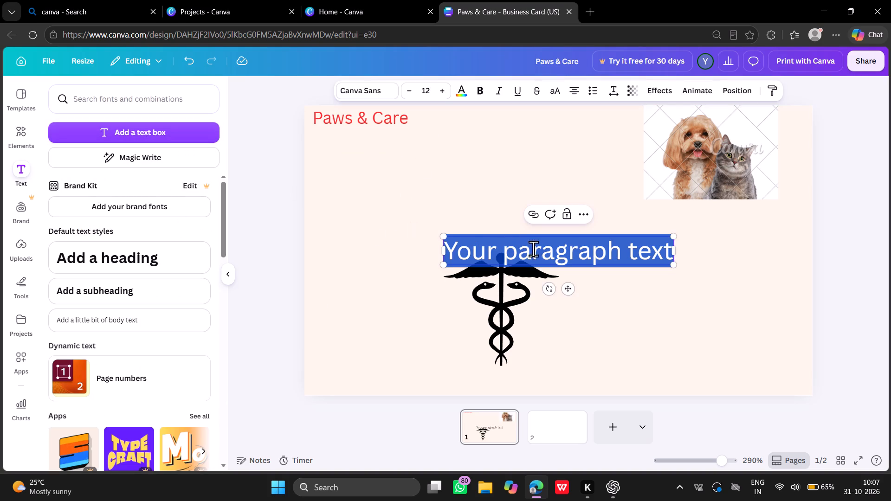
drag(544, 260, 522, 231)
key(BackSpace)
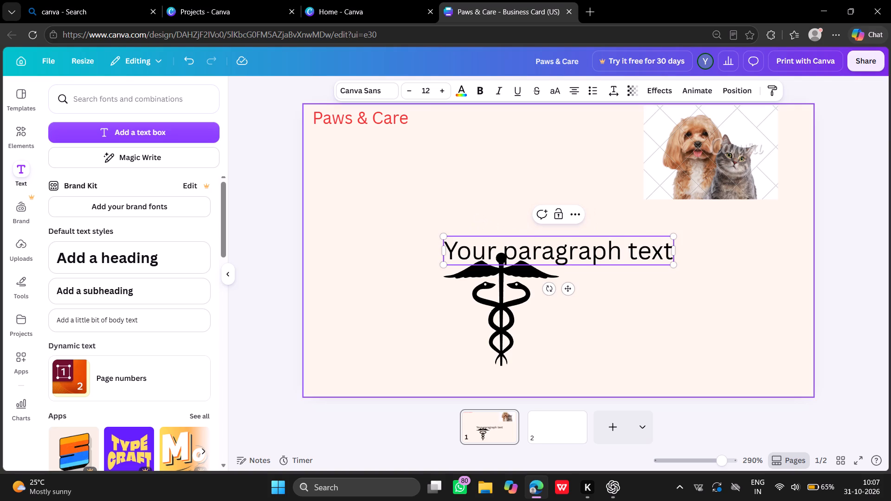
key(BackSpace)
key(BackSpace)
key(BackSpace)
key(BackSpace)
key(BackSpace)
key(Right)
key(BackSpace)
key(BackSpace)
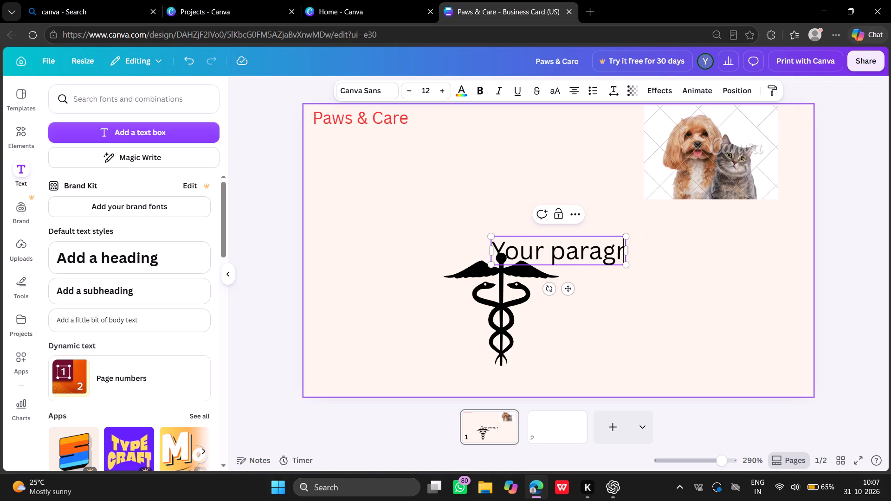
key(BackSpace)
key(BackSpace)
key(BackSpace)
key(BackSpace)
key(BackSpace)
key(BackSpace)
key(BackSpace)
key(BackSpace)
key(BackSpace)
key(BackSpace)
key(BackSpace)
key(BackSpace)
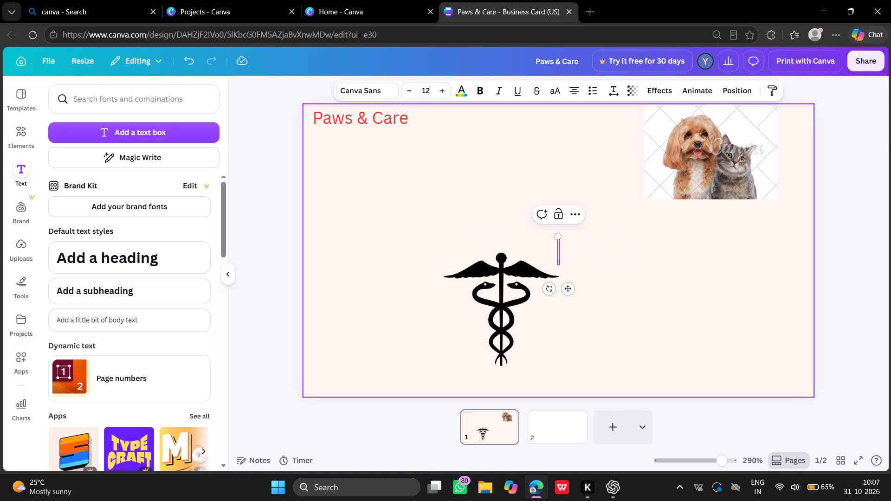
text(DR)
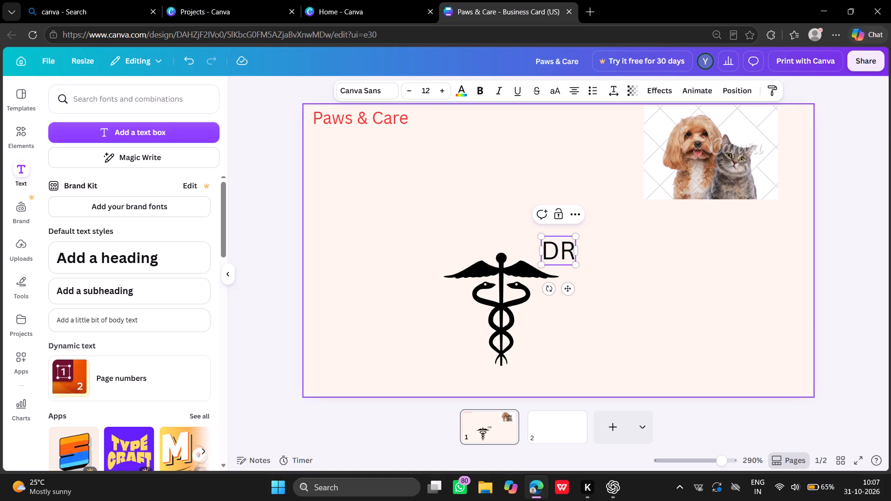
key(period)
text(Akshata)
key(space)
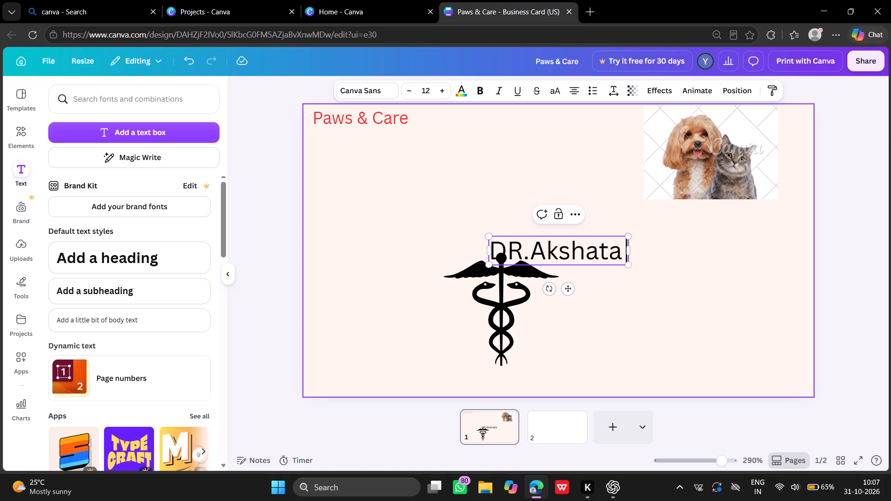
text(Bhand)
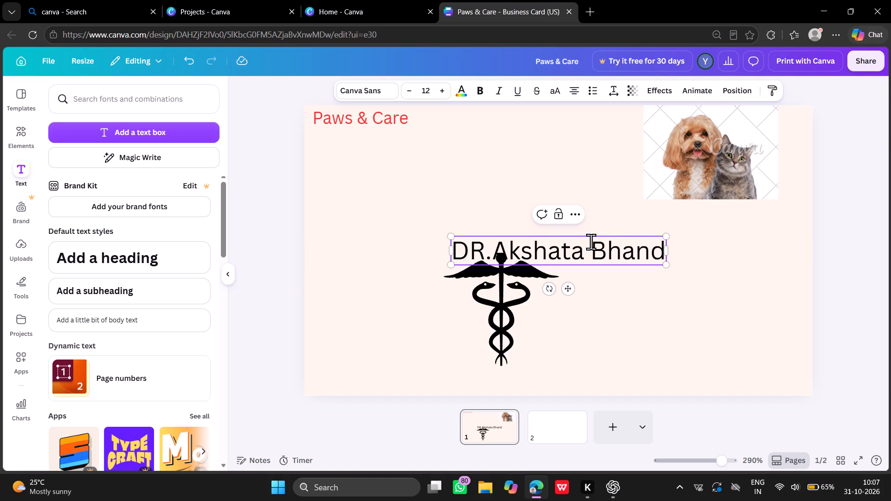
click(727, 356)
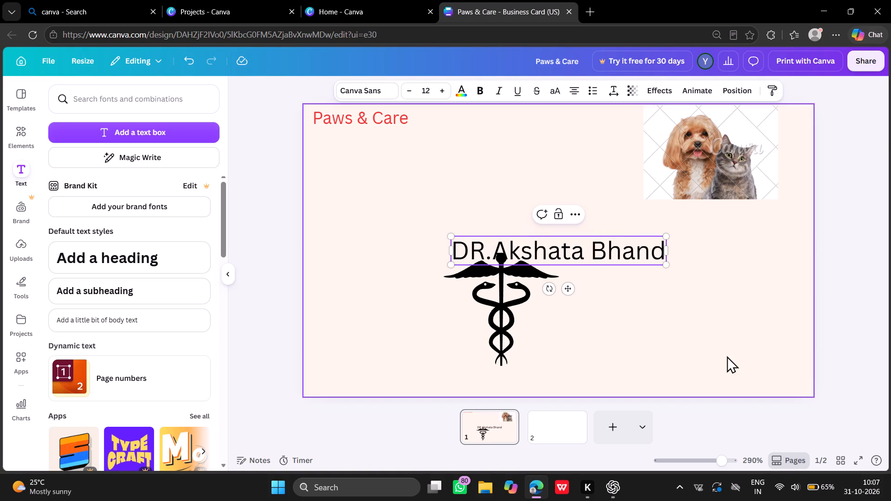
Move the doctor's name text box up beneath "Paws & Care", keeping the whole name inside the card.
drag(610, 260, 455, 149)
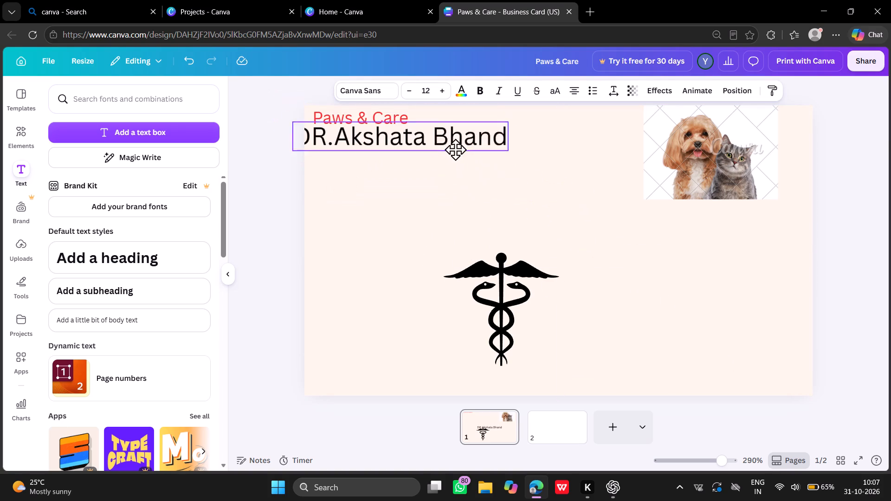
drag(455, 149, 466, 153)
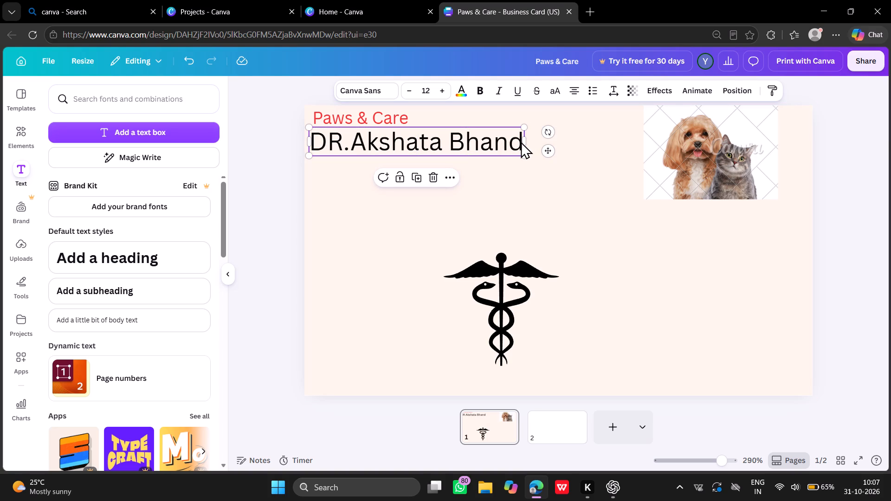
drag(524, 141, 514, 146)
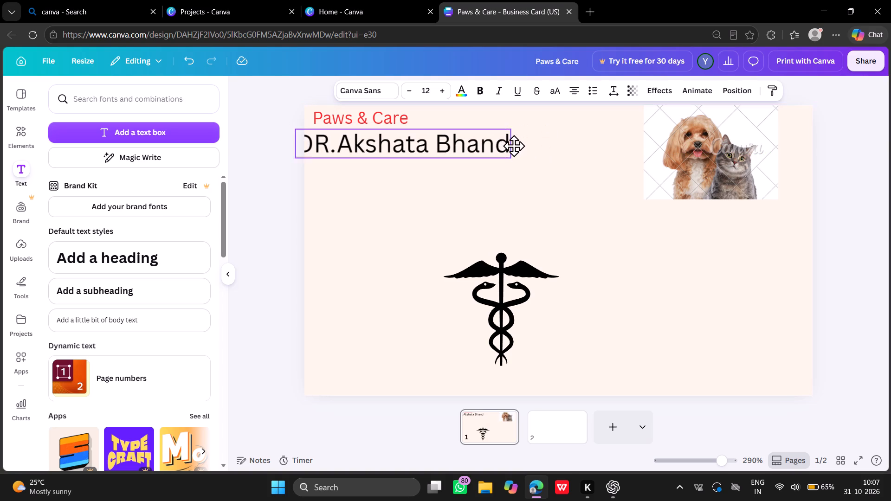
drag(514, 146, 524, 146)
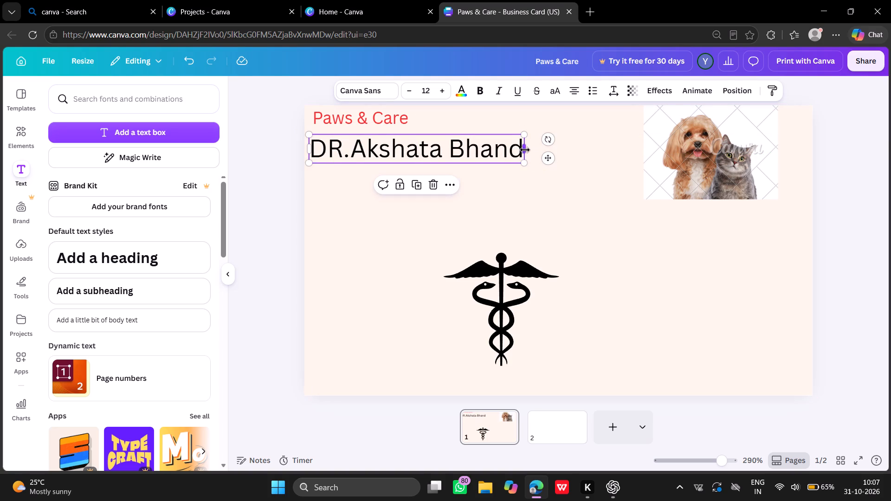
Widen the doctor's name text box so the name fits on one line, and scale its text to font size 5.6.
drag(525, 150, 506, 120)
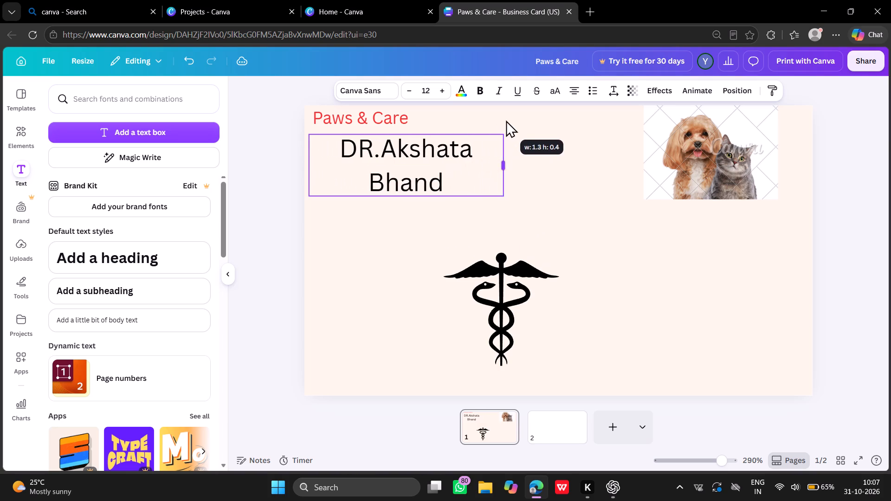
drag(506, 120, 551, 127)
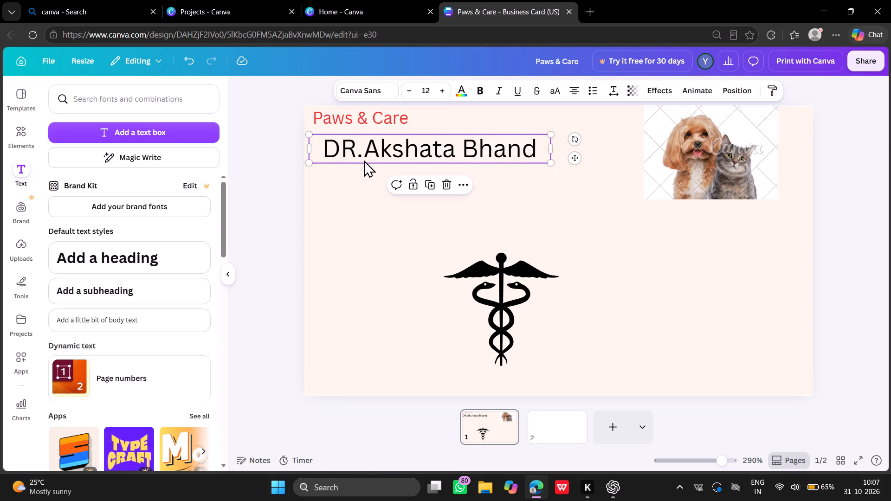
drag(309, 162, 321, 162)
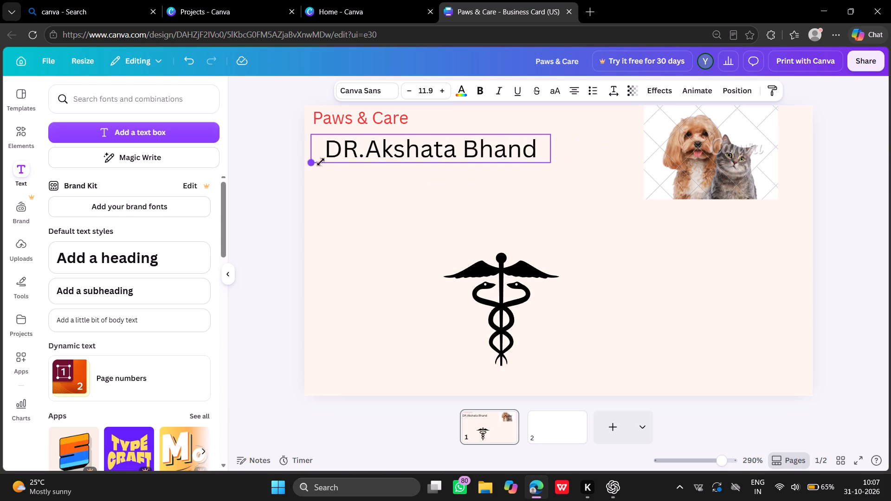
drag(321, 162, 438, 152)
click(575, 194)
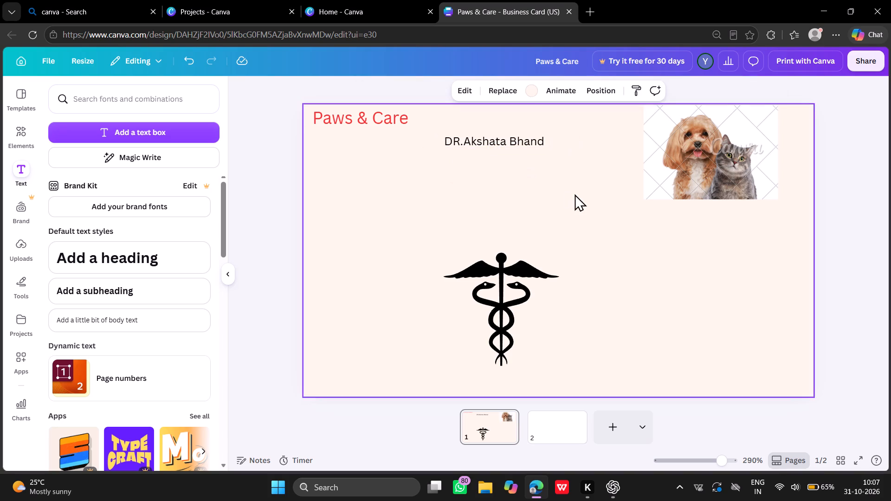
Move the scaled-down doctor's name directly beneath "Paws & Care" near the card's left edge.
drag(517, 140, 388, 140)
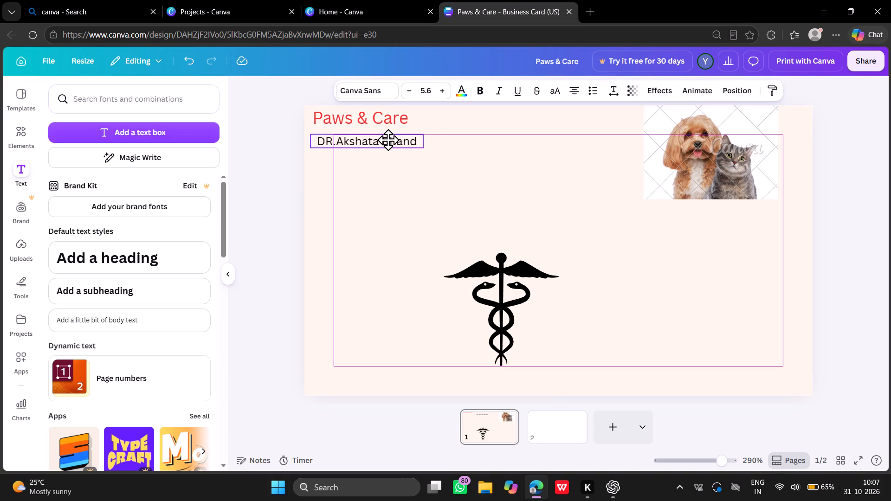
drag(388, 140, 388, 137)
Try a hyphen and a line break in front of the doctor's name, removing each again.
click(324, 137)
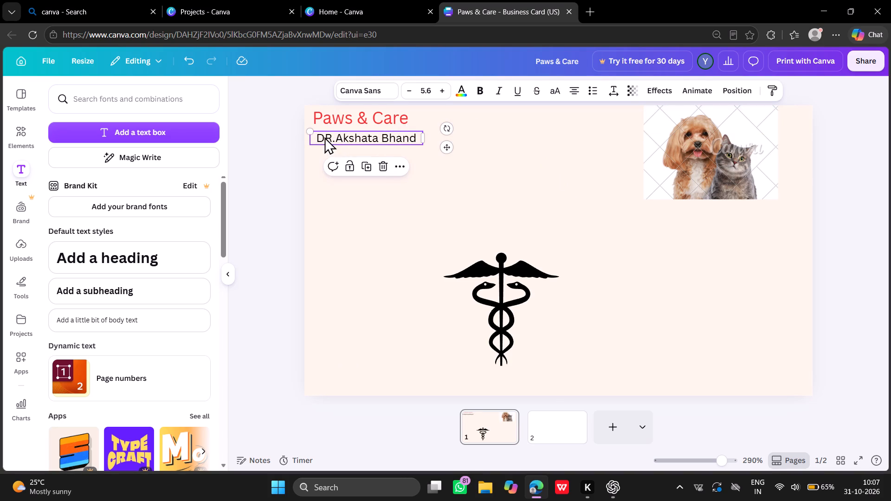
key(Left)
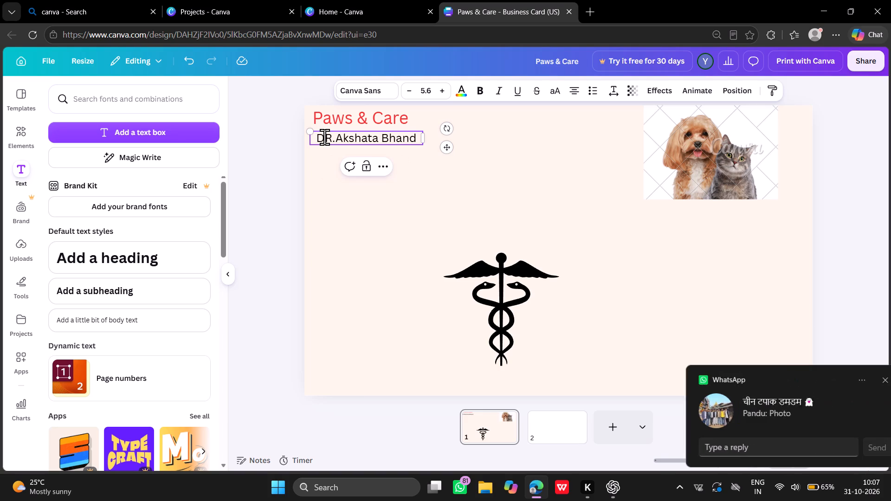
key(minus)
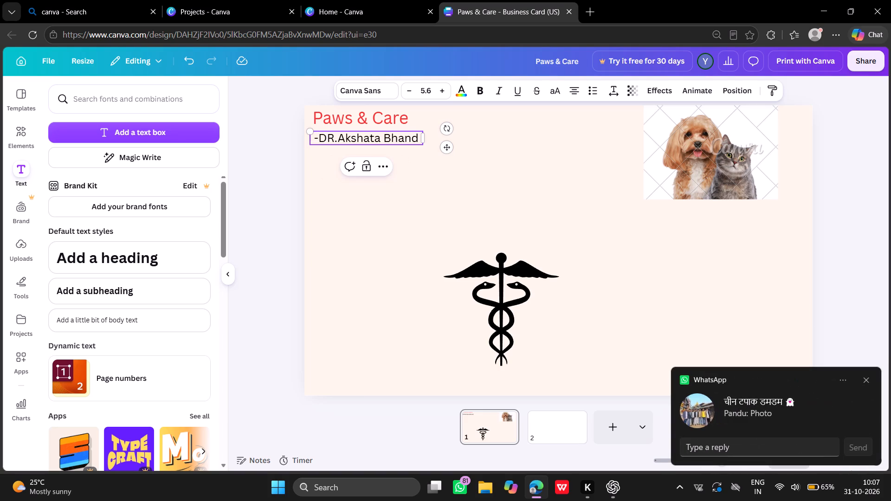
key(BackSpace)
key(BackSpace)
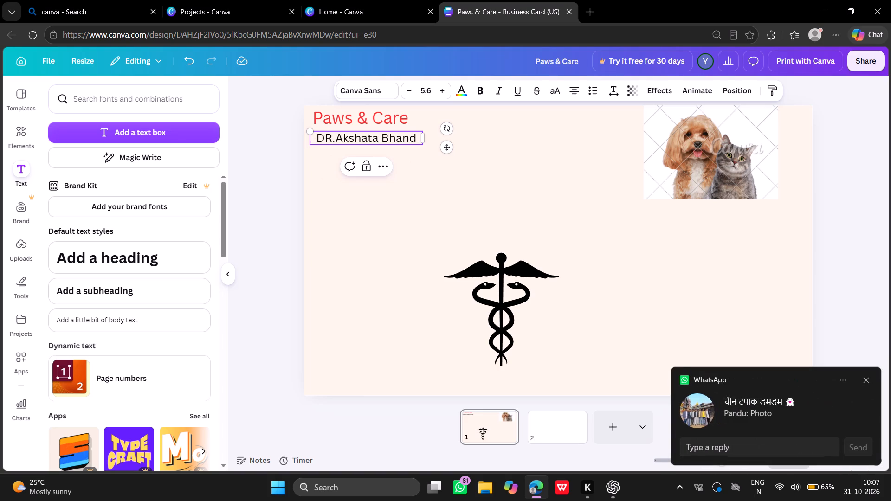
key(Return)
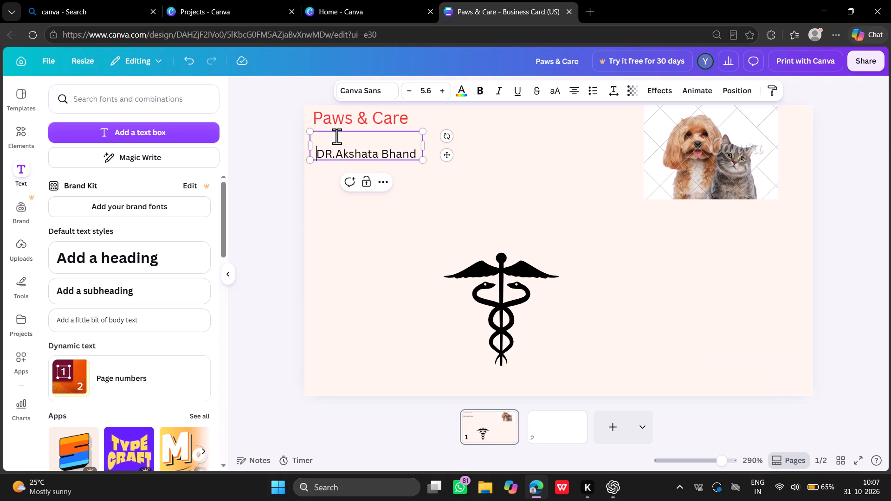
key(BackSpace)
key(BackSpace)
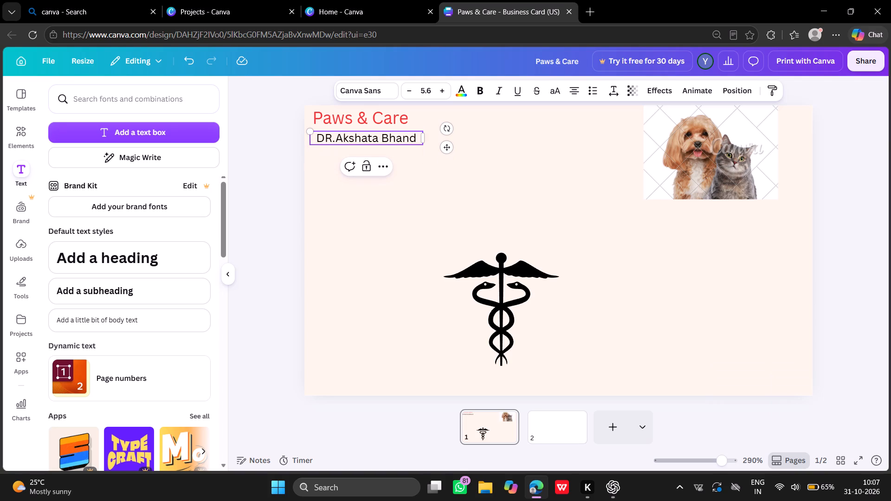
Shift the doctor's name text box flush with the card's left edge, close under "Paws & Care".
click(442, 181)
drag(385, 139, 377, 137)
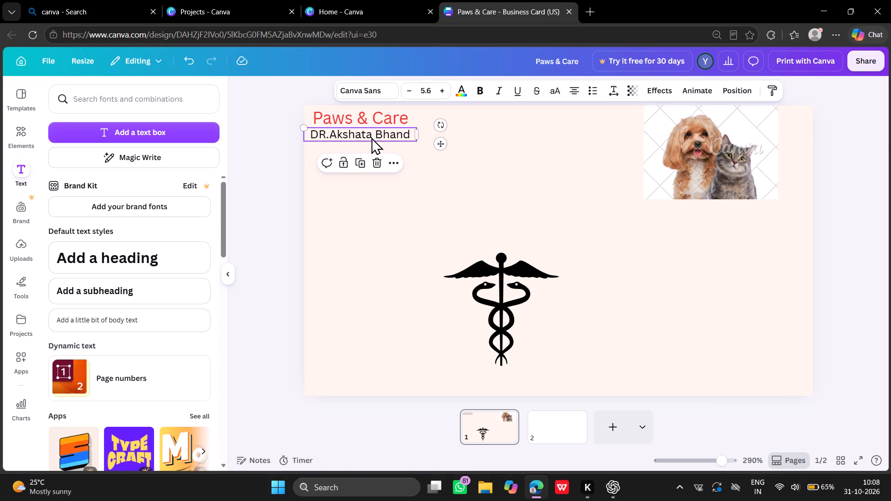
Try solid orange shades and a red-to-orange gradient on the doctor's name, and settle on the purple-to-pink default gradient.
click(468, 92)
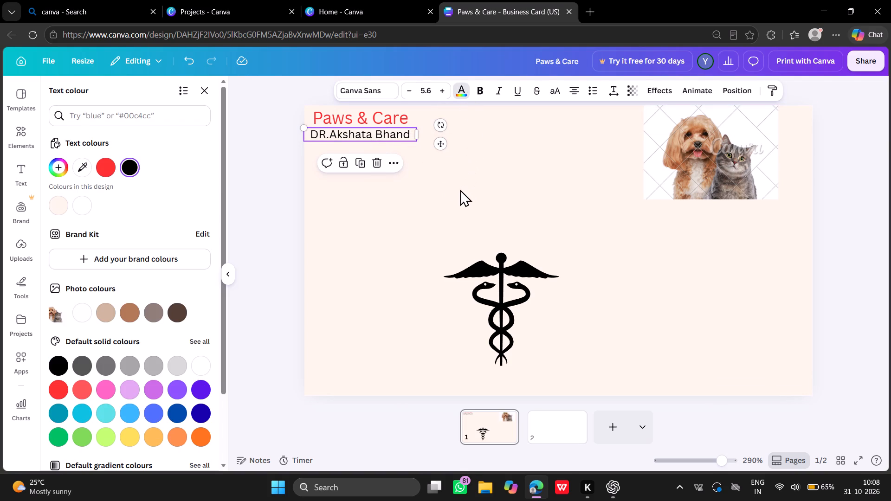
scroll(136, 388, down, 1)
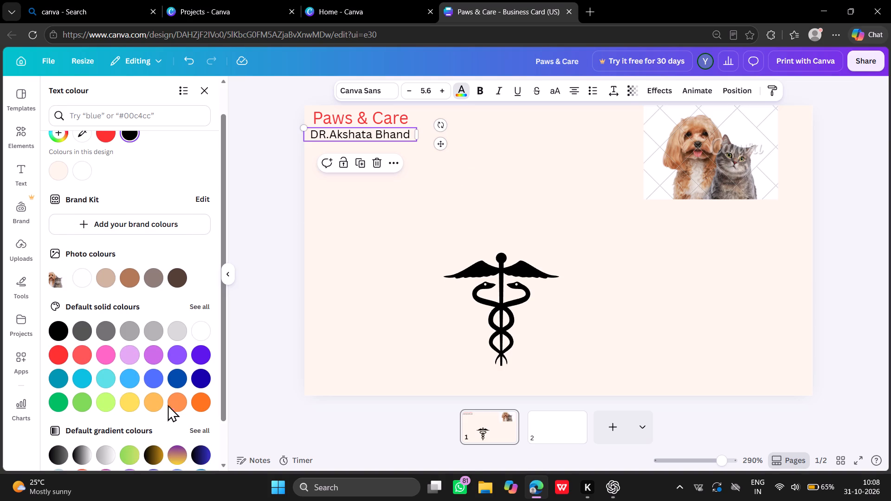
click(169, 404)
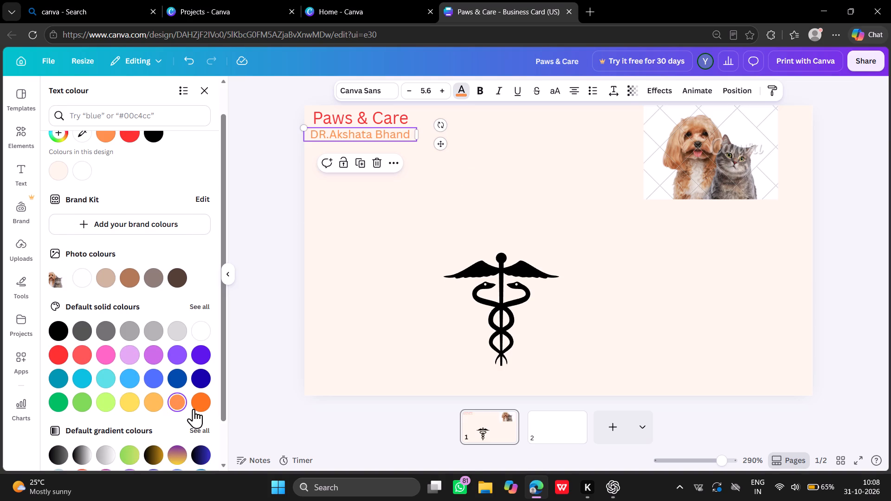
scroll(152, 419, down, 2)
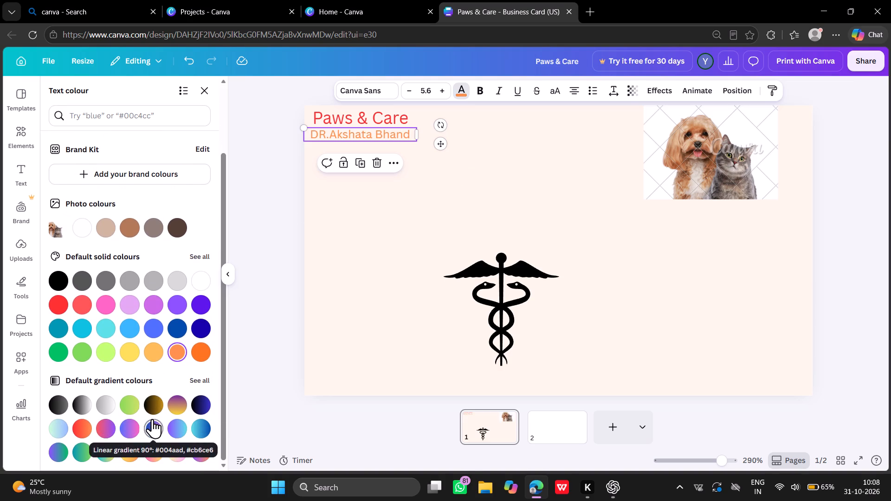
click(155, 355)
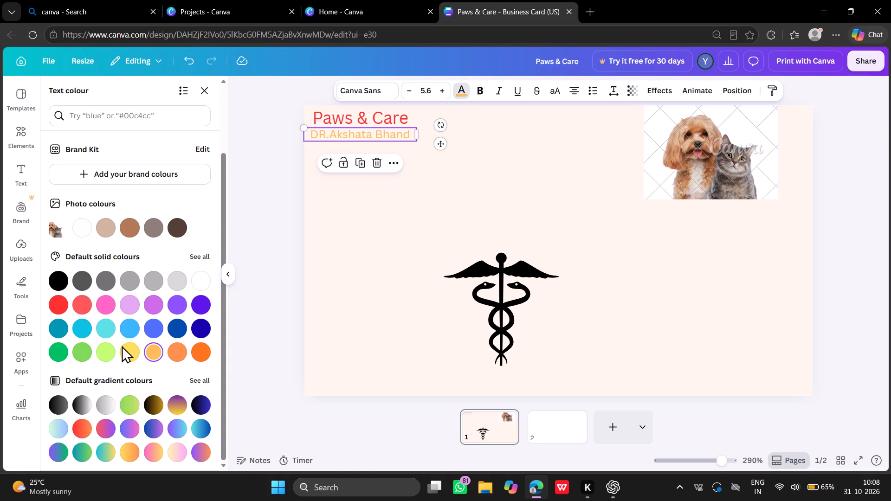
click(196, 352)
scroll(196, 352, down, 2)
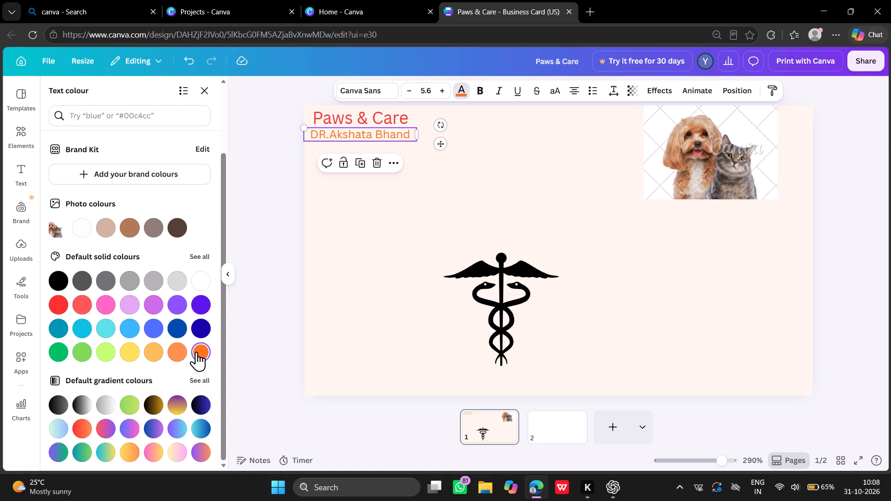
click(80, 428)
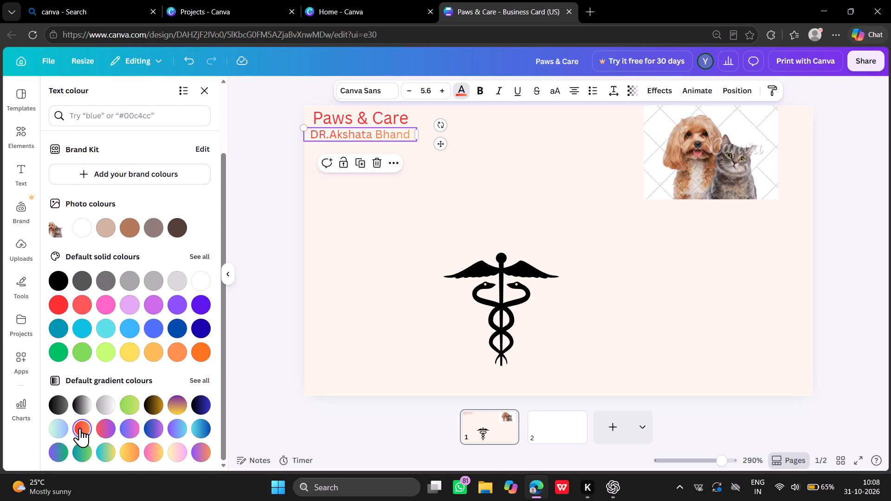
click(118, 432)
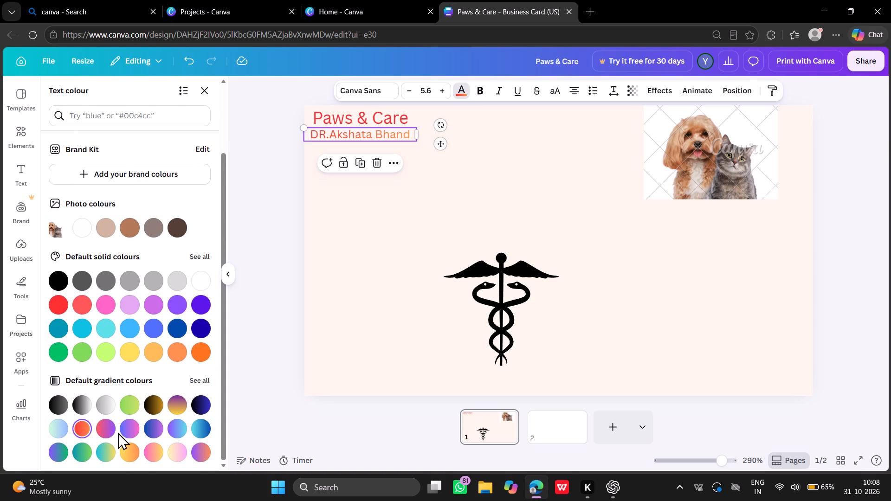
click(126, 431)
click(126, 431)
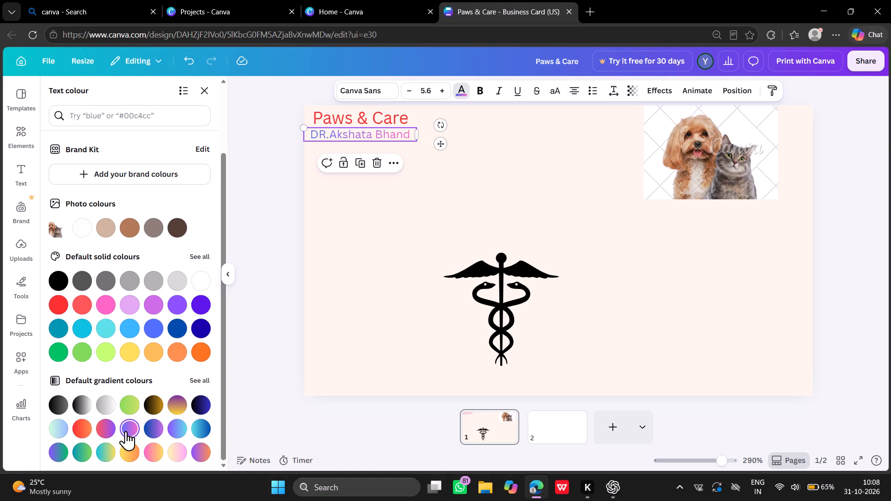
Try the coral red default solid colour on the doctor's name, and settle on the brighter red.
scroll(126, 431, down, 1)
scroll(148, 291, up, 1)
scroll(148, 291, down, 1)
click(88, 308)
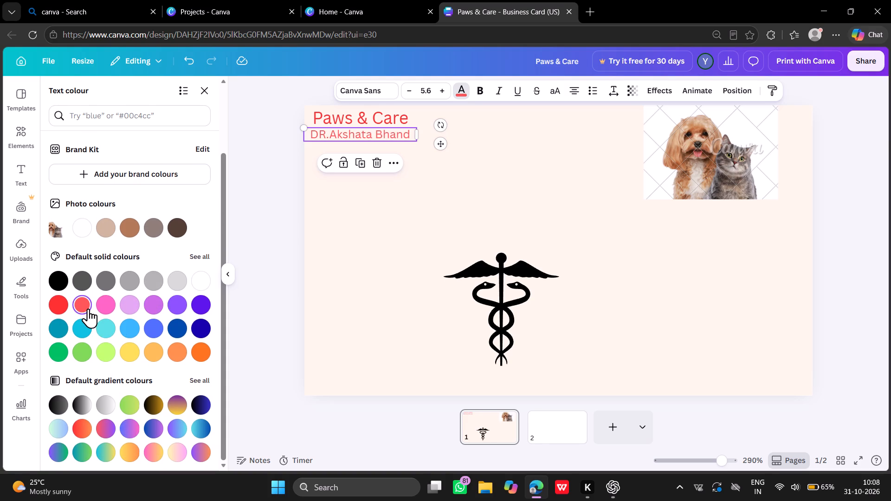
click(56, 309)
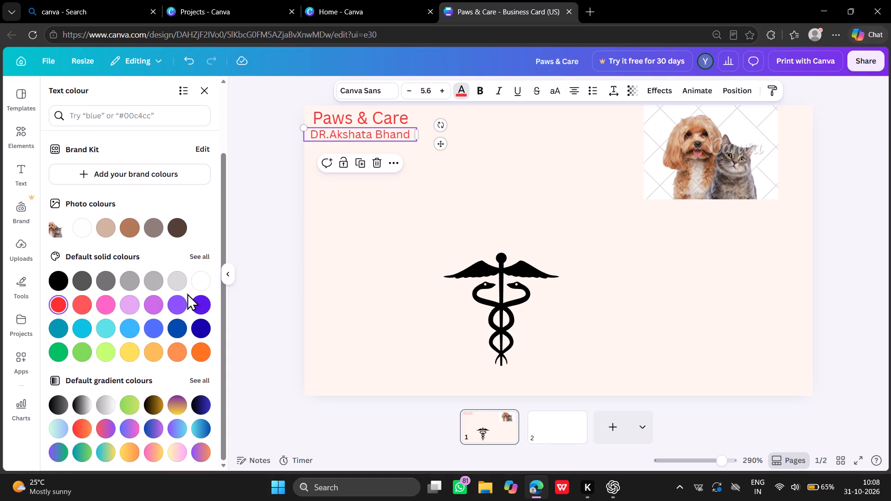
click(370, 265)
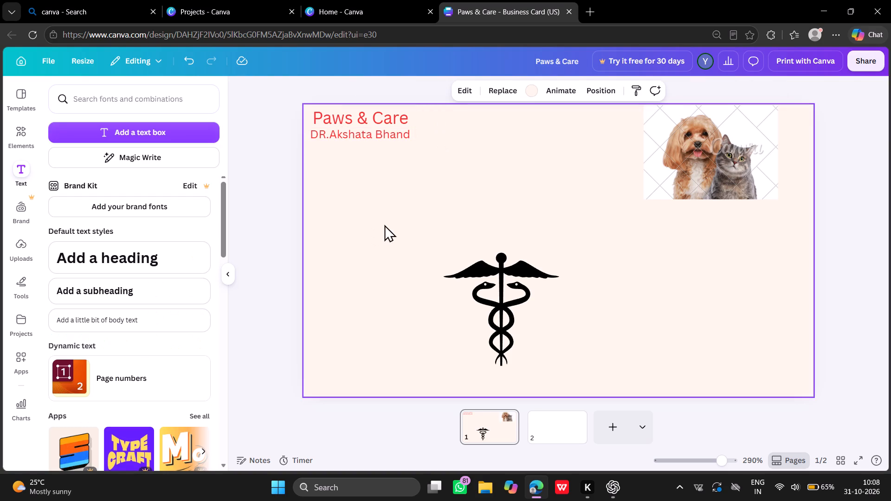
Shrink the doctor's name to font size 5 and centre it beneath "Paws & Care".
click(392, 141)
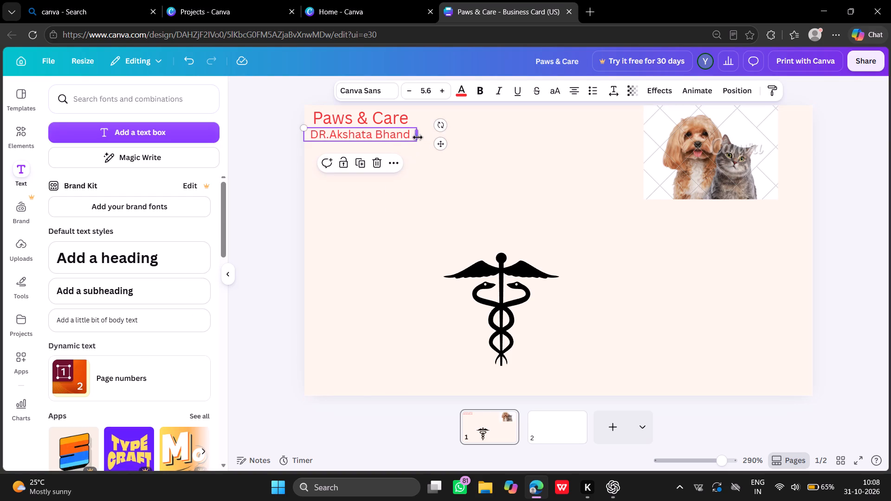
drag(418, 135, 423, 131)
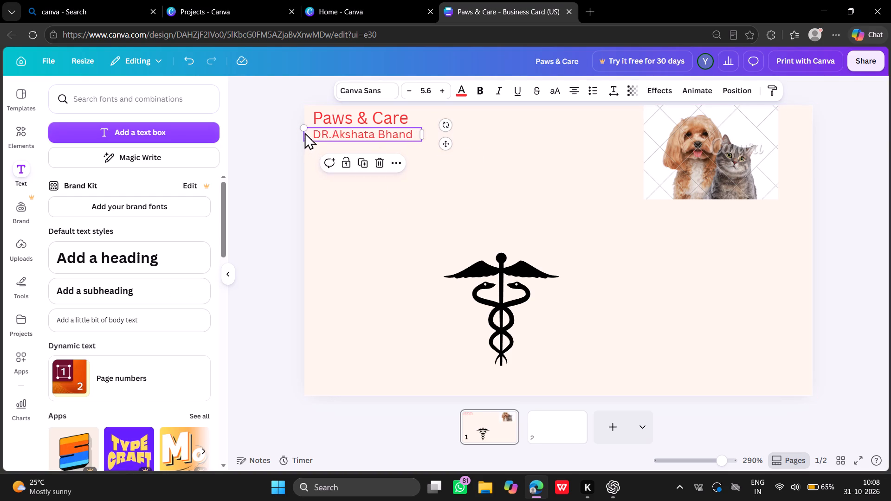
drag(304, 127, 314, 131)
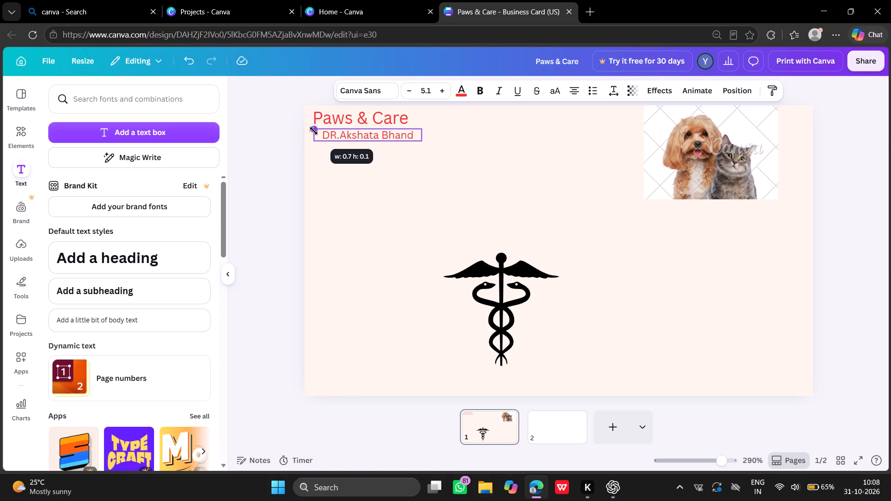
drag(314, 131, 316, 133)
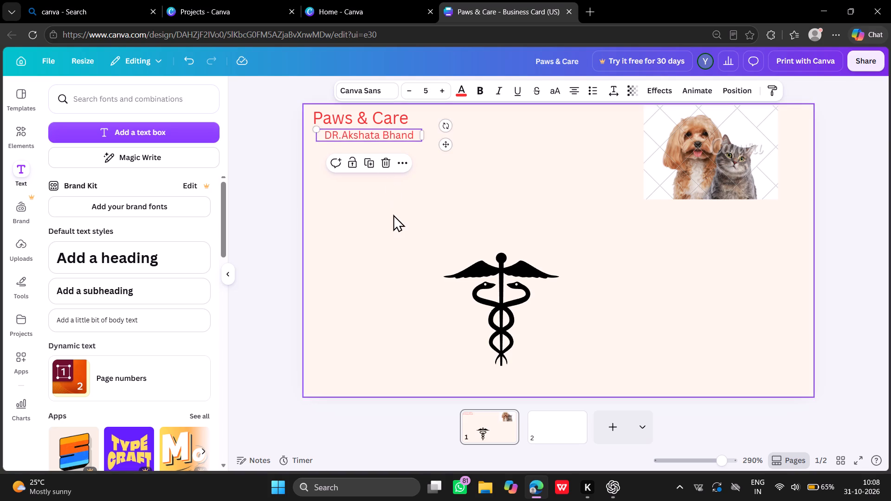
click(393, 214)
drag(383, 140, 379, 140)
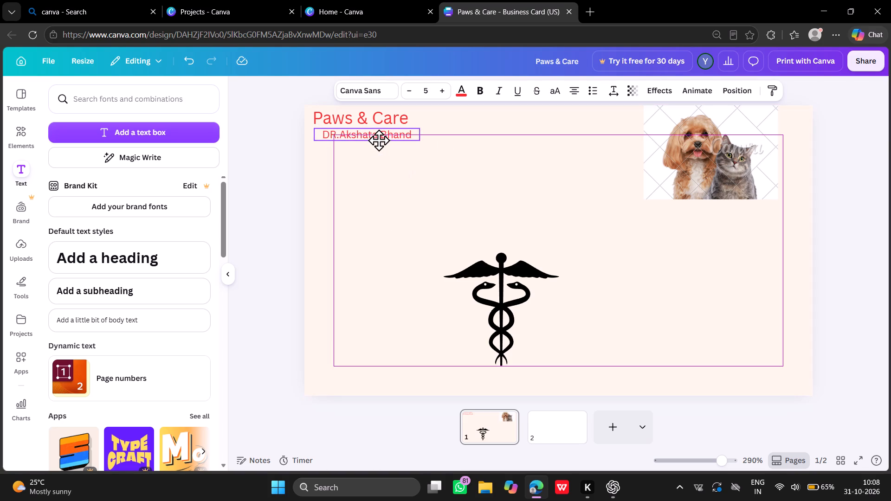
drag(379, 140, 374, 137)
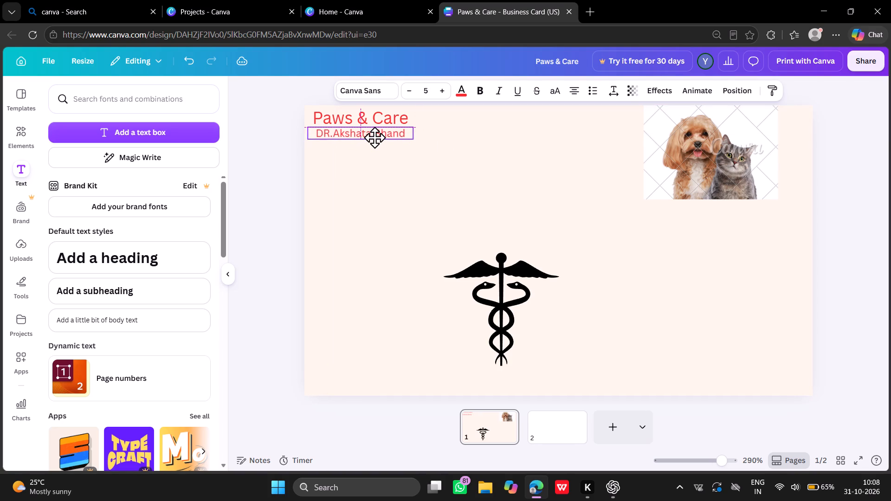
drag(374, 137, 374, 141)
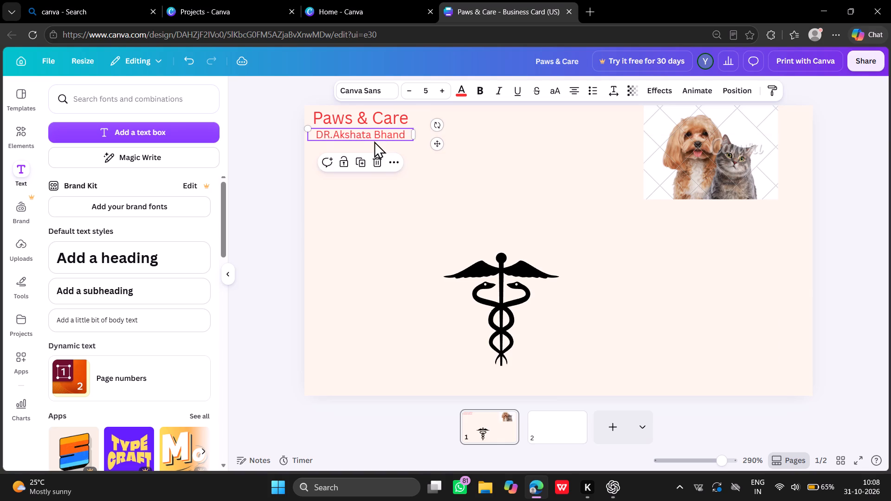
Enlarge "Paws & Care" to font size 9.1 and lower the doctor's name slightly to sit clear beneath it.
click(386, 110)
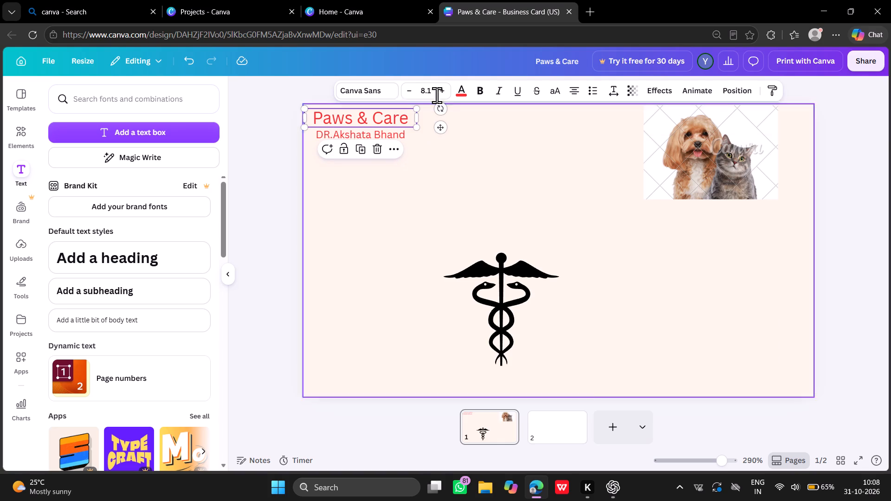
click(449, 88)
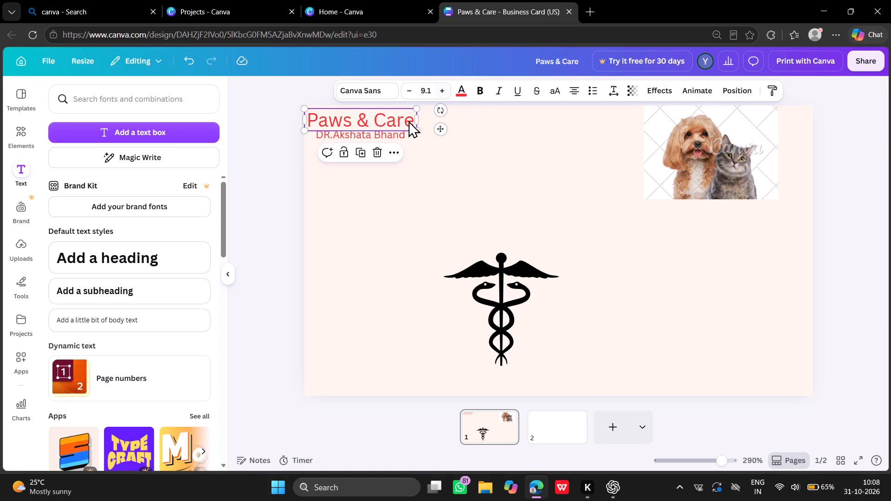
drag(385, 138, 385, 146)
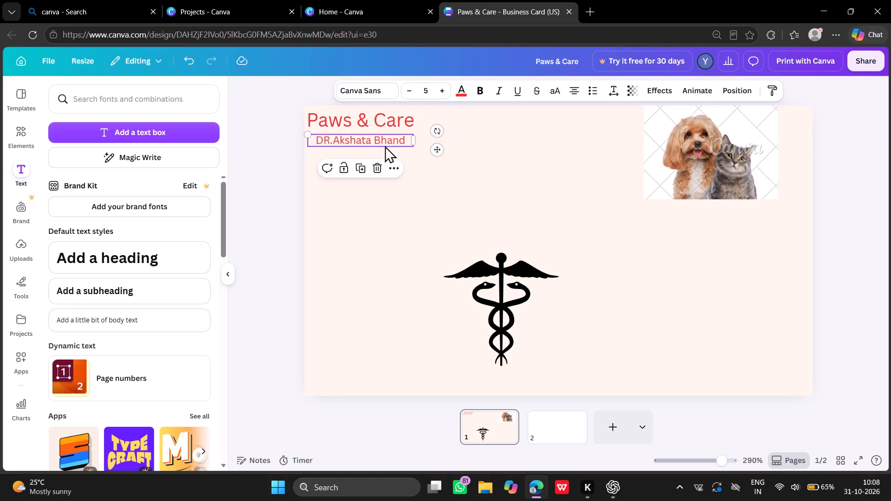
click(524, 193)
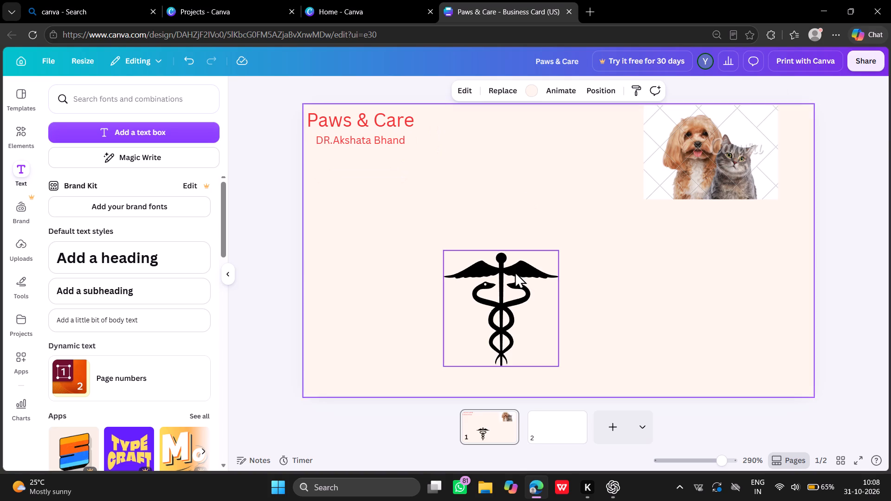
Move the black caduceus symbol up to the card's top edge, just beside the dog-and-cat photo.
drag(515, 271, 596, 128)
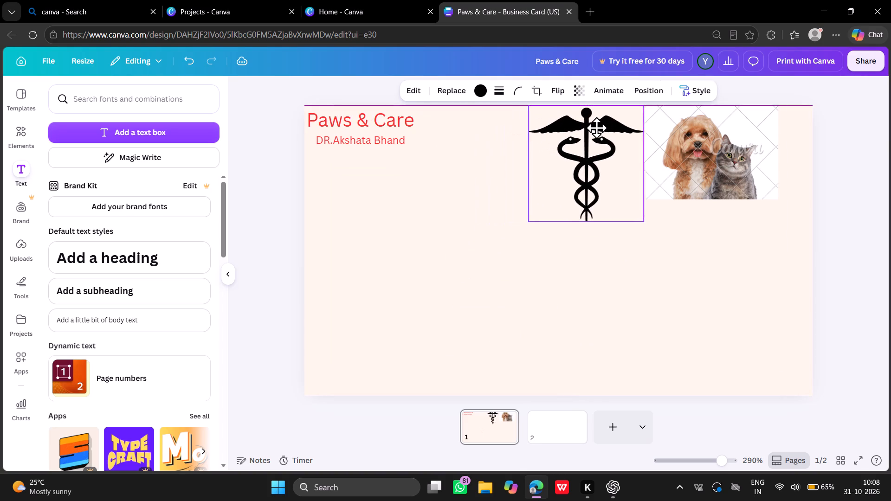
drag(596, 128, 591, 127)
click(673, 280)
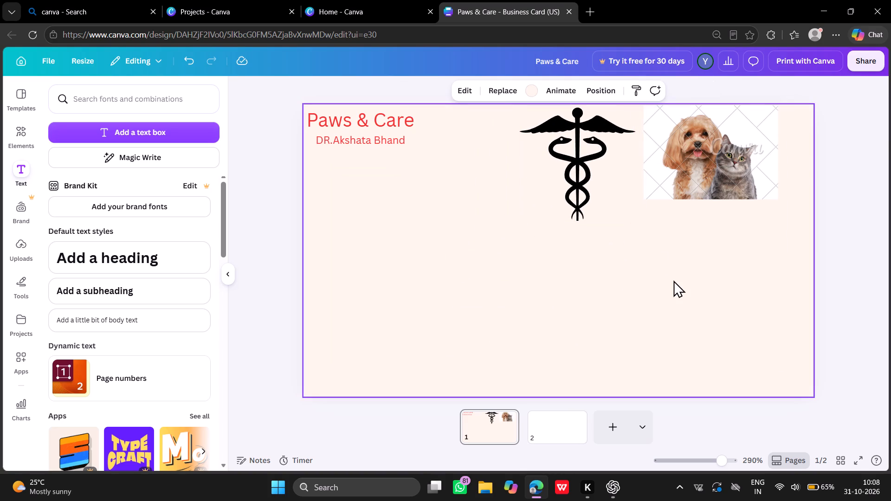
Capture a screenshot of the whole screen showing the card design.
key(Print)
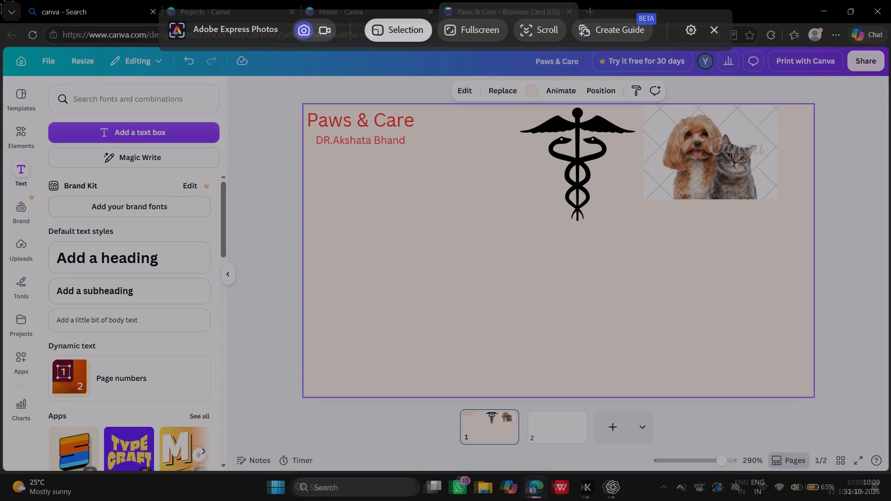
drag(0, 0, 890, 500)
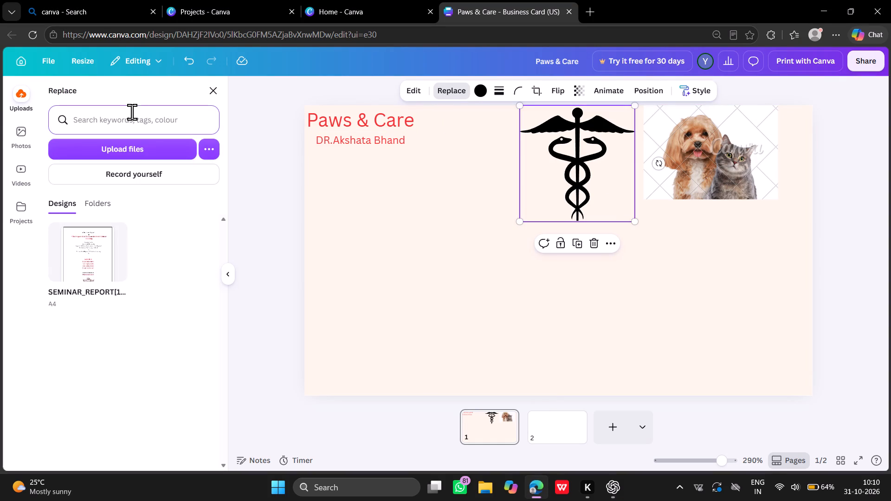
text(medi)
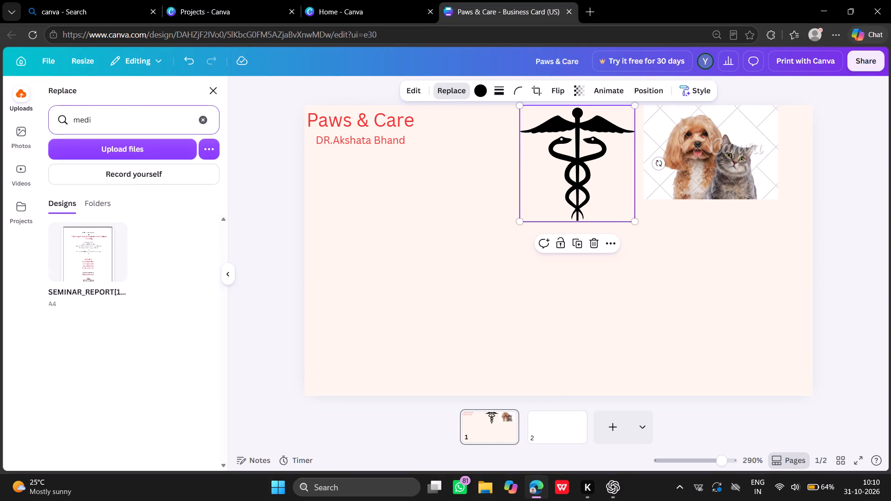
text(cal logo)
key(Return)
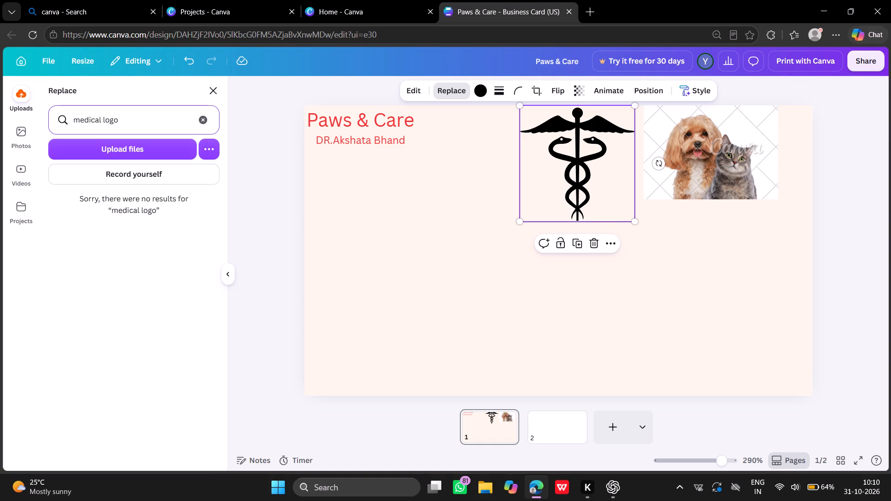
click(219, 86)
Search the fonts and font combinations for "medical logo".
click(83, 102)
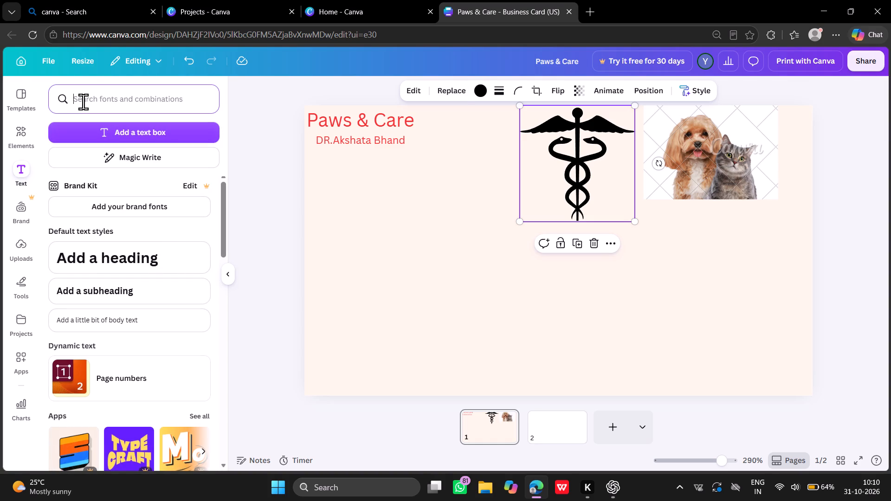
click(83, 102)
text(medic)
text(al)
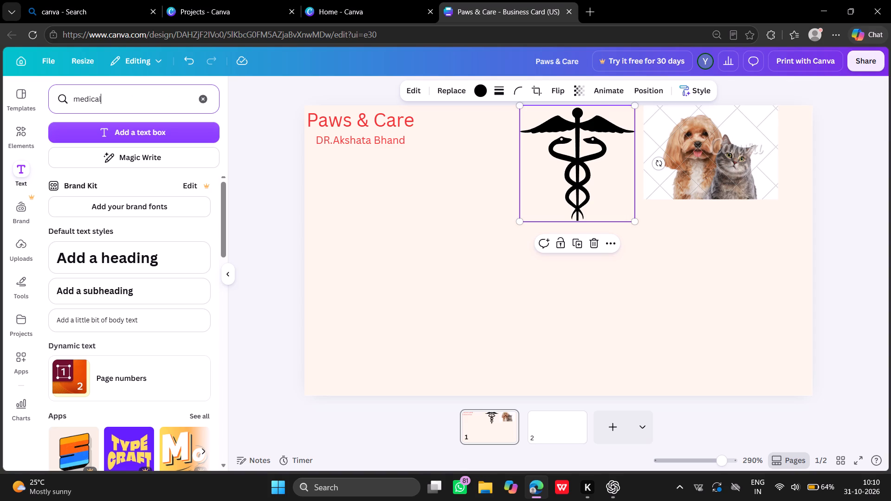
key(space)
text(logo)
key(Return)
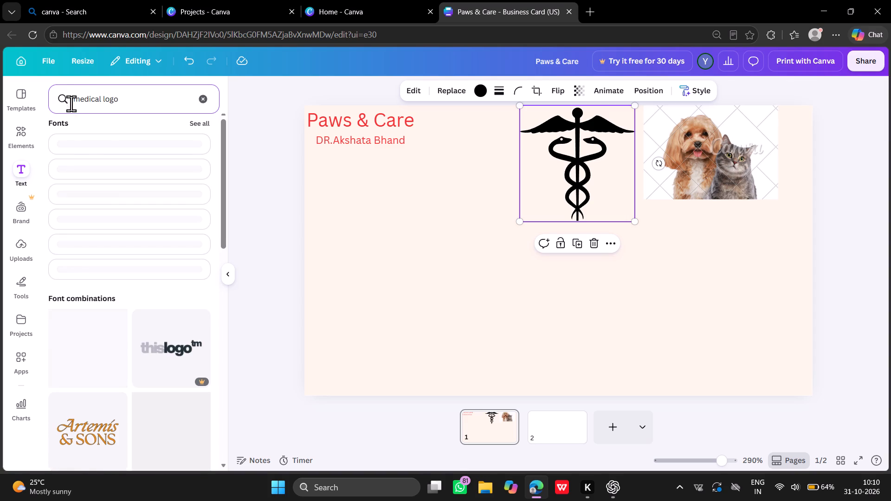
Look through the font combinations found for "medical logo", clear that search, and look over the default text options.
scroll(108, 222, down, 2)
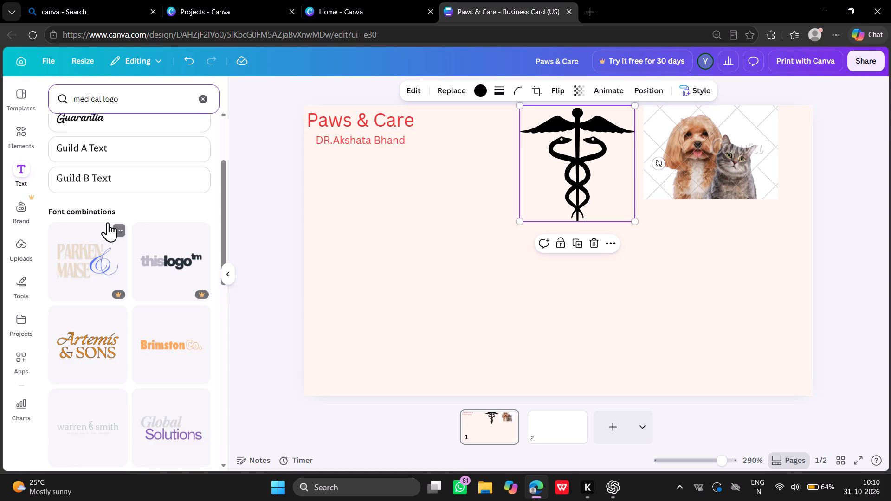
scroll(108, 222, down, 3)
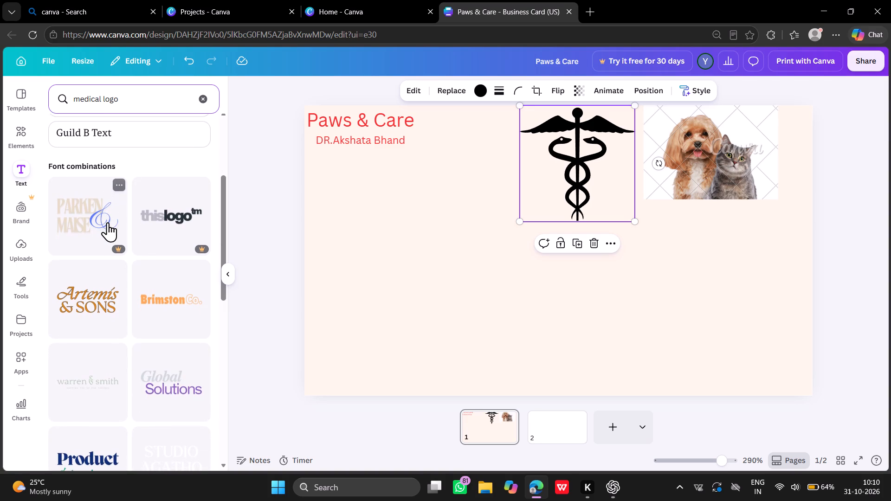
scroll(108, 222, down, 3)
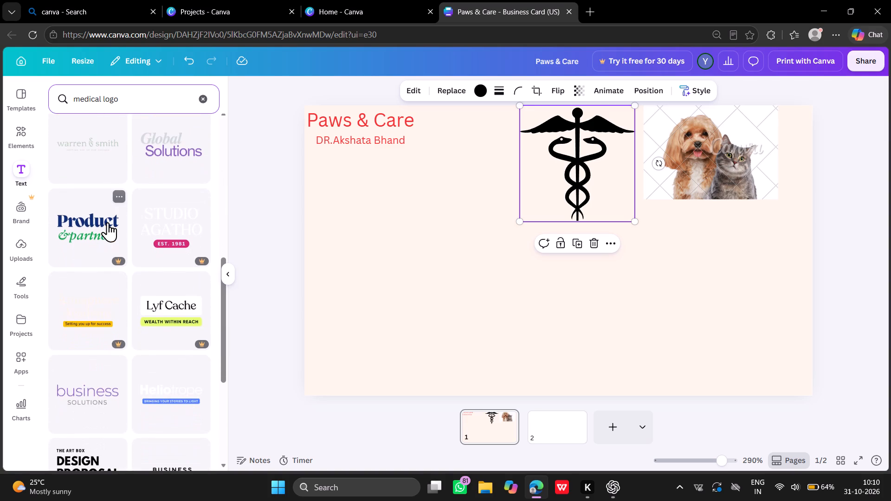
scroll(108, 222, down, 2)
click(399, 290)
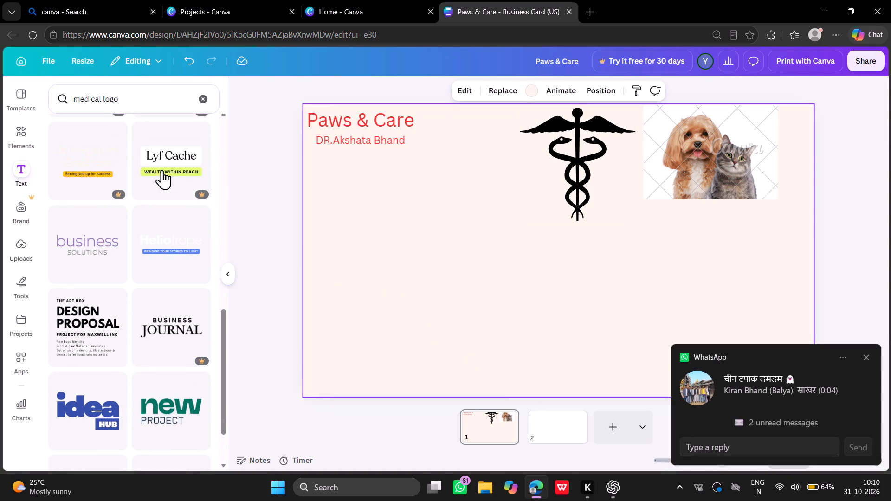
click(207, 97)
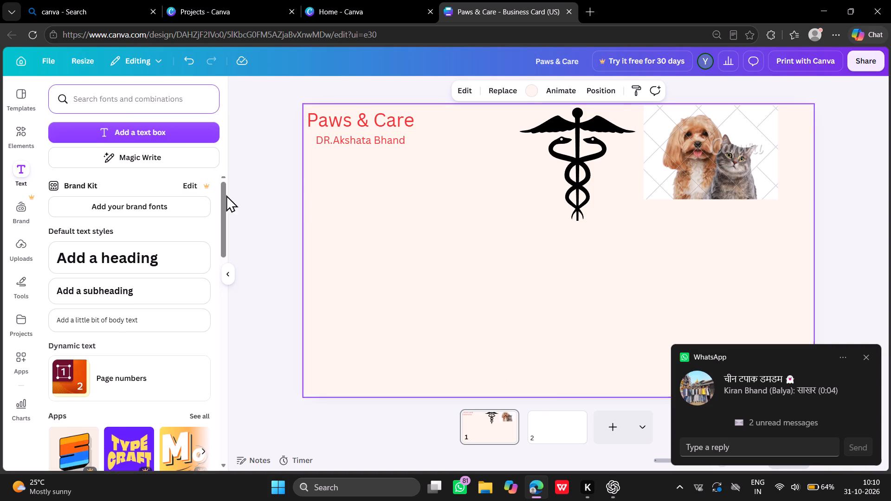
scroll(207, 201, down, 2)
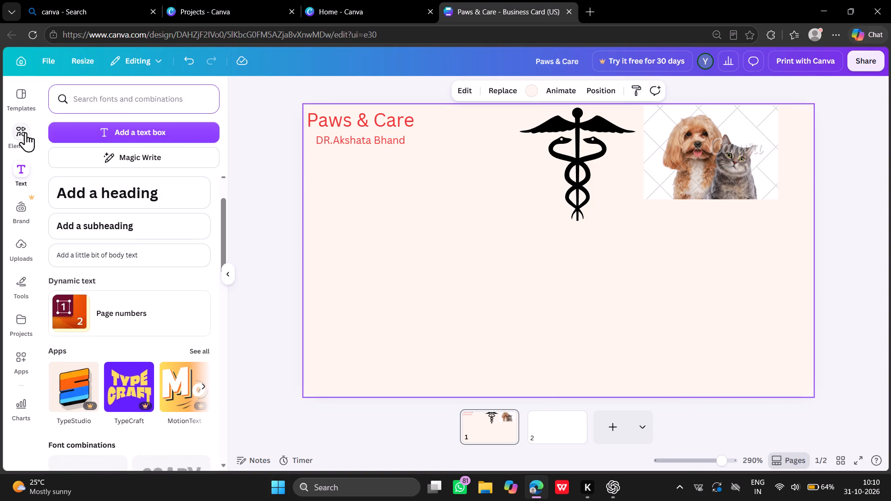
Replace the previous elements search with a search for "medical logo".
click(29, 147)
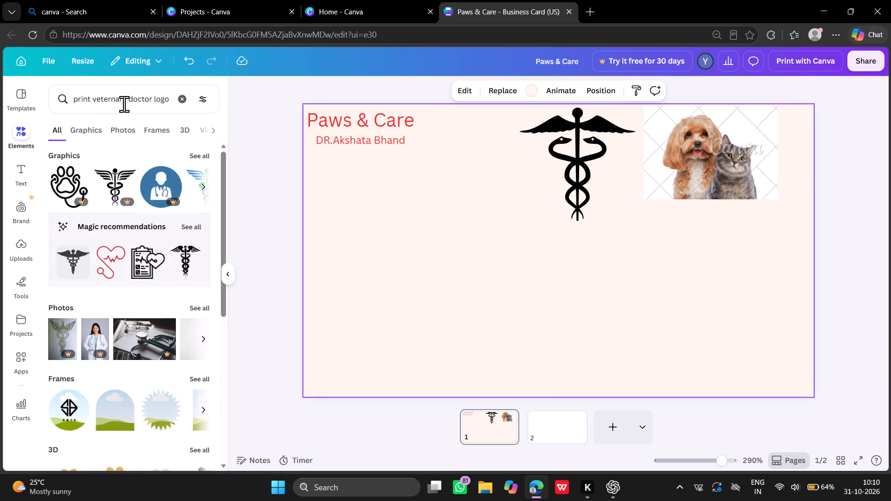
click(183, 101)
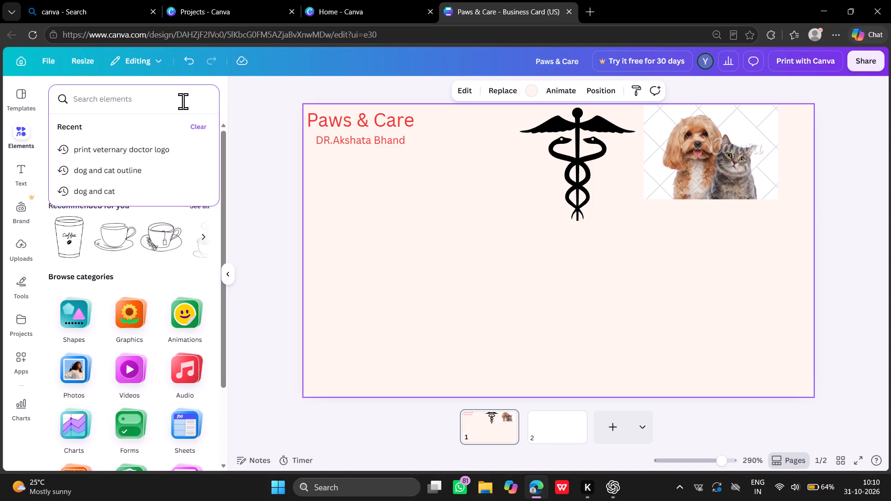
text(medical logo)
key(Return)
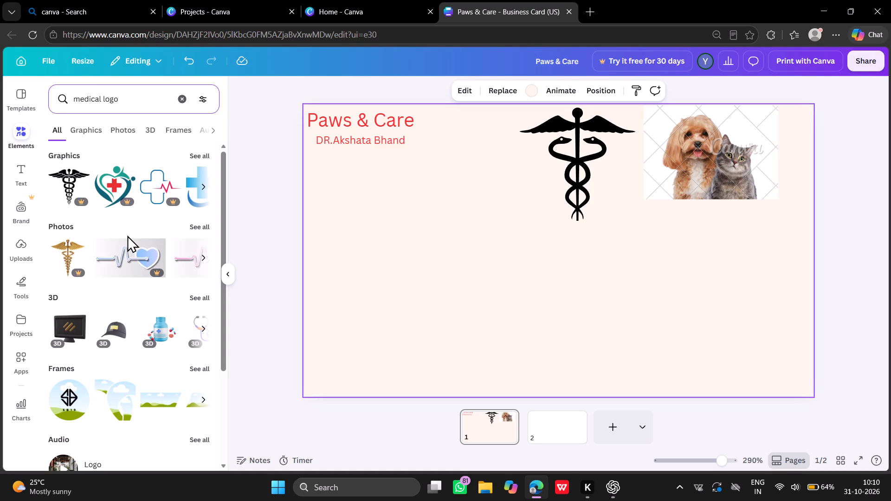
Browse the "medical logo" element results, going through the row of photos for a suitable replacement symbol.
scroll(127, 235, down, 3)
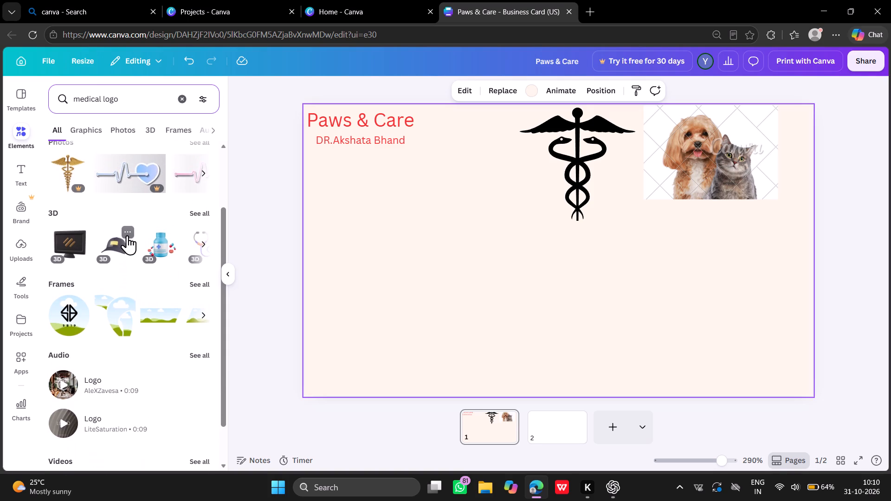
scroll(138, 185, left, 2)
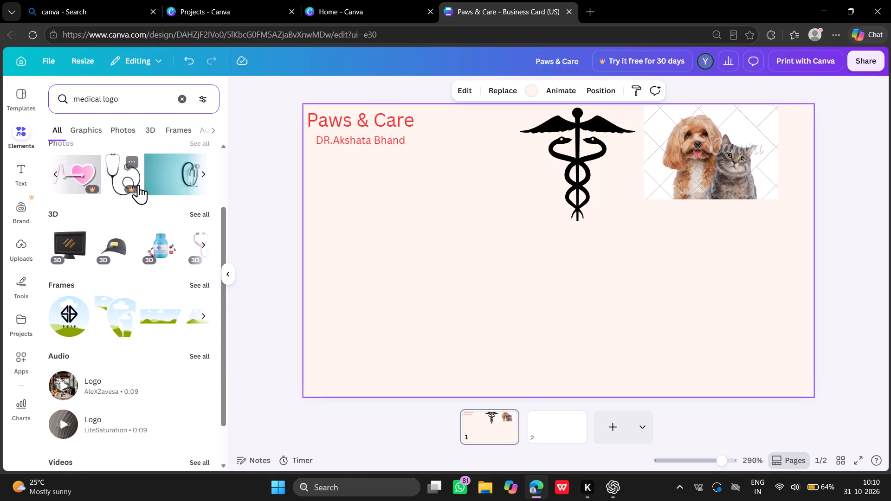
scroll(138, 185, left, 2)
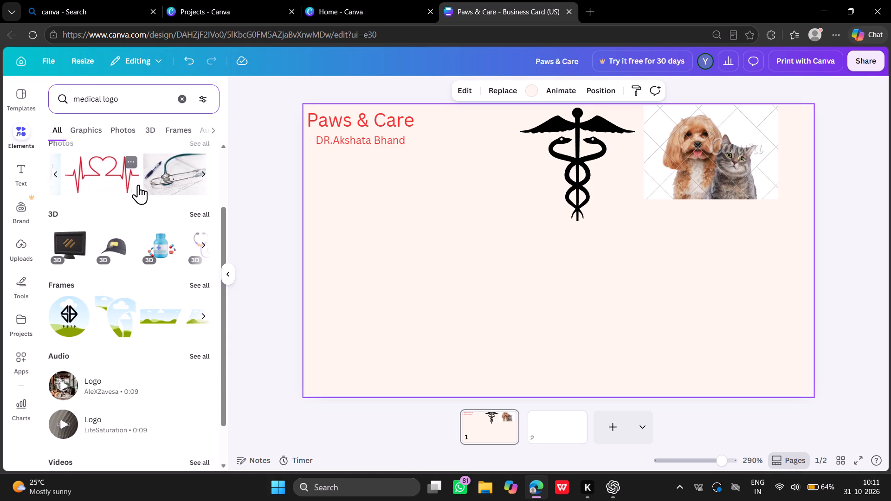
scroll(138, 185, left, 4)
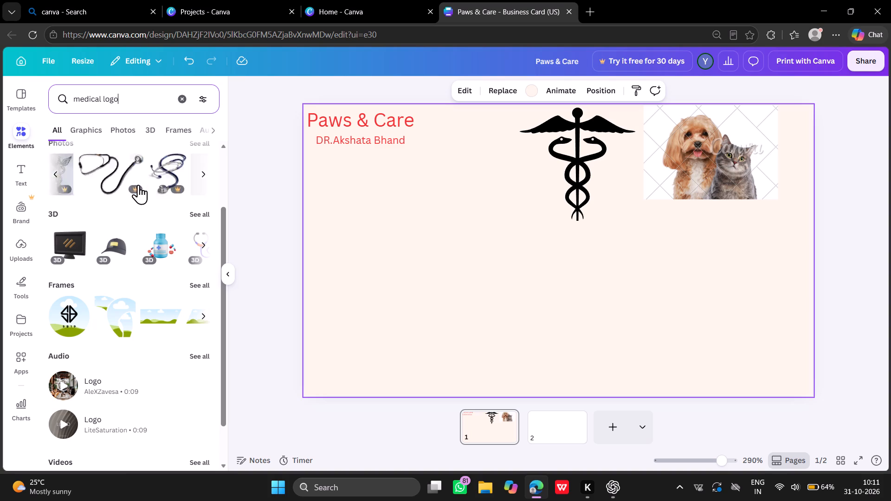
scroll(138, 185, left, 5)
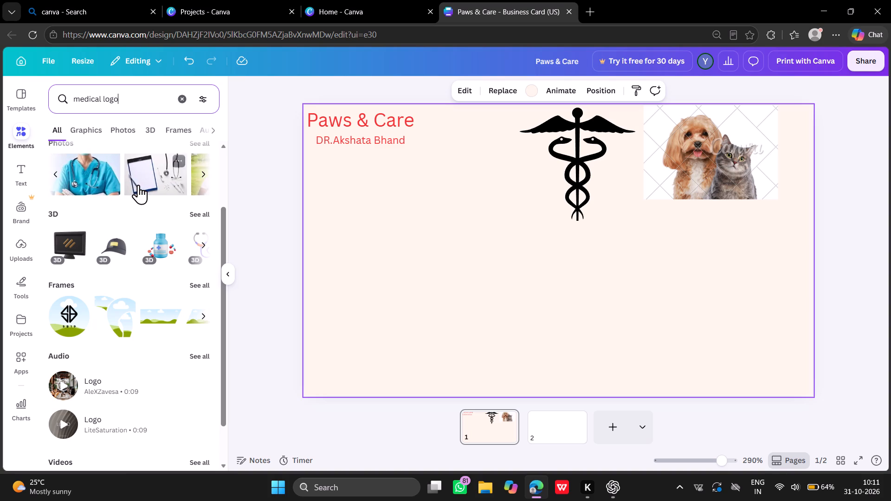
scroll(138, 185, left, 3)
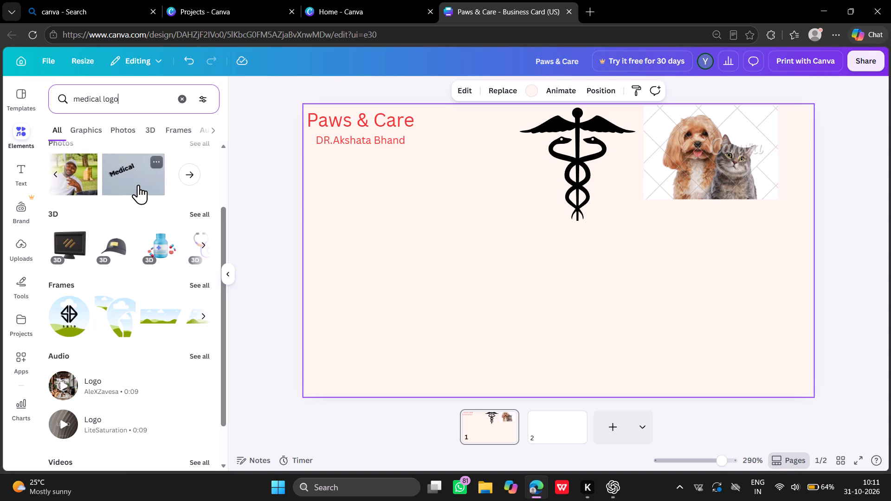
scroll(138, 185, right, 4)
click(308, 210)
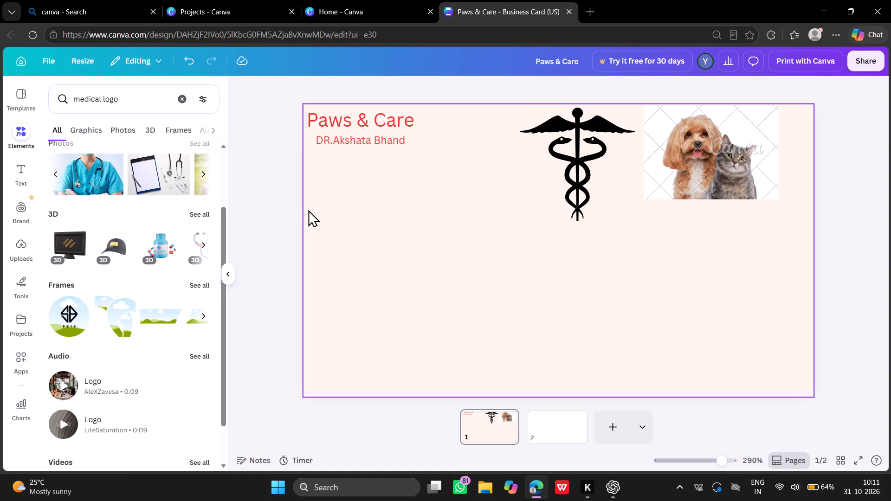
Move the caduceus symbol to the lower-left area of the card and shrink it to a small icon.
drag(558, 167, 330, 322)
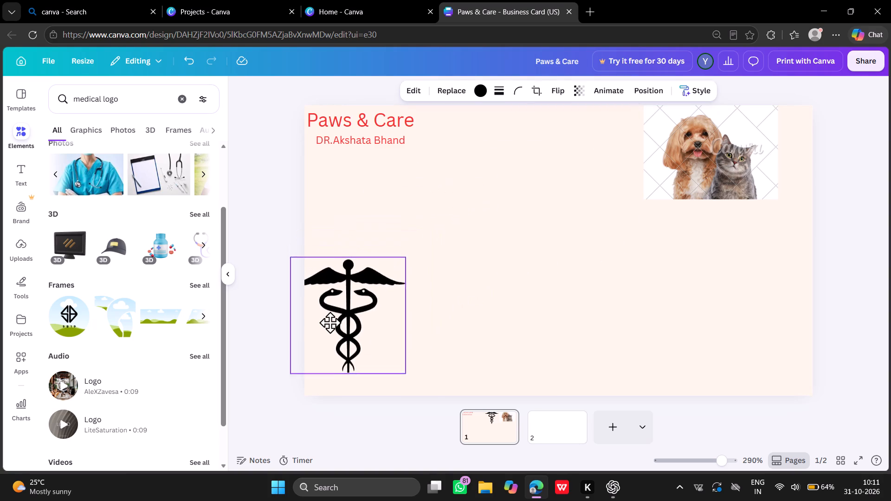
drag(330, 322, 349, 333)
drag(307, 273, 351, 319)
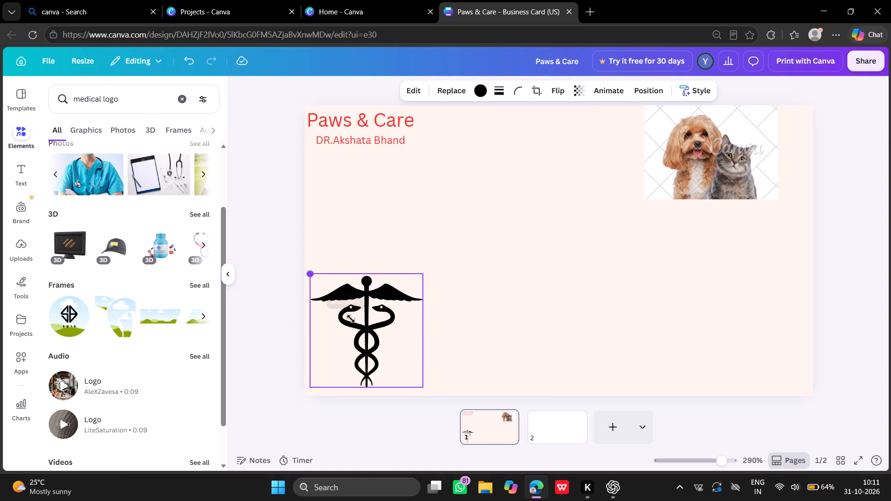
drag(351, 319, 381, 358)
Move the dog-and-cat photo toward the middle of the card and enlarge it proportionally.
drag(737, 173, 558, 242)
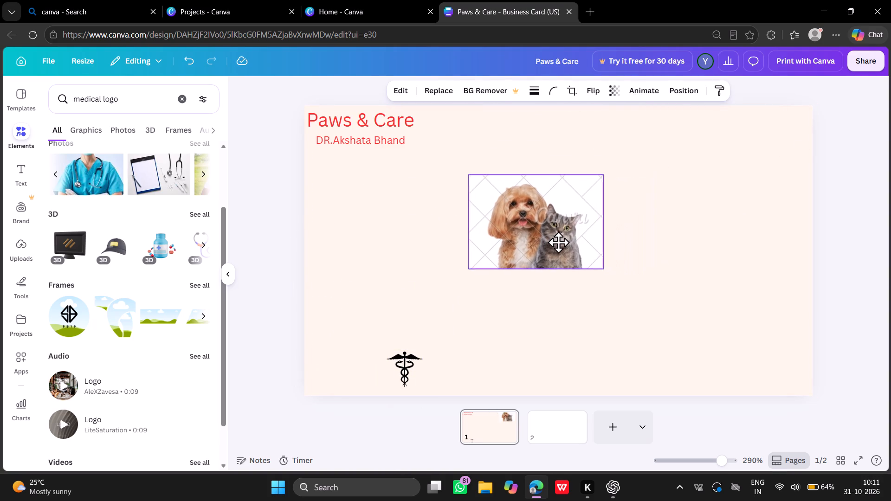
drag(558, 242, 536, 237)
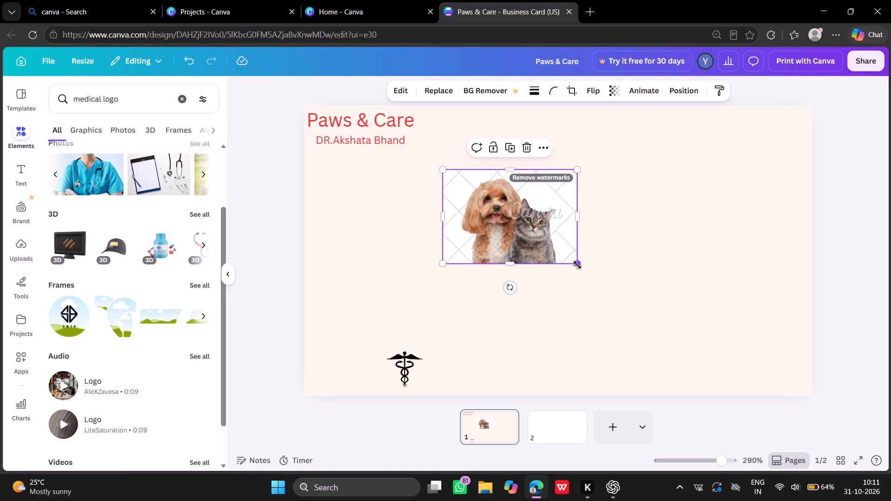
drag(577, 265, 675, 270)
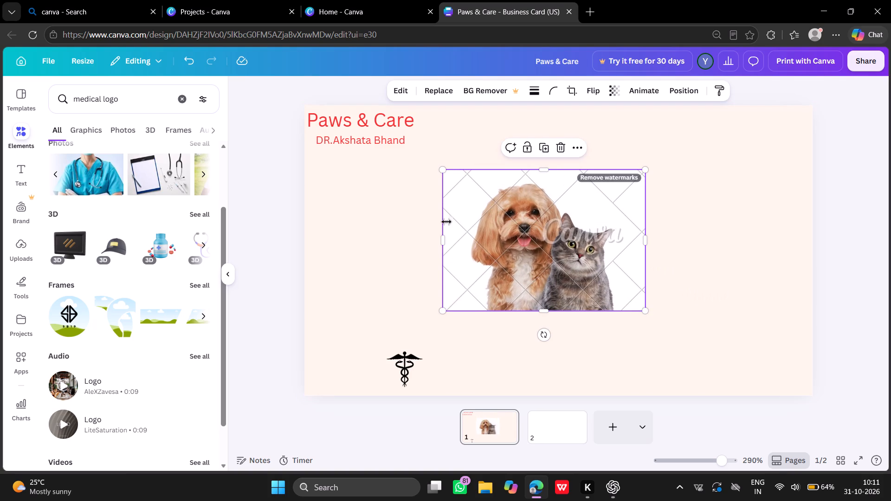
Widen the dog-and-cat photo on both sides and extend its bottom edge slightly.
drag(444, 244, 392, 221)
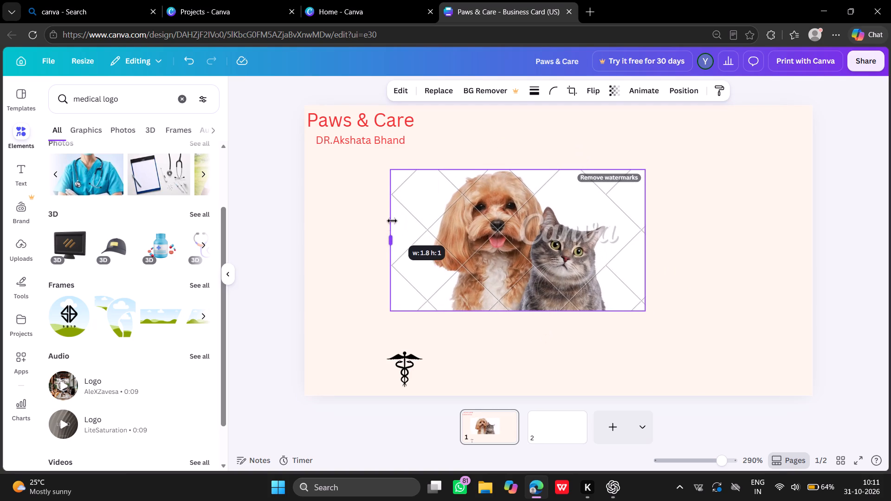
drag(392, 221, 377, 281)
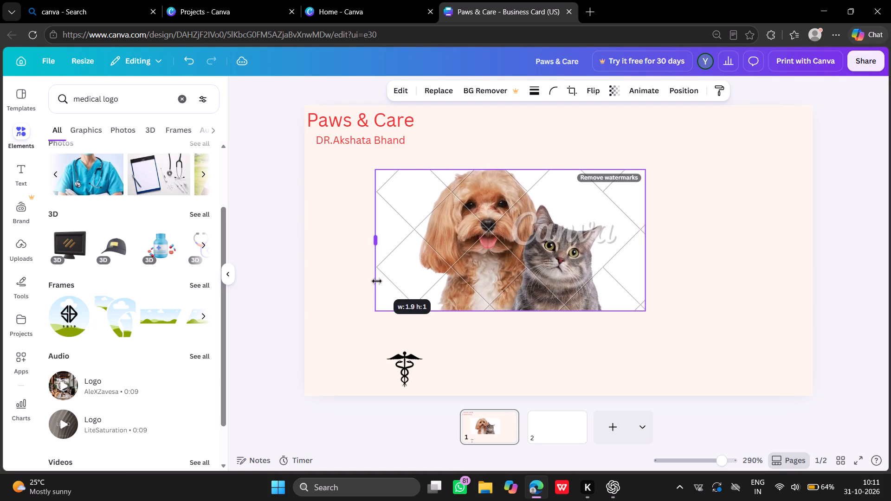
drag(377, 281, 377, 282)
drag(509, 311, 513, 305)
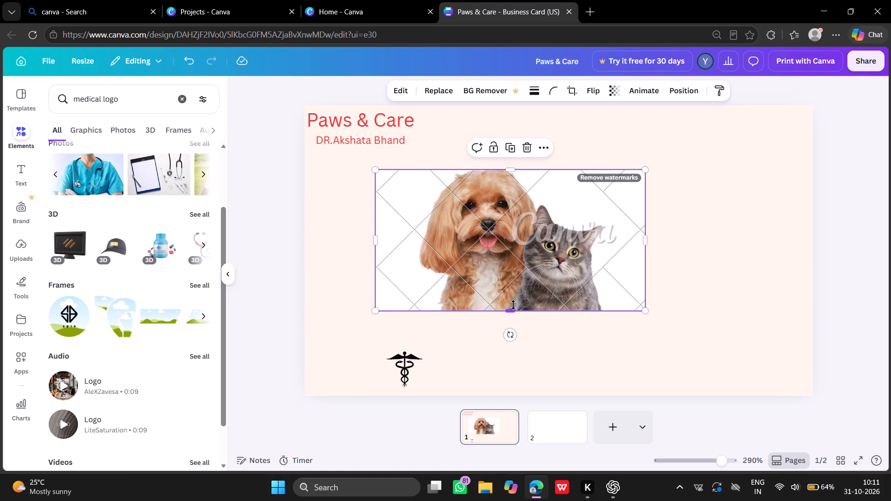
drag(513, 305, 540, 320)
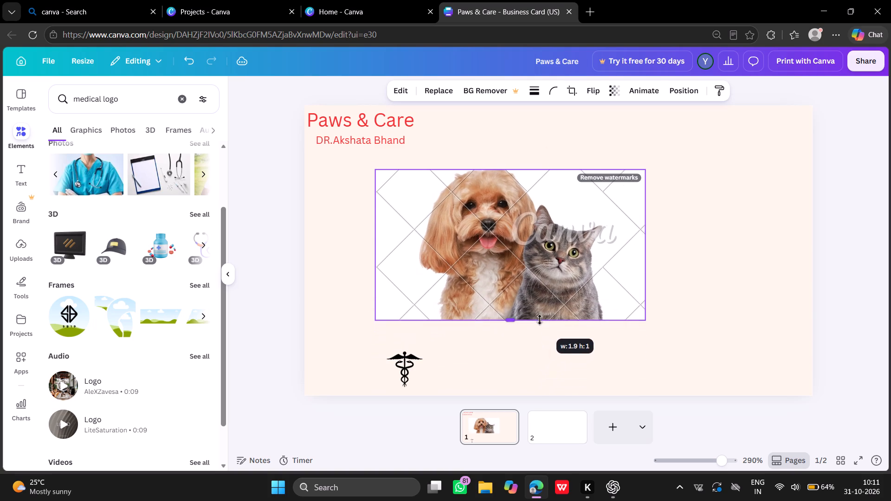
drag(540, 320, 544, 314)
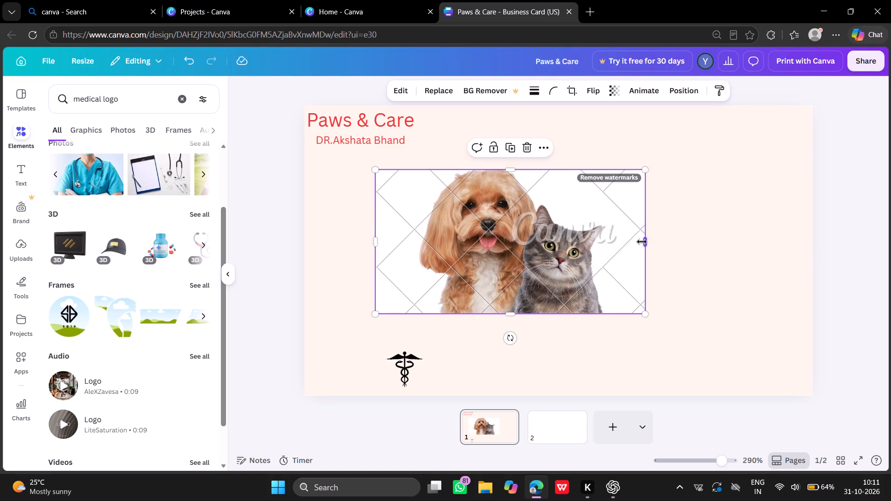
drag(642, 242, 659, 242)
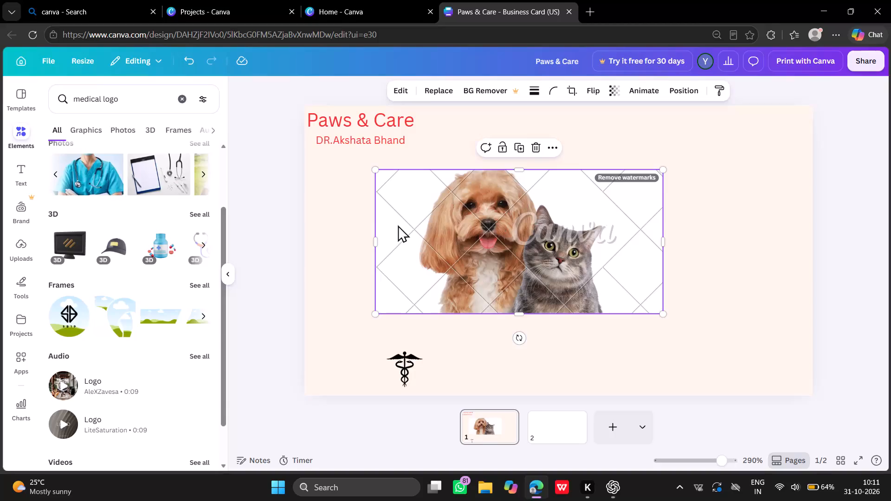
drag(376, 238, 368, 238)
Reposition the dog-and-cat photo near the card's centre, below the doctor's name, with its left edge aligned to the caduceus.
drag(486, 249, 501, 251)
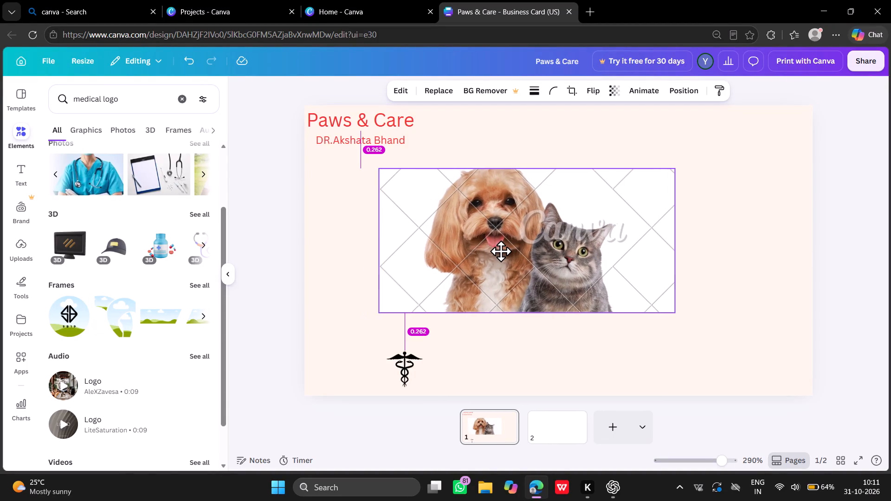
drag(501, 251, 501, 238)
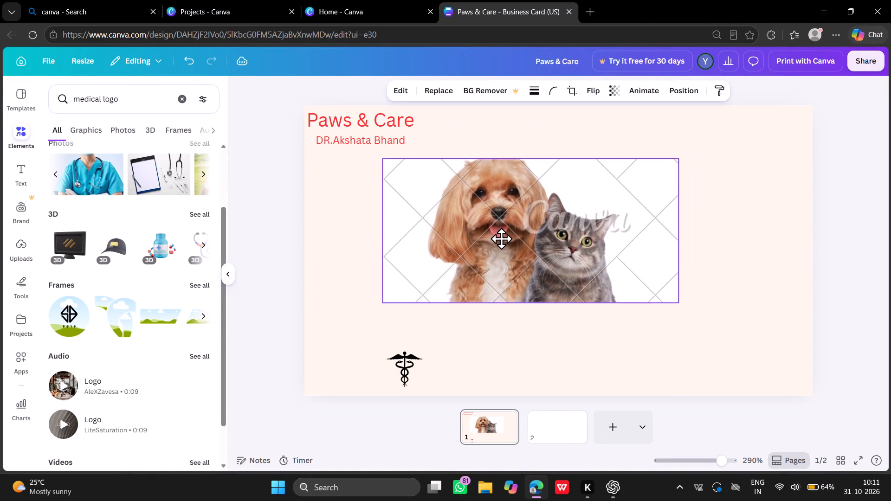
drag(501, 238, 505, 244)
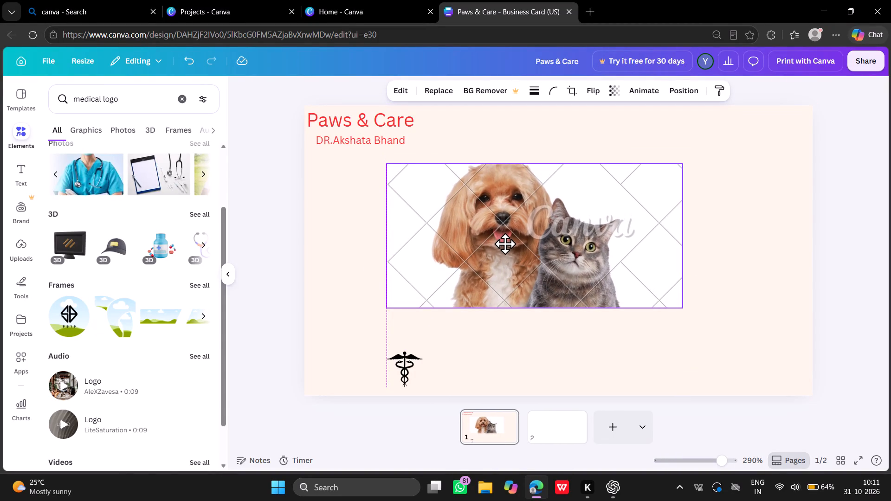
drag(505, 244, 505, 241)
click(730, 273)
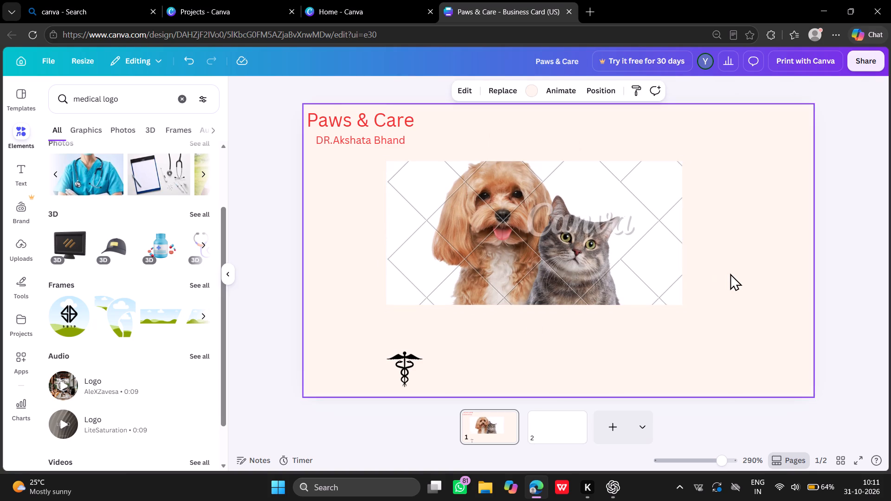
Move the small caduceus symbol into the bottom-right corner of the card, just inside its edges.
drag(411, 378, 800, 388)
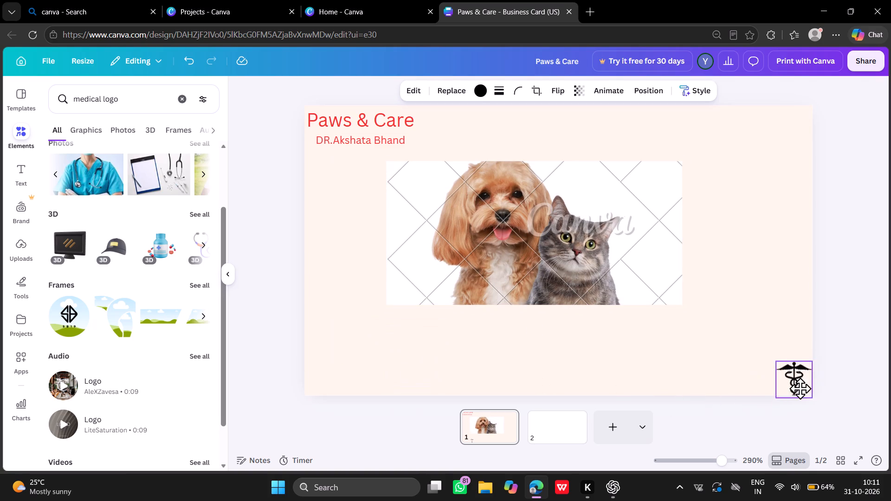
drag(800, 388, 789, 379)
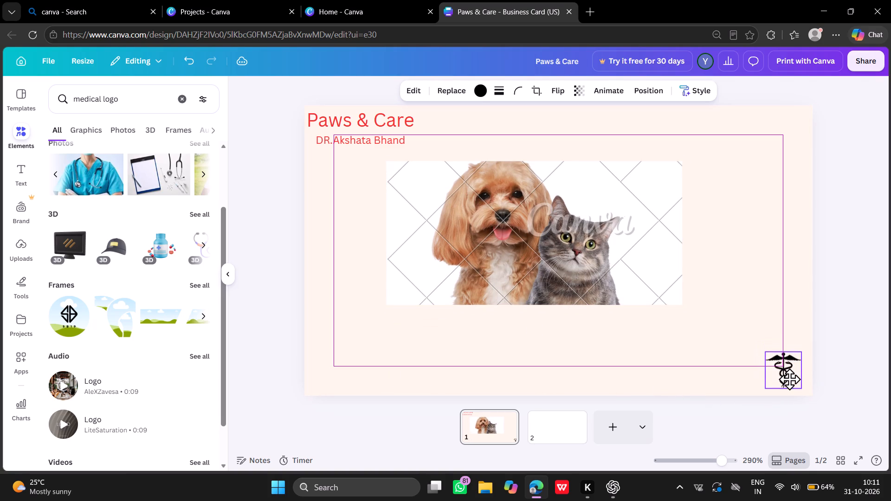
drag(789, 379, 790, 380)
Search the design elements for "medical& doctor related things".
scroll(171, 285, up, 1)
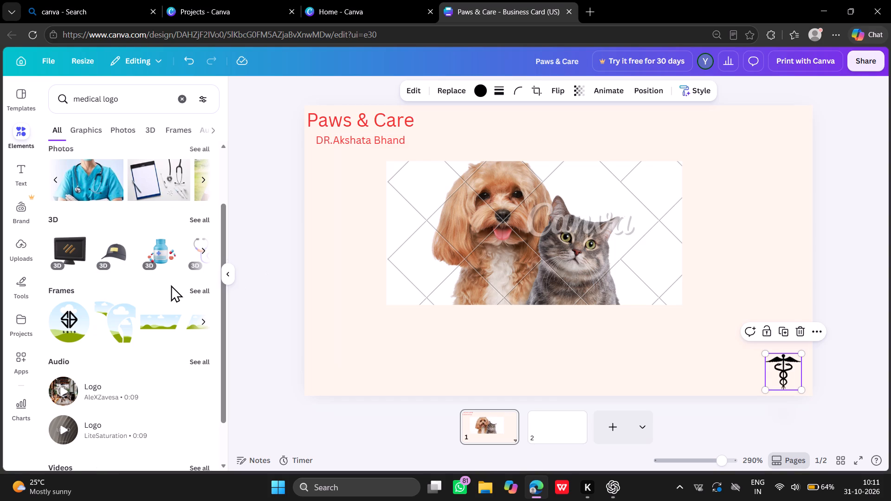
scroll(171, 285, up, 1)
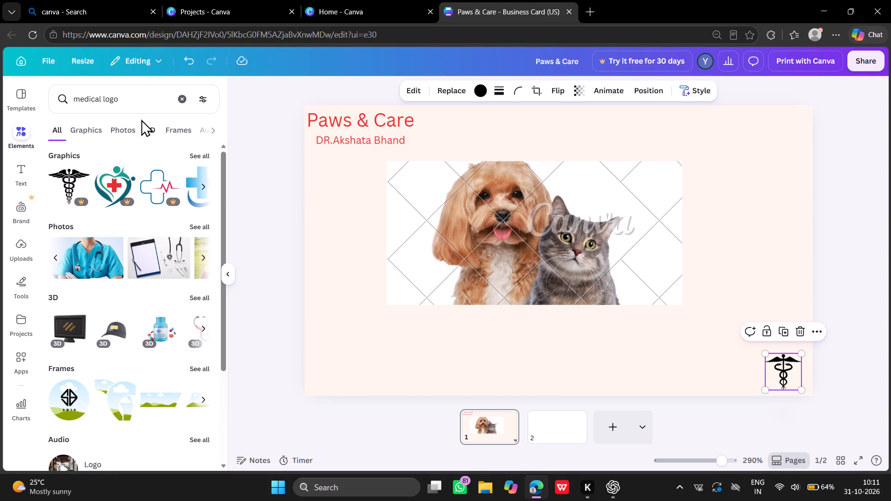
drag(92, 132, 111, 133)
click(145, 103)
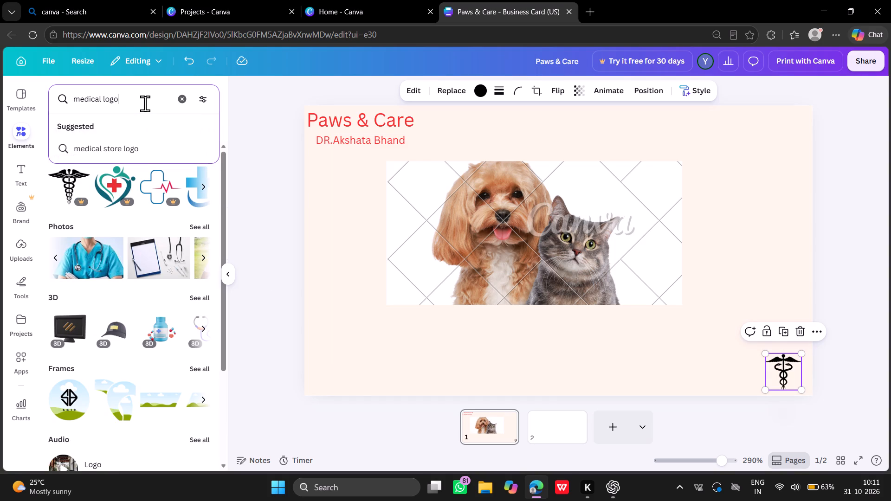
key(BackSpace)
key(BackSpace)
key(BackSpace)
key(BackSpace)
key(BackSpace)
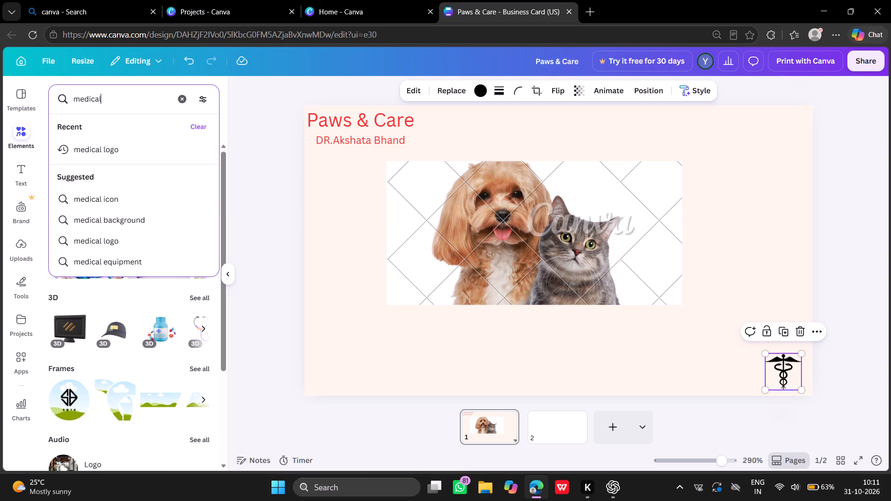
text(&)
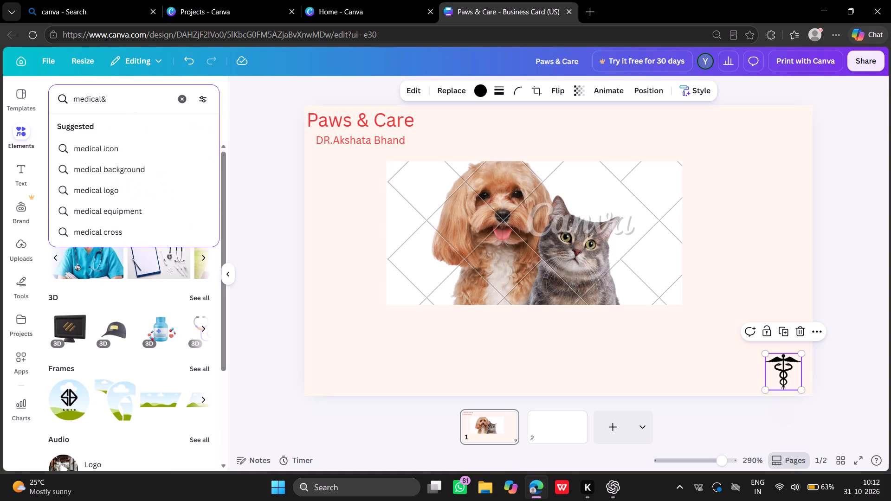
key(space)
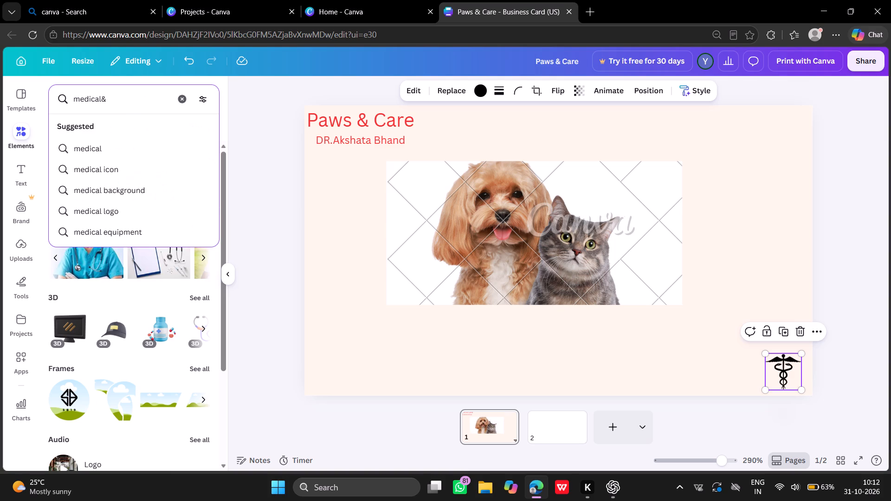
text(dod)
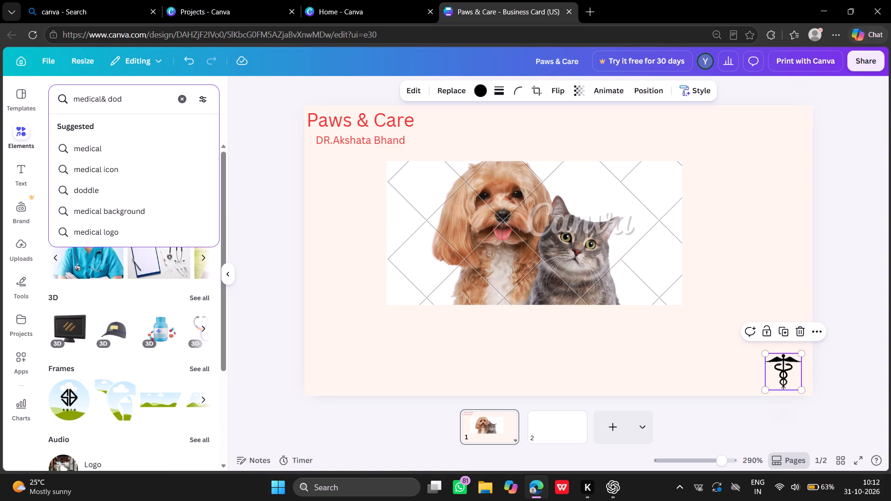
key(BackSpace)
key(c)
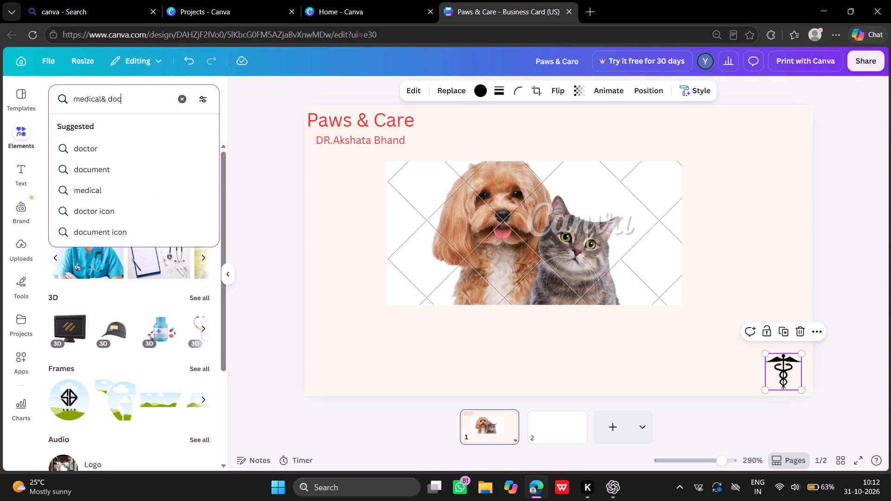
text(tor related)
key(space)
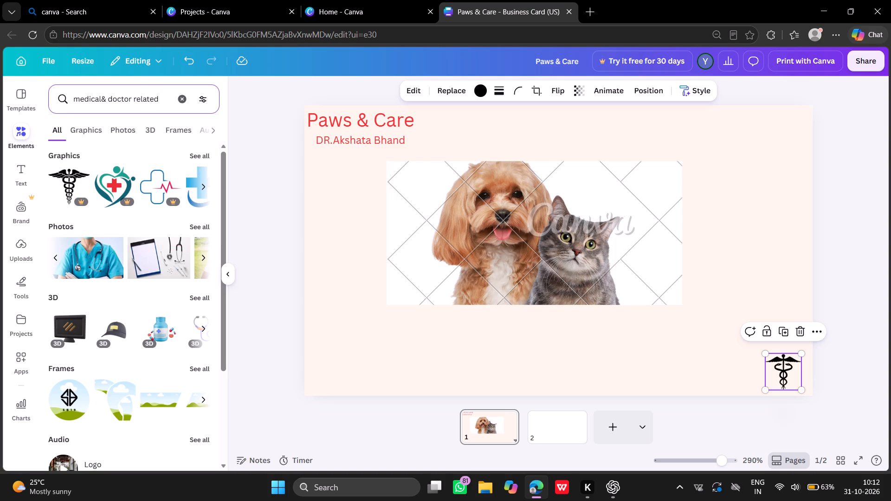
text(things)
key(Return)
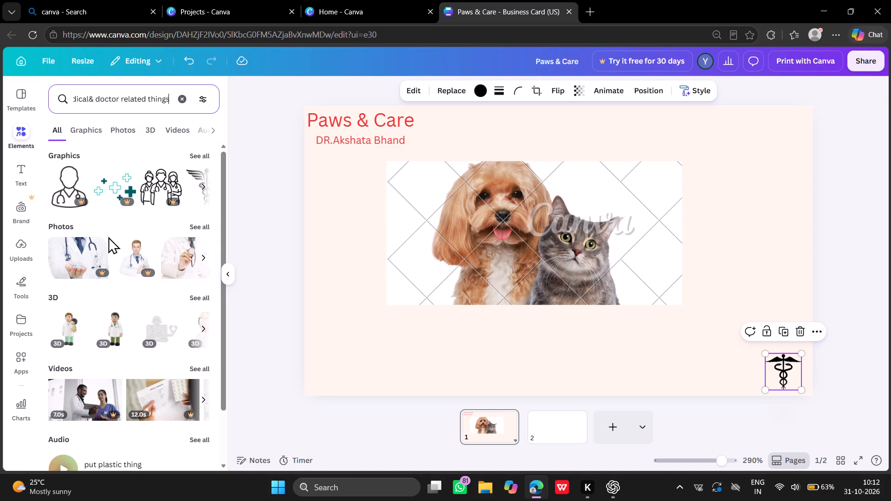
Browse the photo and graphic results for a doctor-themed element that suits the card.
scroll(151, 274, left, 1)
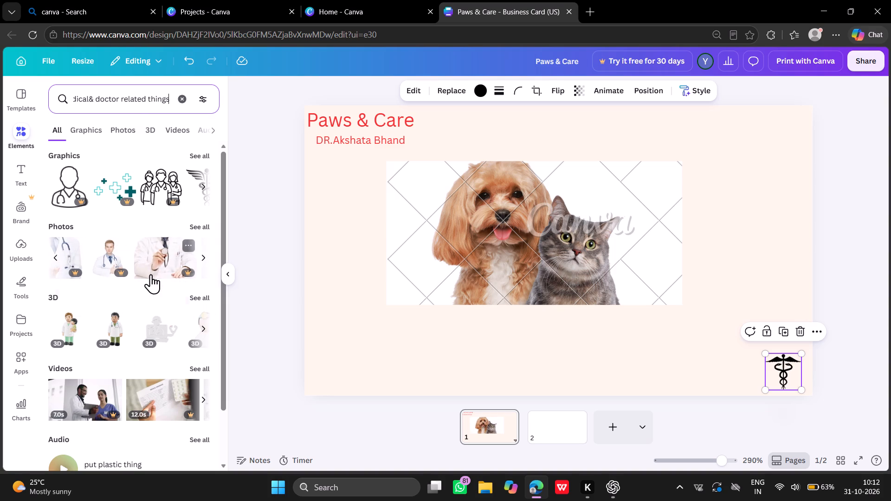
scroll(151, 274, left, 4)
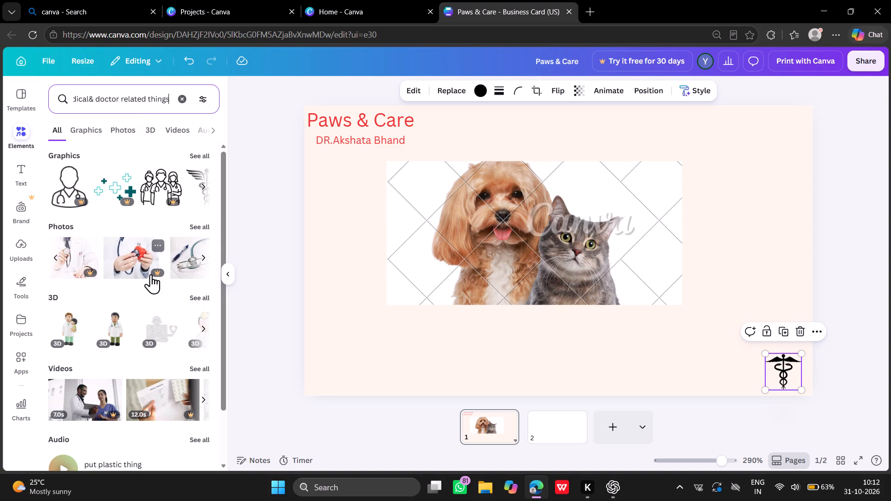
scroll(151, 274, left, 3)
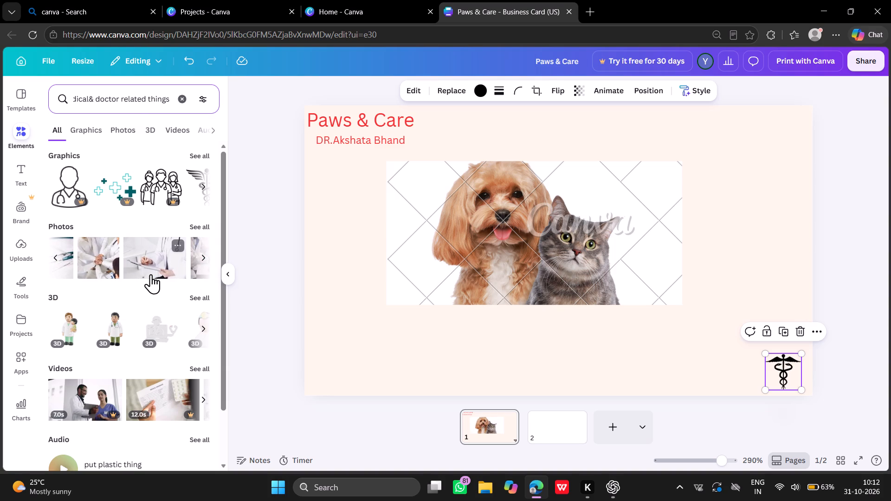
scroll(151, 274, left, 2)
scroll(182, 192, left, 2)
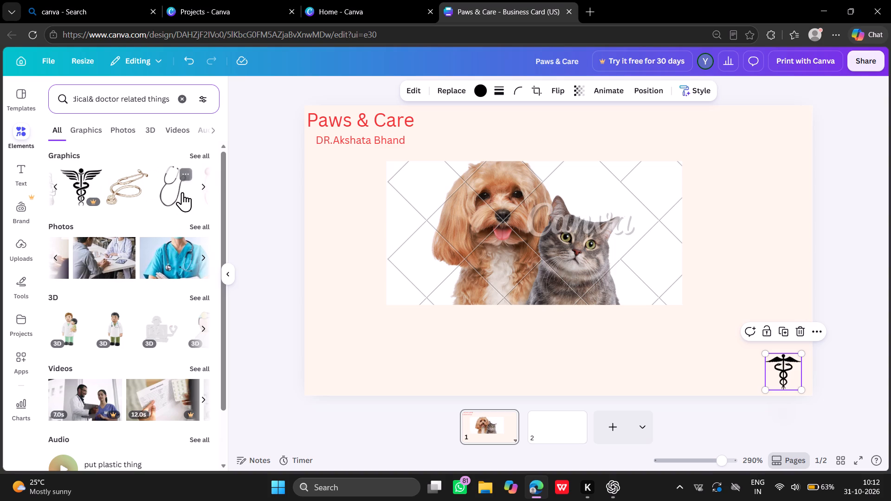
scroll(182, 192, left, 3)
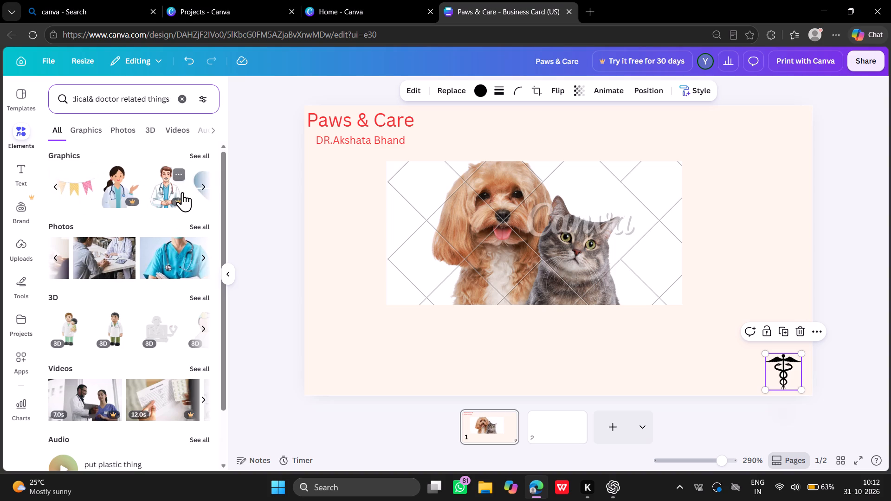
scroll(182, 192, left, 3)
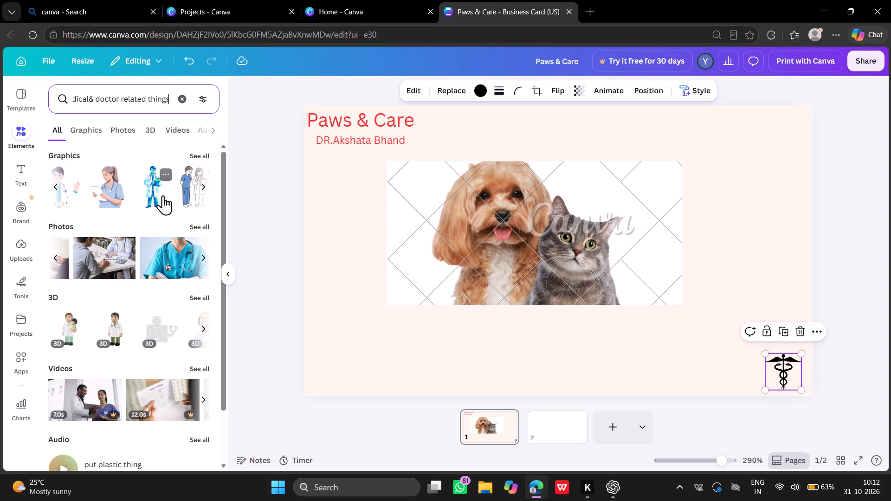
scroll(163, 195, left, 1)
Add the 3D male doctor in a white coat holding a dark clipboard to the card's lower-left area.
scroll(157, 279, down, 2)
scroll(157, 279, up, 1)
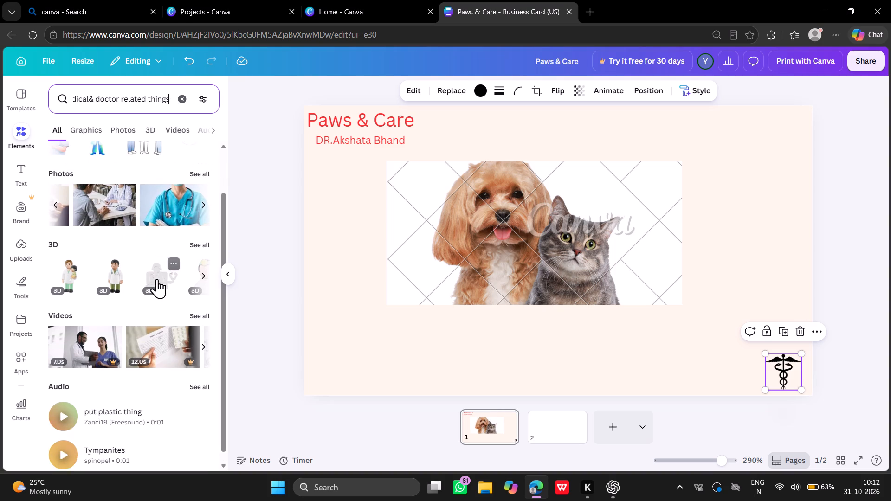
scroll(157, 279, up, 1)
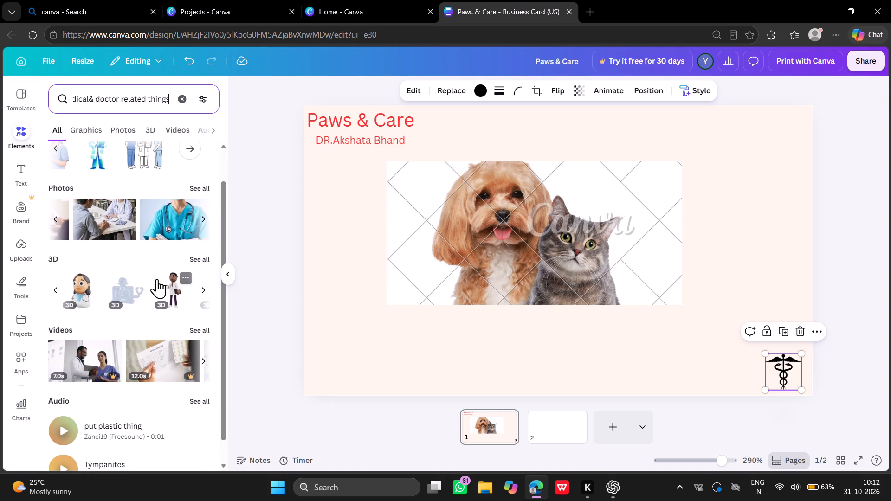
drag(167, 286, 299, 290)
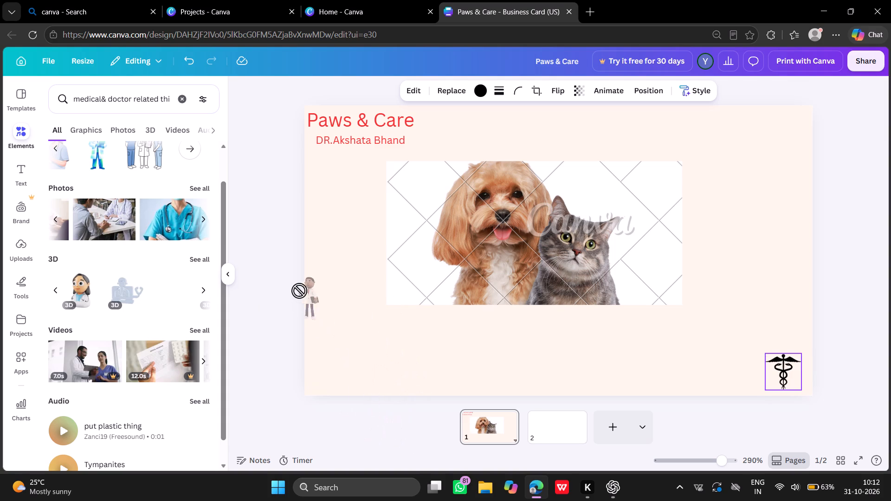
drag(299, 290, 298, 289)
drag(163, 276, 322, 311)
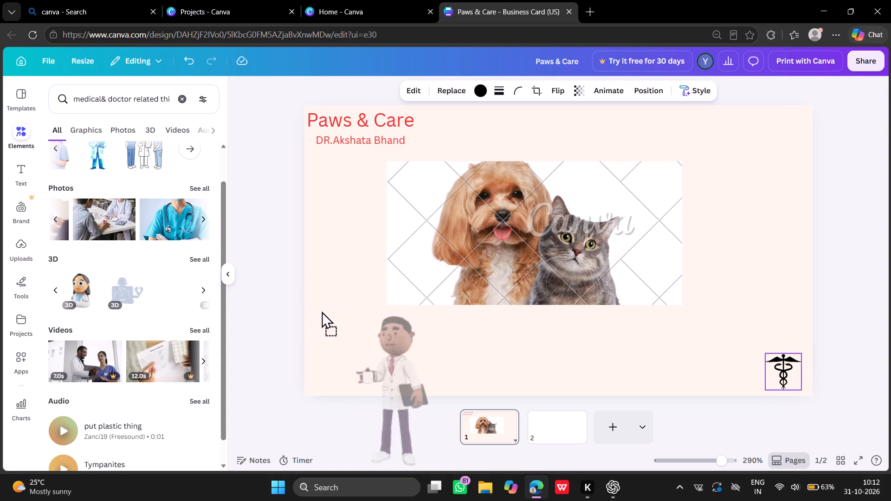
drag(322, 311, 341, 235)
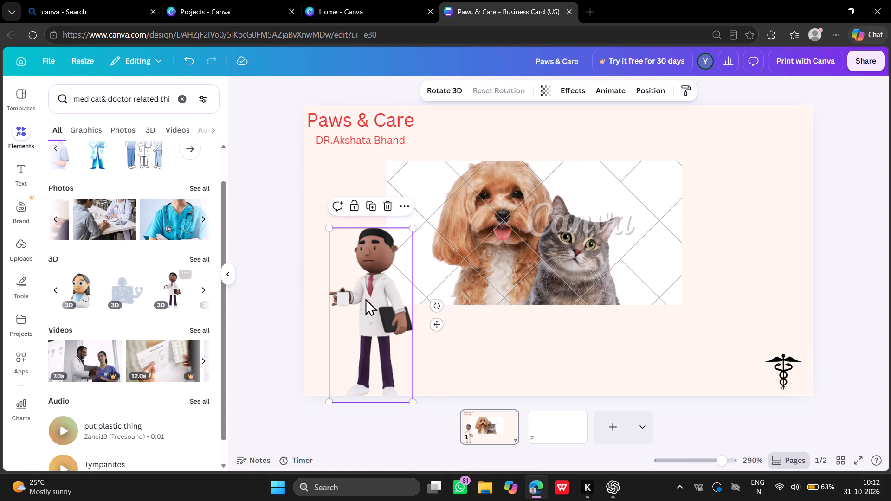
Move the 3D doctor flush with the card's left edge, beside the dog-and-cat photo and fully above the bottom edge.
drag(368, 302, 343, 286)
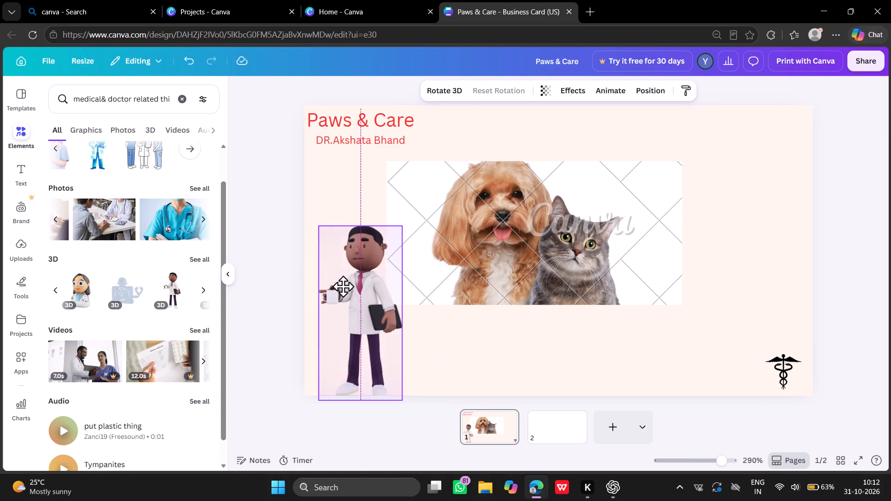
double_click(343, 286)
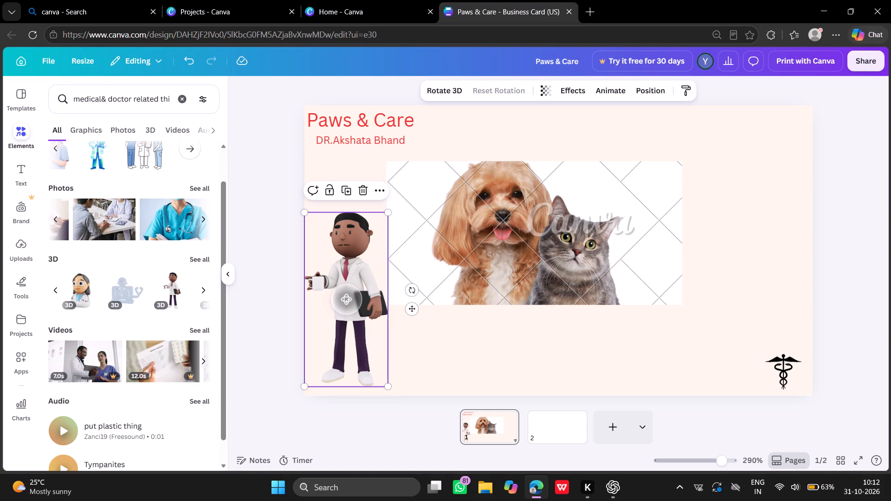
click(344, 307)
drag(380, 311, 349, 297)
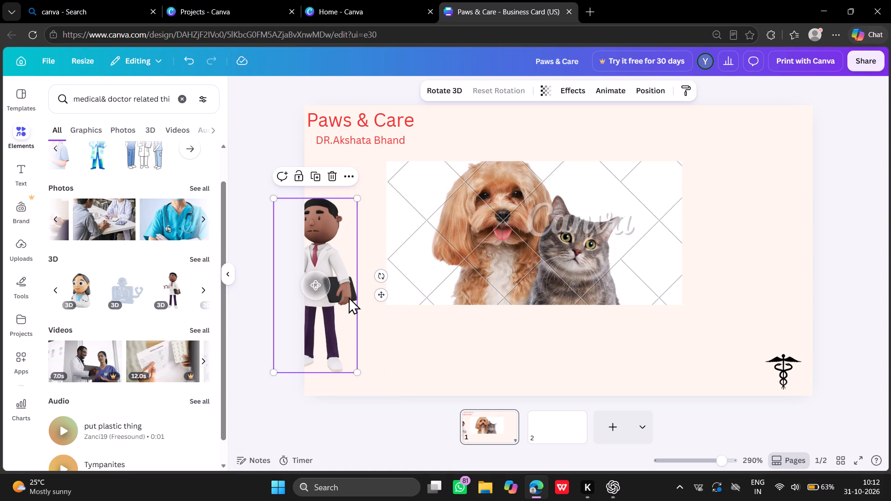
drag(343, 297, 374, 308)
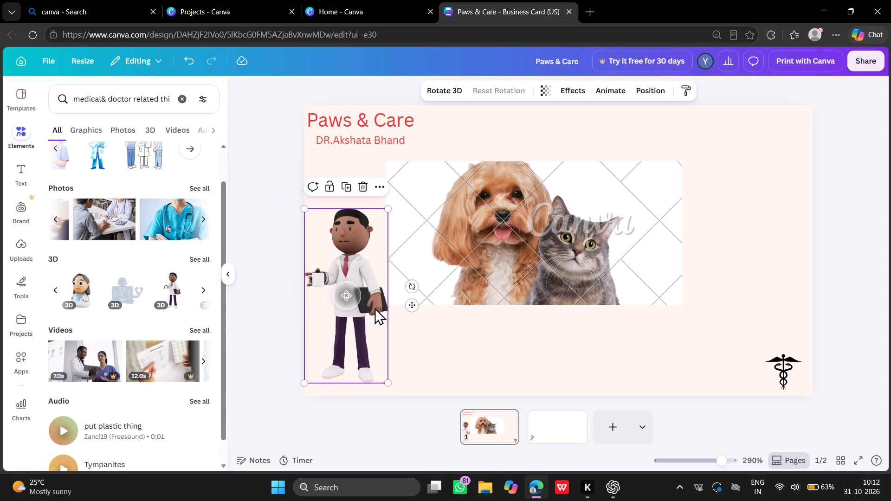
click(346, 297)
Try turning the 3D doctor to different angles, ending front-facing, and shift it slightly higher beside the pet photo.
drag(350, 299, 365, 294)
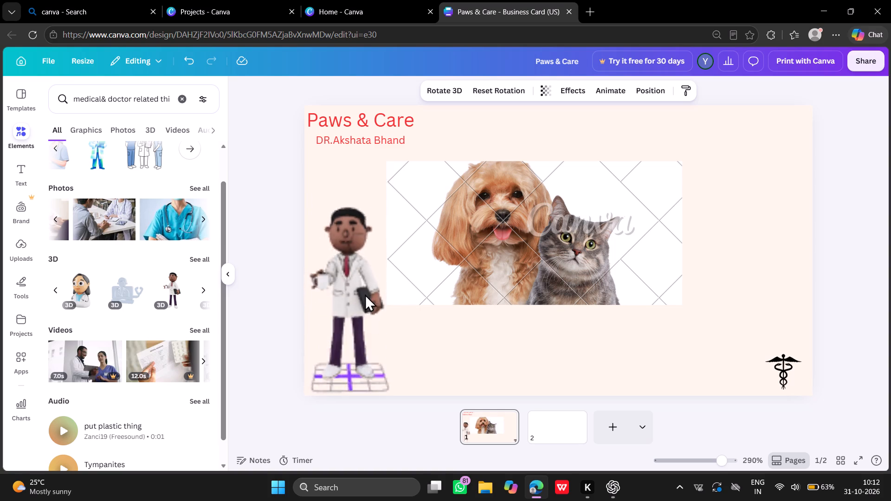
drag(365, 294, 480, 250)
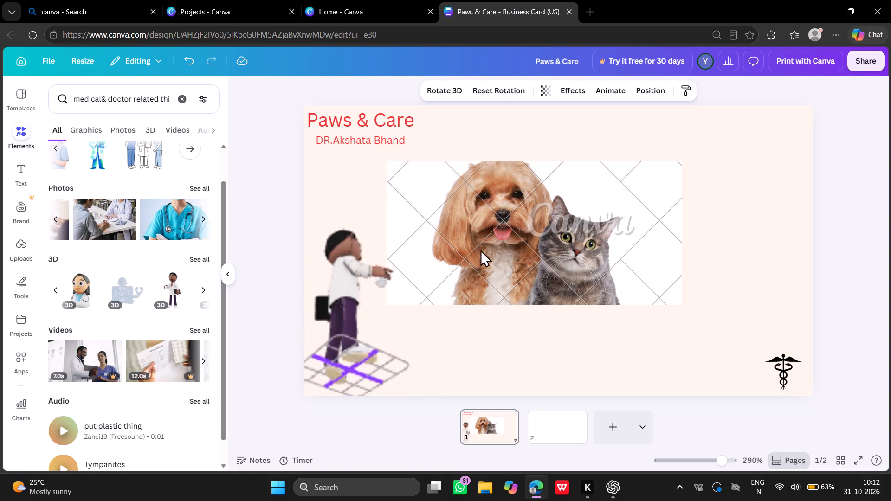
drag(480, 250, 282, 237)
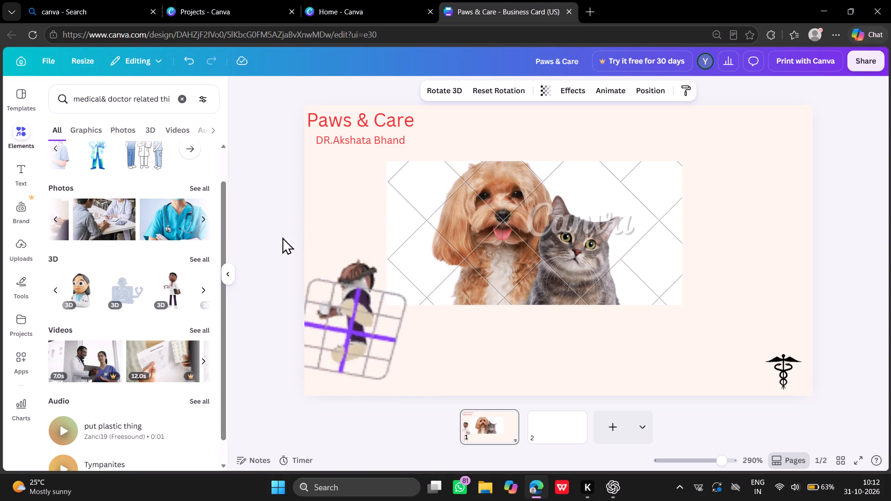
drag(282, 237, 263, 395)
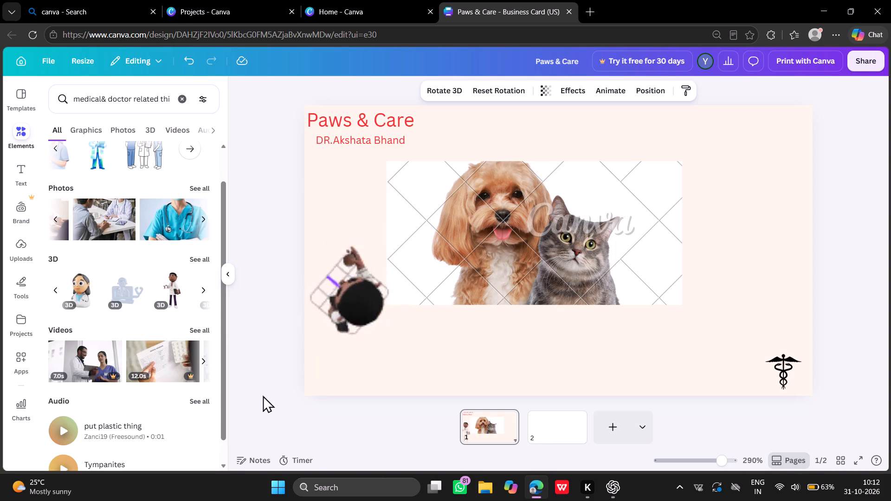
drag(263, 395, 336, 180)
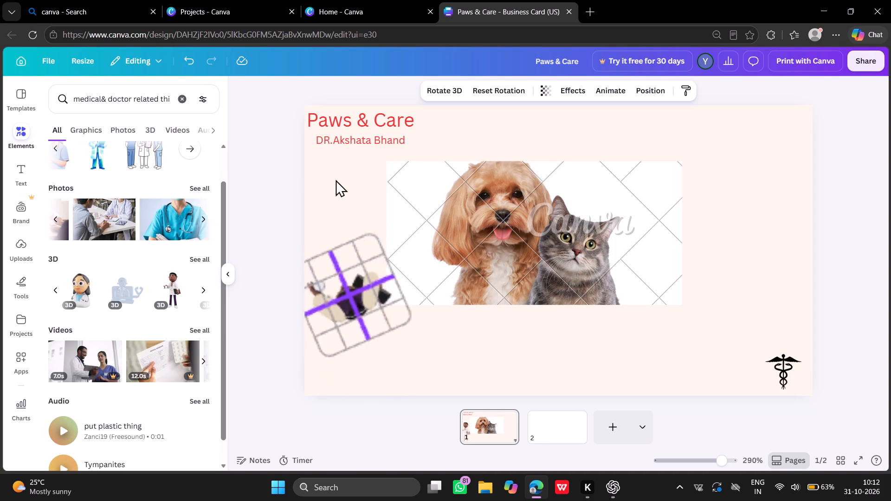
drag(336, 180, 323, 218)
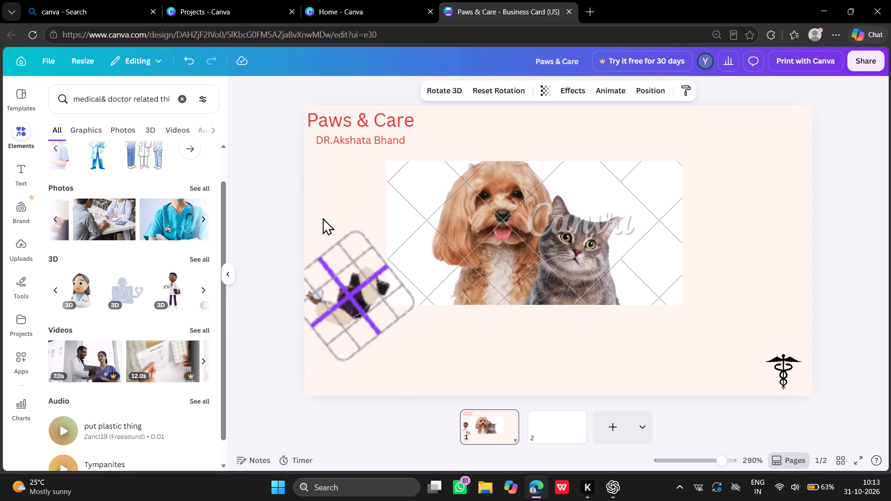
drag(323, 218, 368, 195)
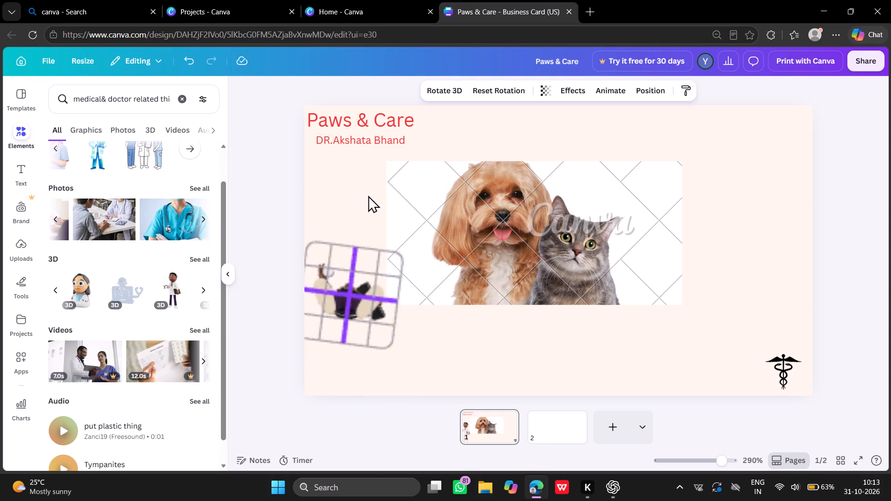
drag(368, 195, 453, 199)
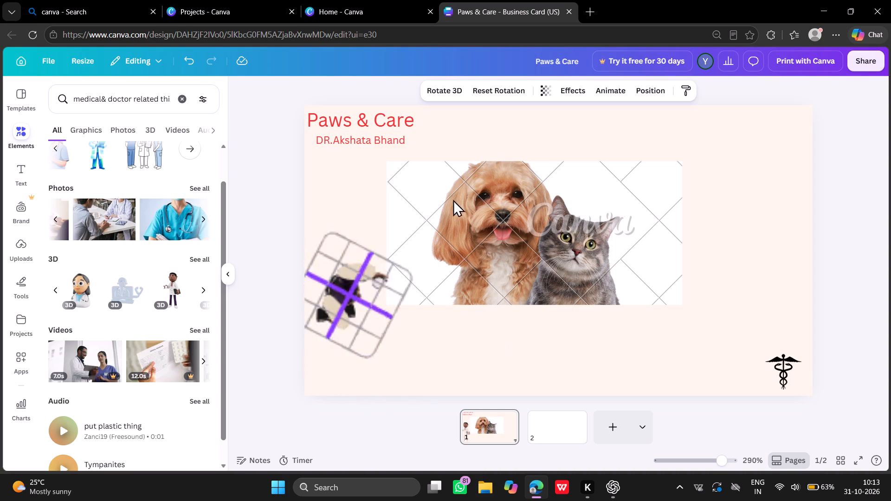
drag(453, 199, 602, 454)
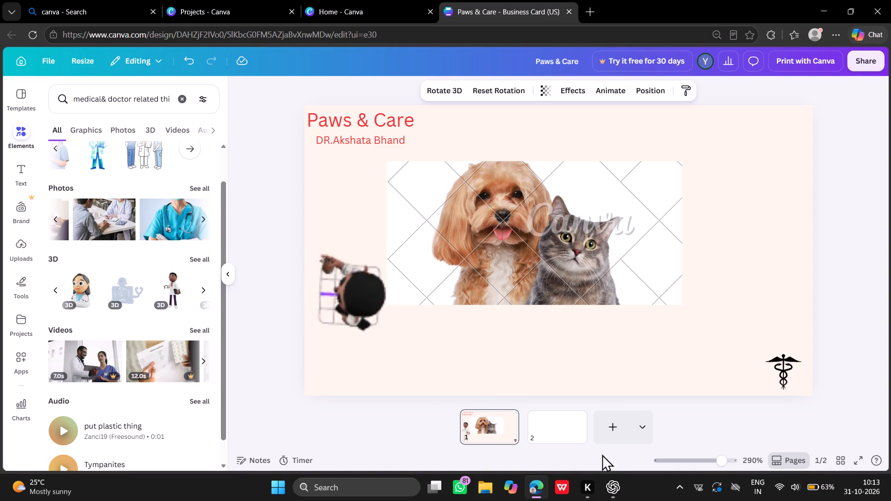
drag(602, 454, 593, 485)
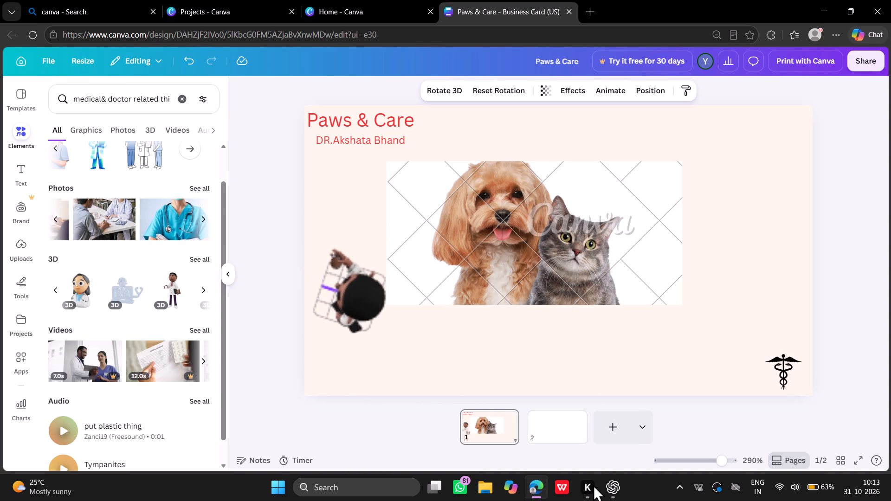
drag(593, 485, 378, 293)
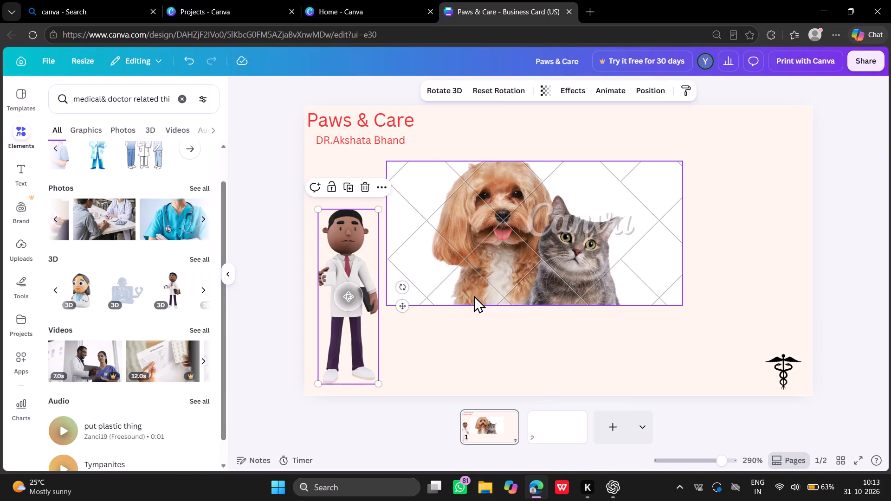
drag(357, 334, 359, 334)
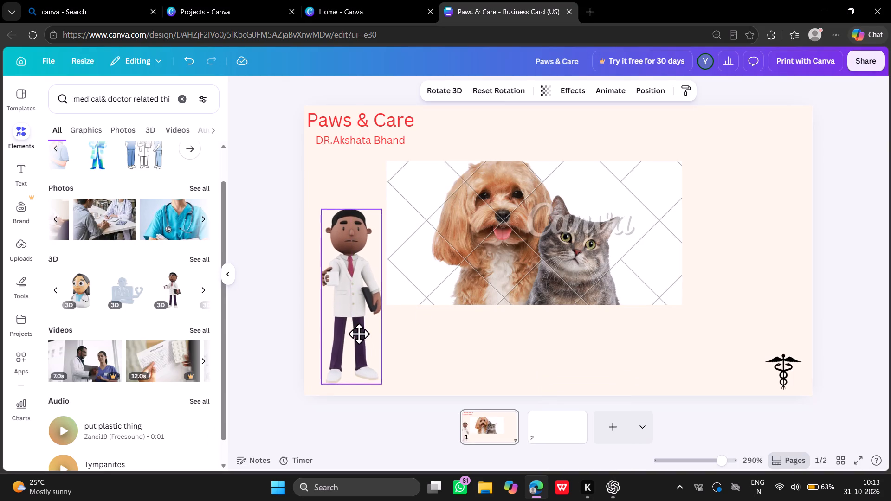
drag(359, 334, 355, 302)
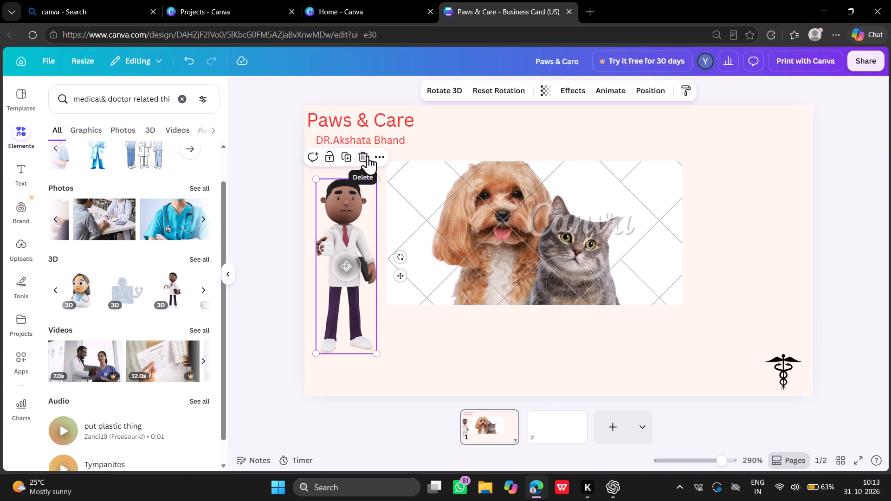
Delete the 3D doctor from page 1.
click(368, 155)
click(566, 343)
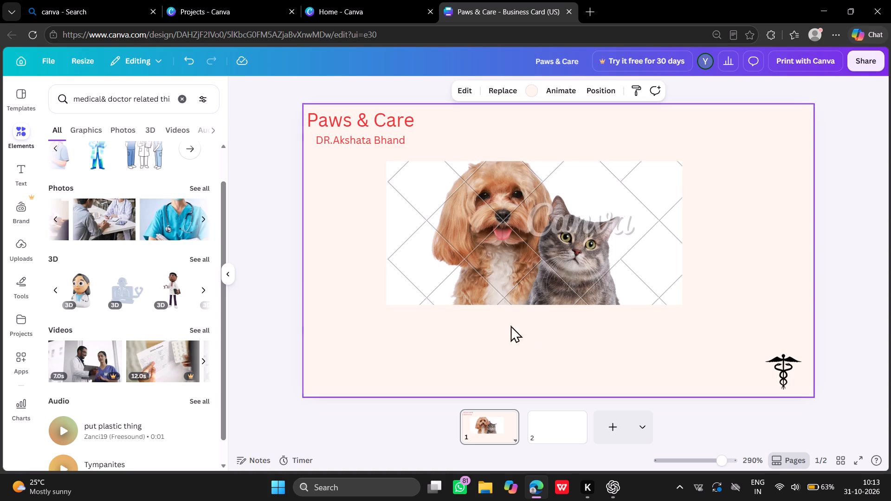
Move the "Paws & Care" title to the card's top middle, above the dog-and-cat photo.
drag(387, 113, 516, 117)
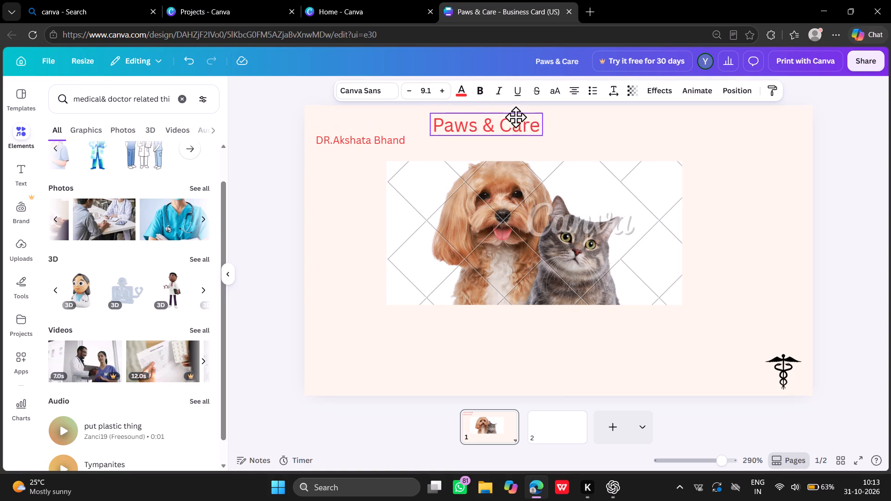
drag(516, 117, 544, 113)
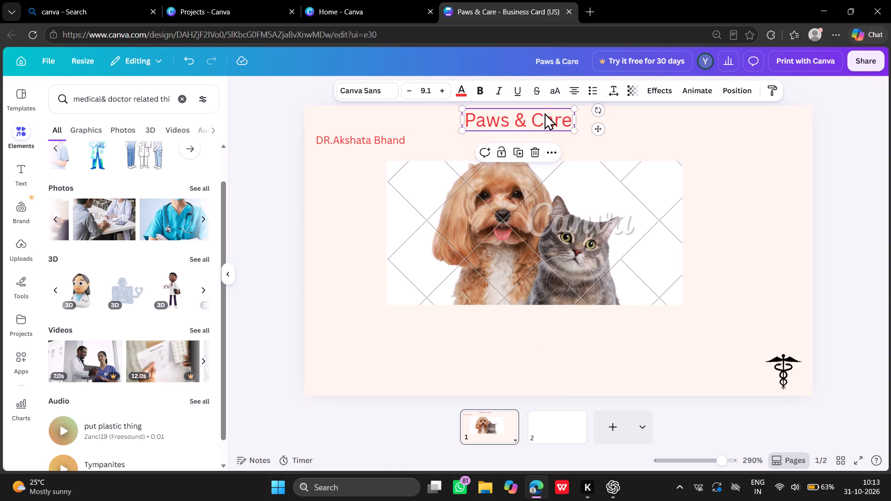
click(374, 219)
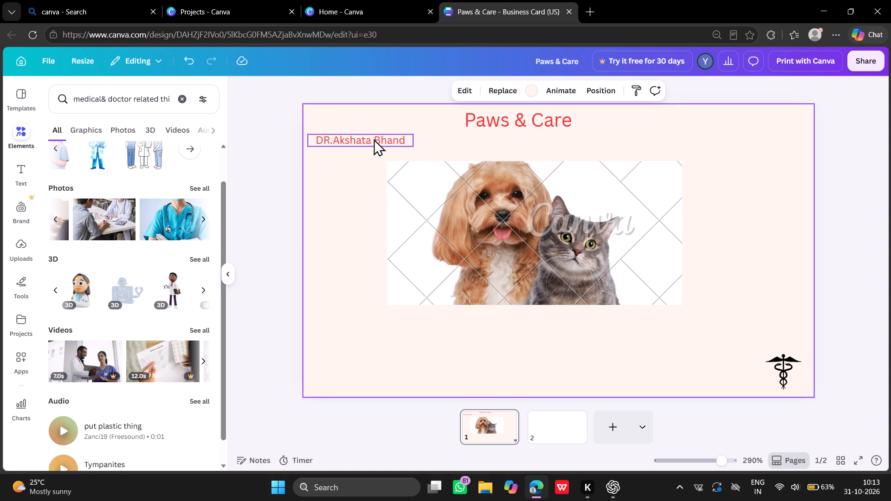
Move the doctor's name text to the card's lower-left area, below the pet photo.
drag(374, 139, 376, 382)
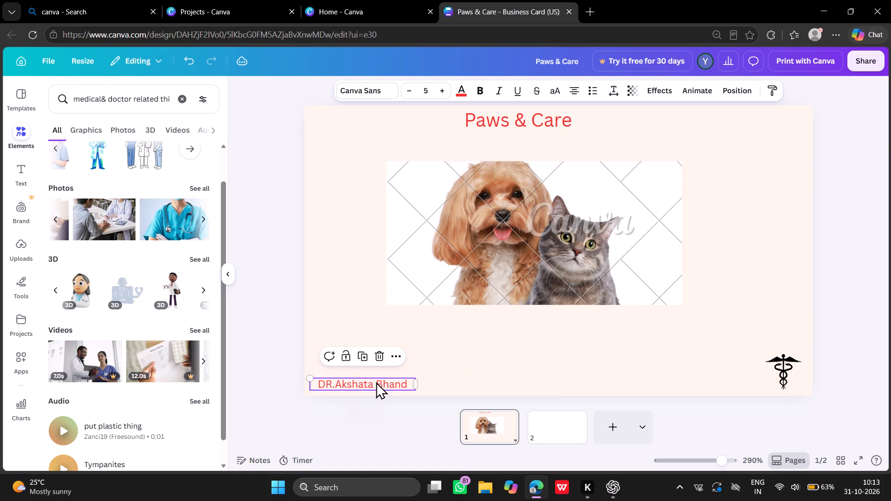
Add a line break after the doctor's name and move the text box up, just below the pet photo's lower-left corner.
double_click(411, 383)
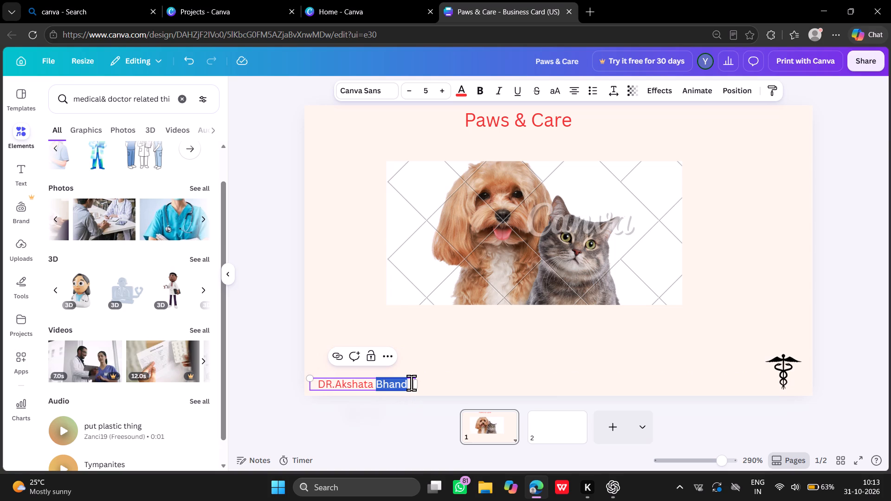
click(411, 383)
click(411, 383)
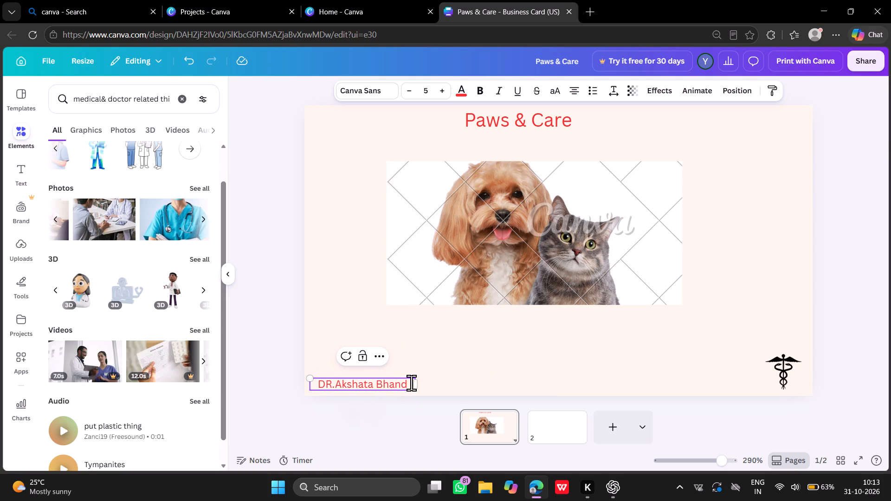
key(shift+Return)
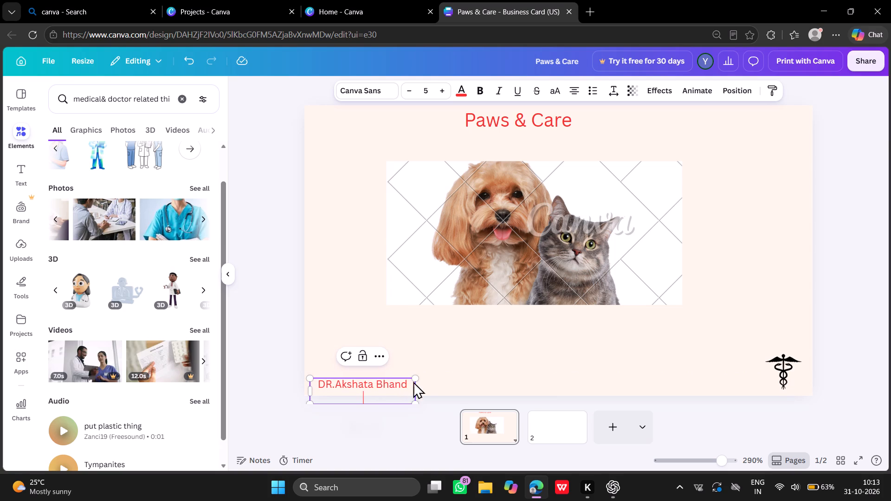
click(459, 384)
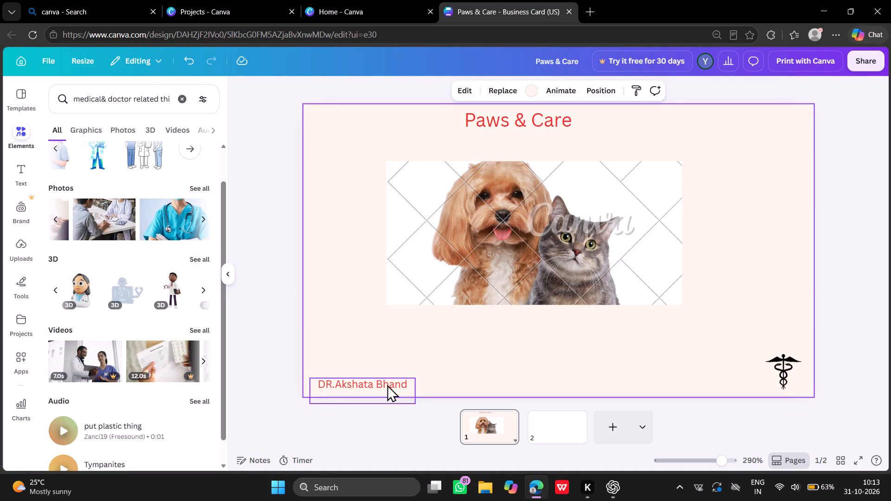
drag(387, 385, 398, 323)
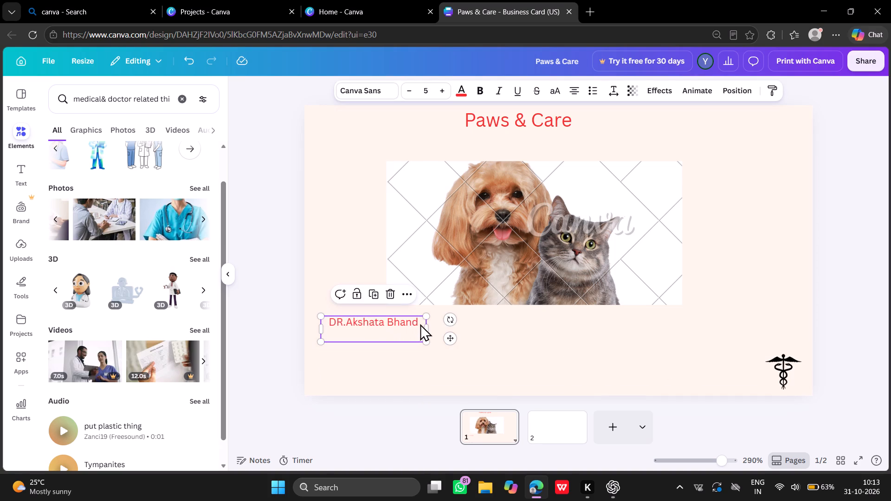
Add the job title "LDO OFFICER" in capitals on the line beneath the doctor's name.
click(421, 324)
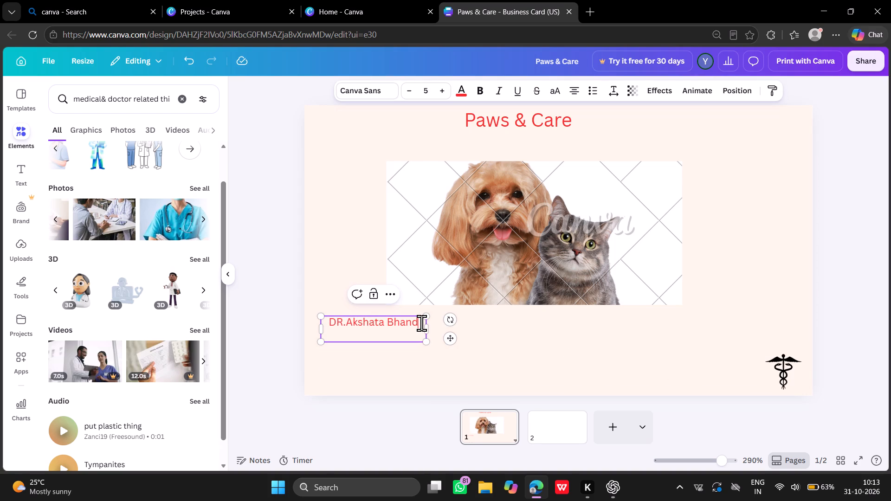
key(shift+Return)
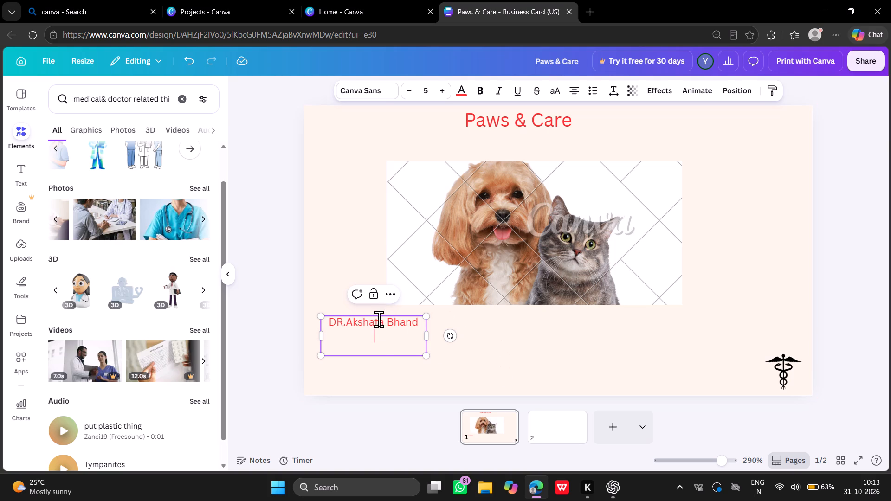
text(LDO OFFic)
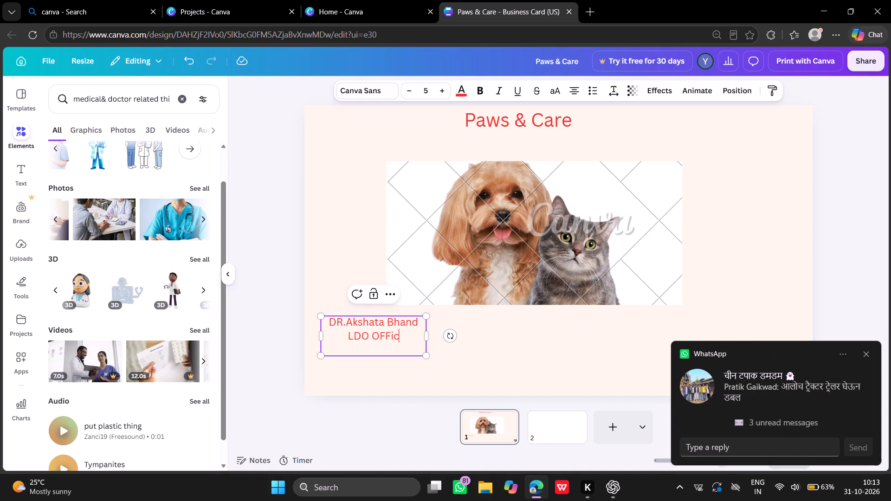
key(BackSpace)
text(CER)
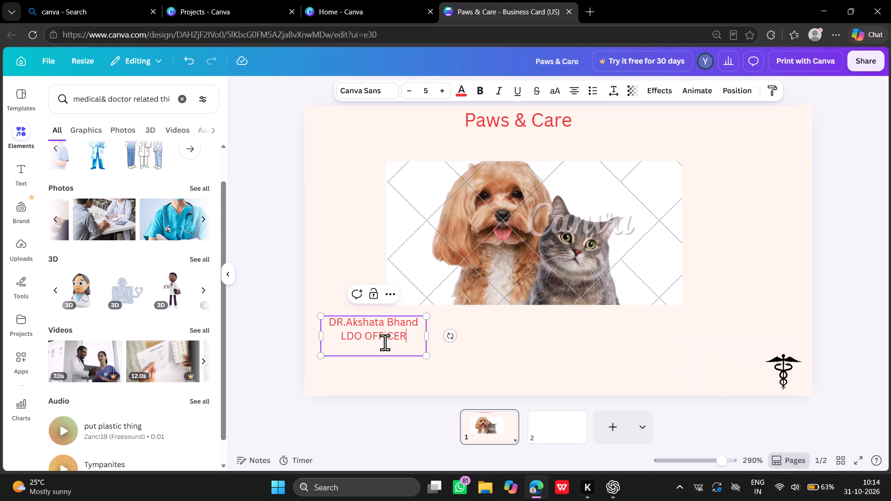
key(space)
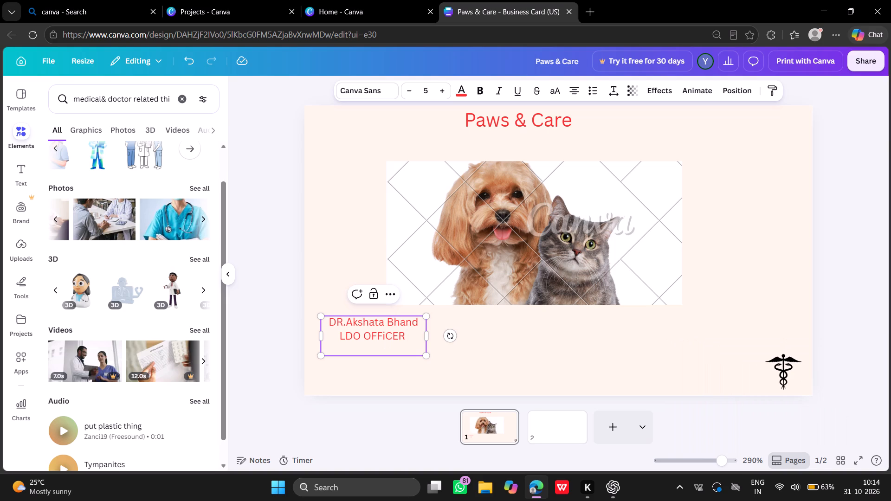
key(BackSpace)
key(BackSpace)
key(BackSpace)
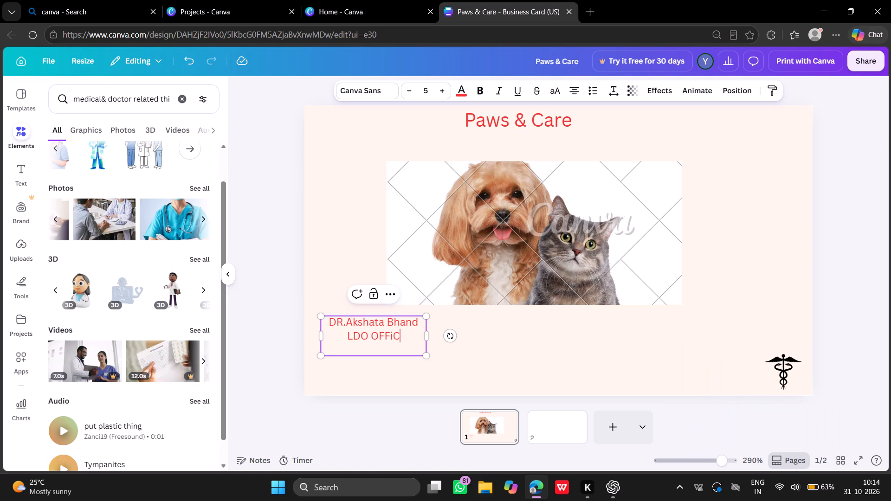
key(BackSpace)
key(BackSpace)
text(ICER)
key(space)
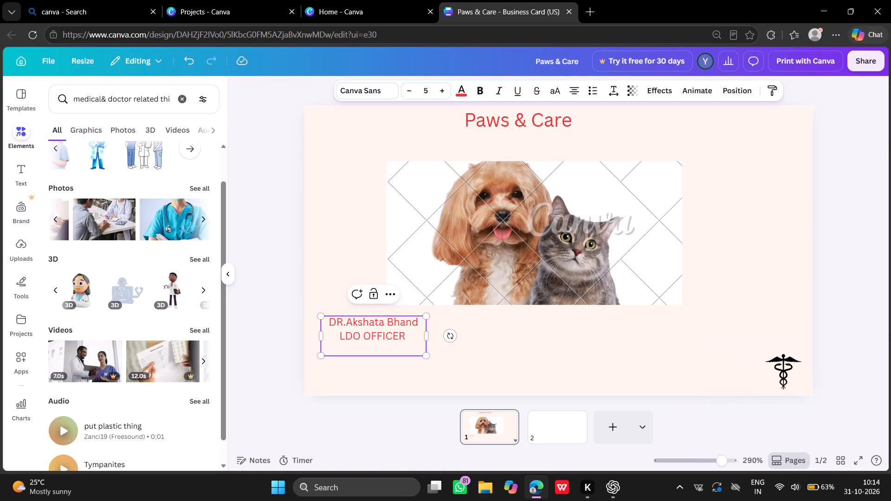
Append "CLASS-1" to the "LDO OFFICER" line and widen the text box so the line fits without wrapping.
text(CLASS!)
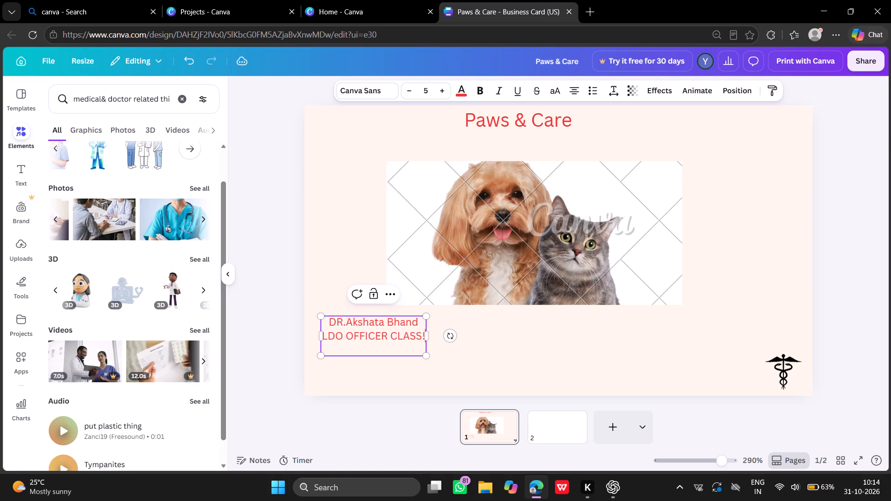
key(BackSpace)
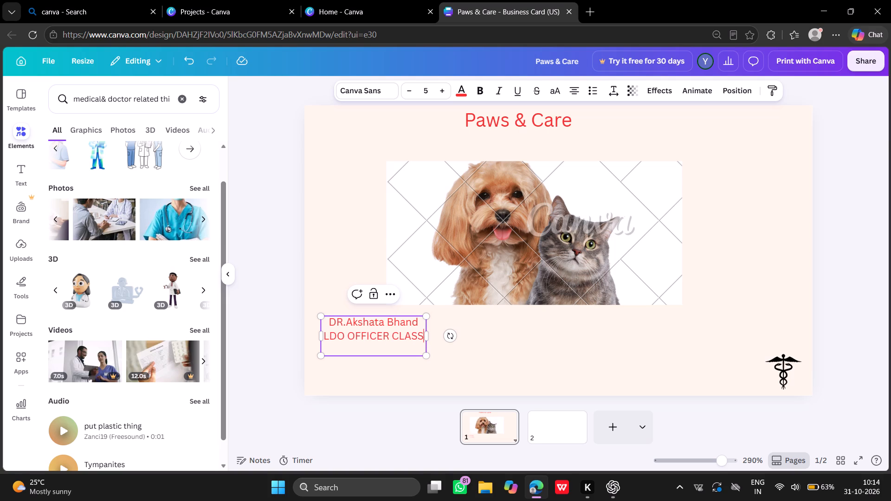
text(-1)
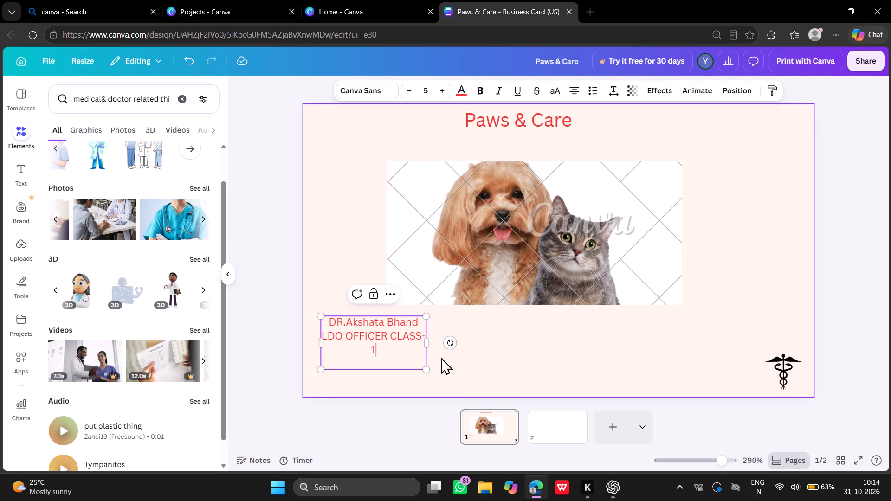
drag(429, 342, 457, 353)
Turn the doctor's name line into a bulleted item.
click(341, 324)
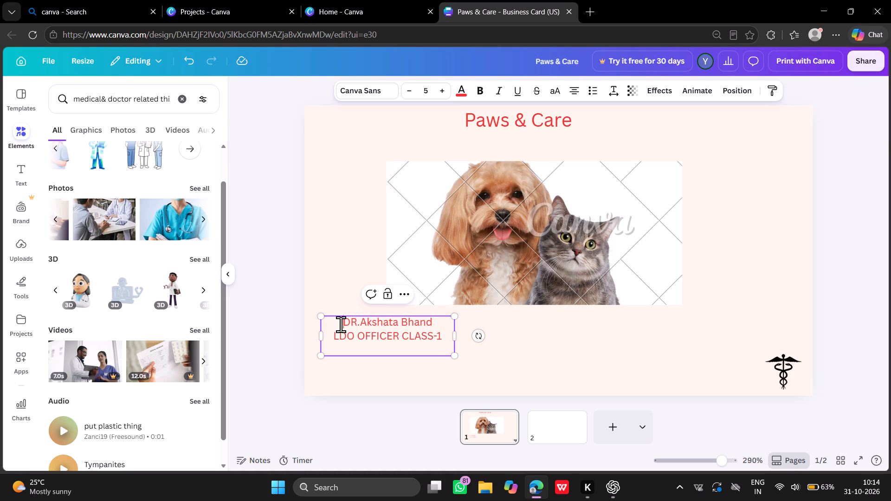
key(Left)
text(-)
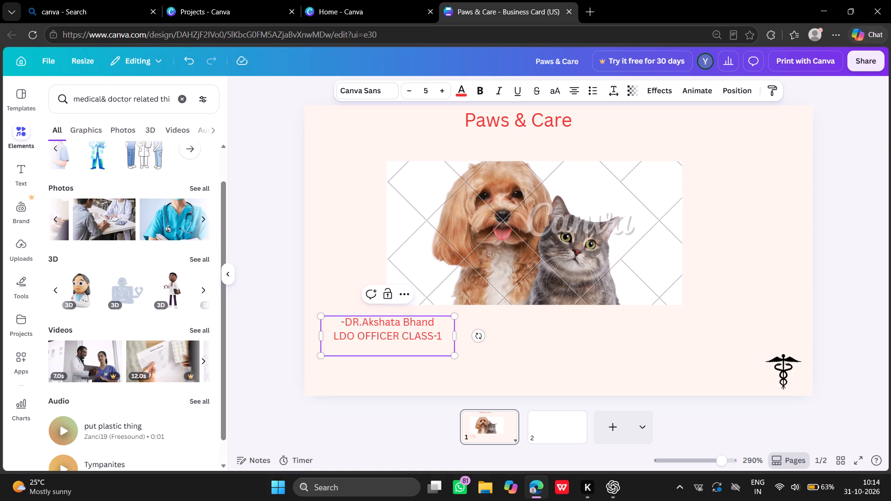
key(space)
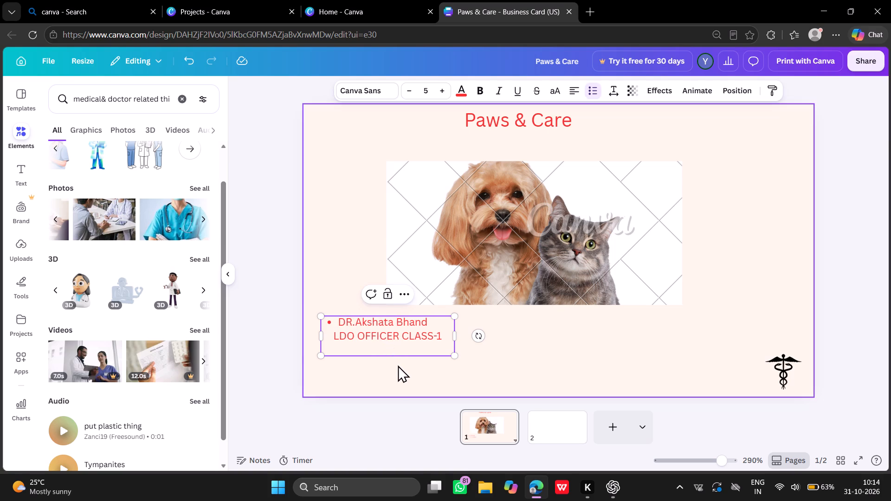
Add an address line starting with "At-", giving the doctor's village and town, below the "LDO OFFICER CLASS-1" line.
click(450, 334)
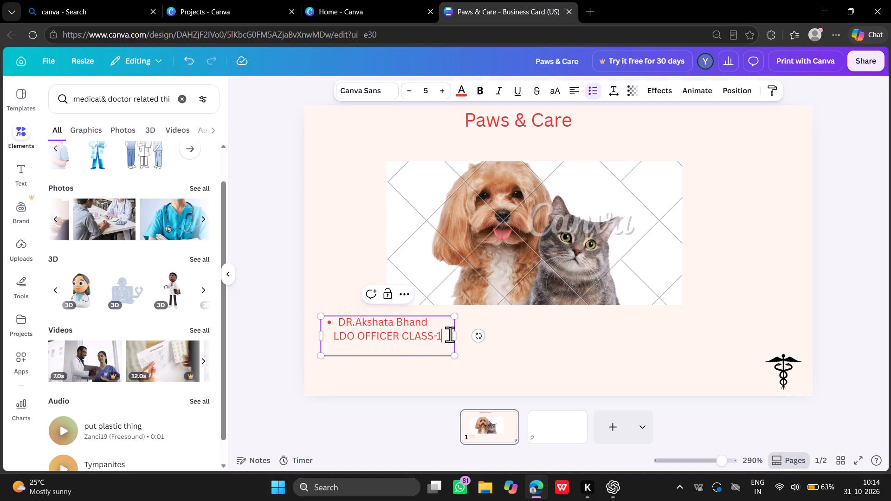
key(Return)
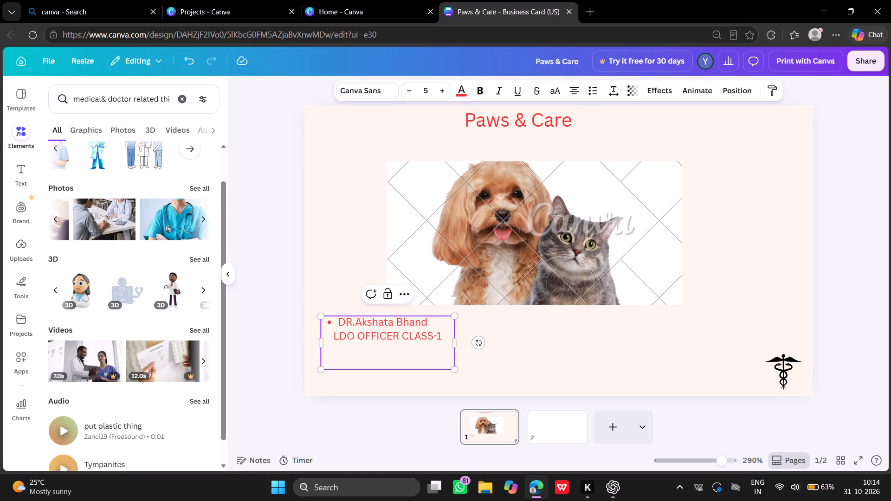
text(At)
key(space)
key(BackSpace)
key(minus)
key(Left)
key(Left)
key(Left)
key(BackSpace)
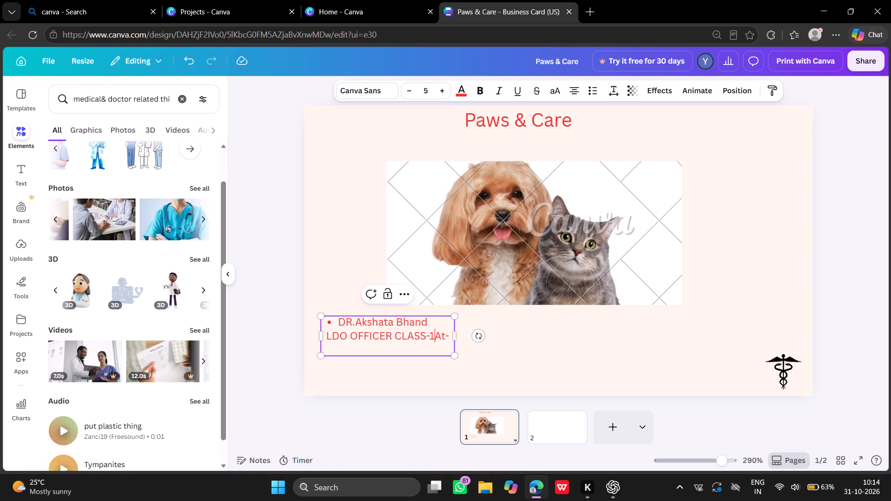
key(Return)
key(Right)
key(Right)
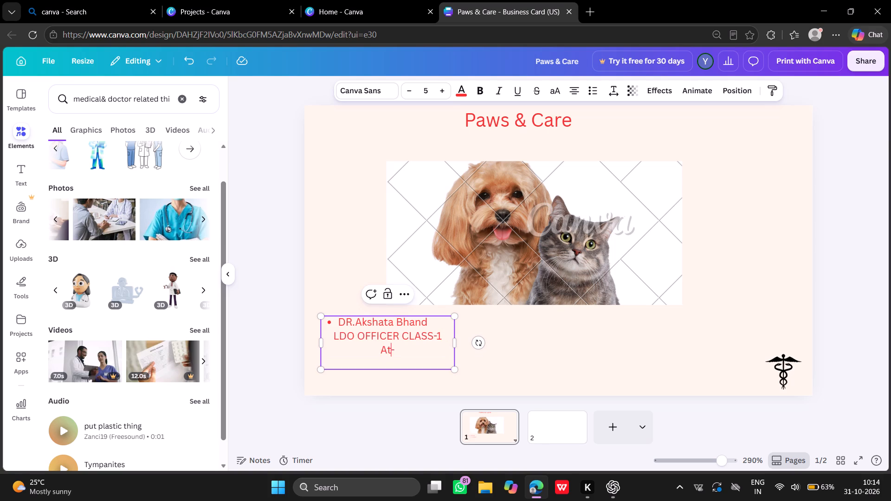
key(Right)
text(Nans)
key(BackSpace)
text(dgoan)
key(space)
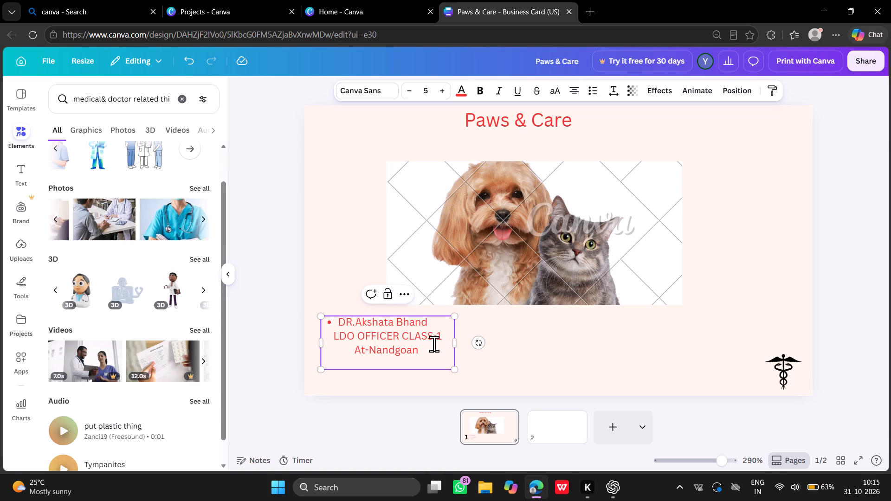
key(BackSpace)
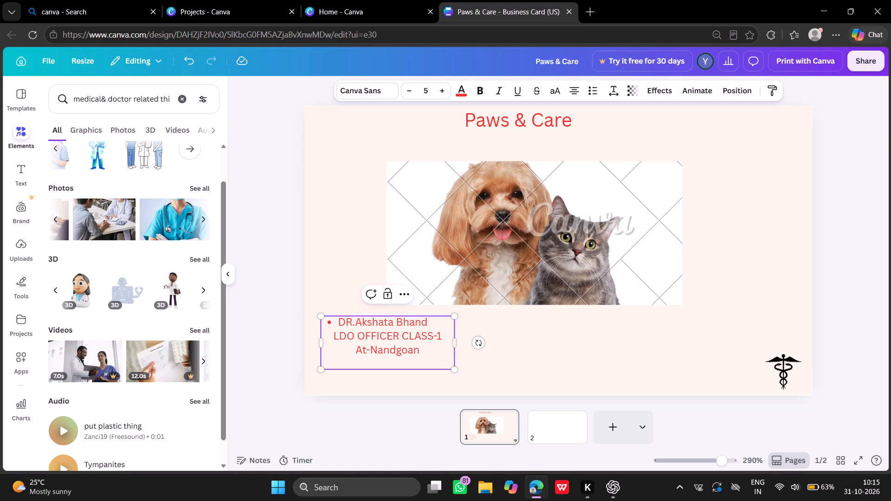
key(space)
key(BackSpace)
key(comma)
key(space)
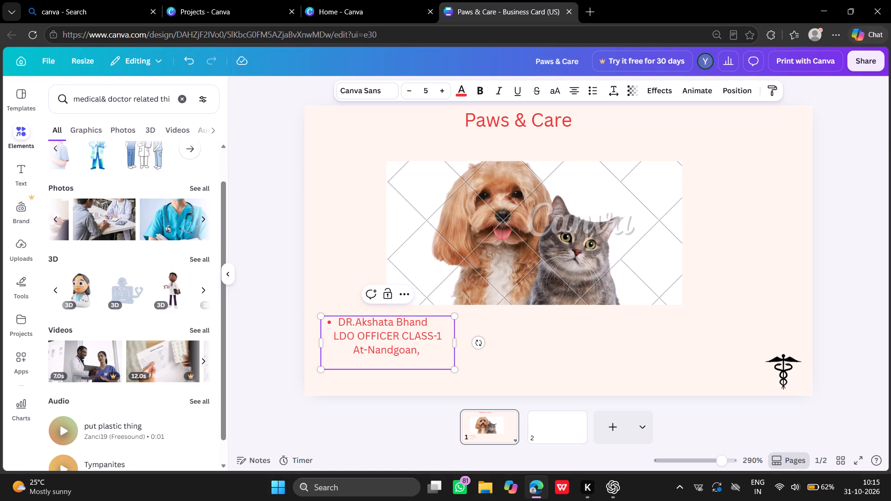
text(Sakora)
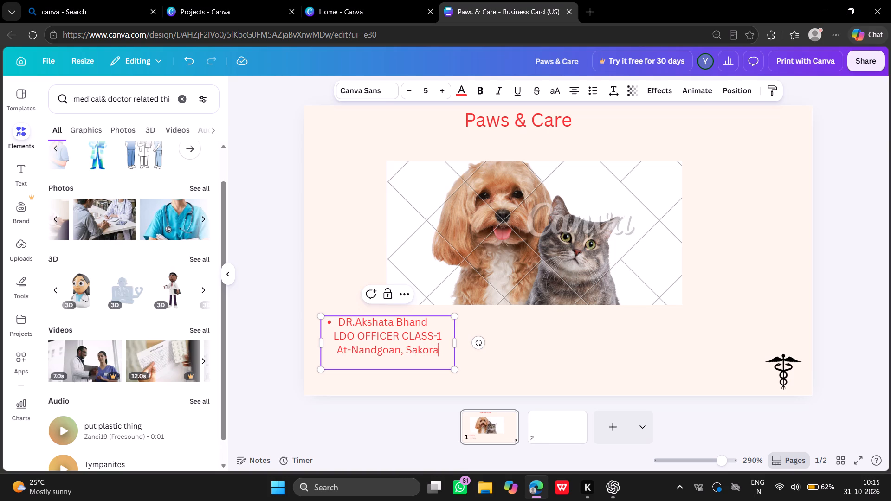
click(433, 344)
drag(405, 353, 385, 358)
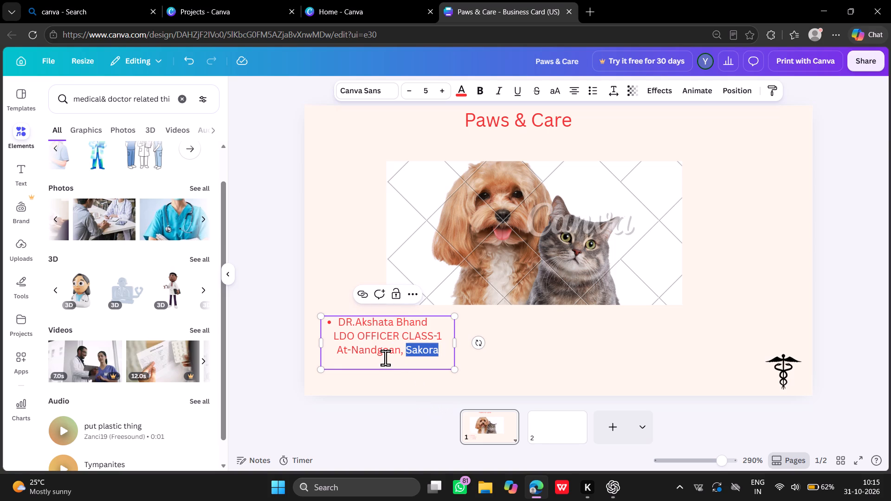
click(231, 311)
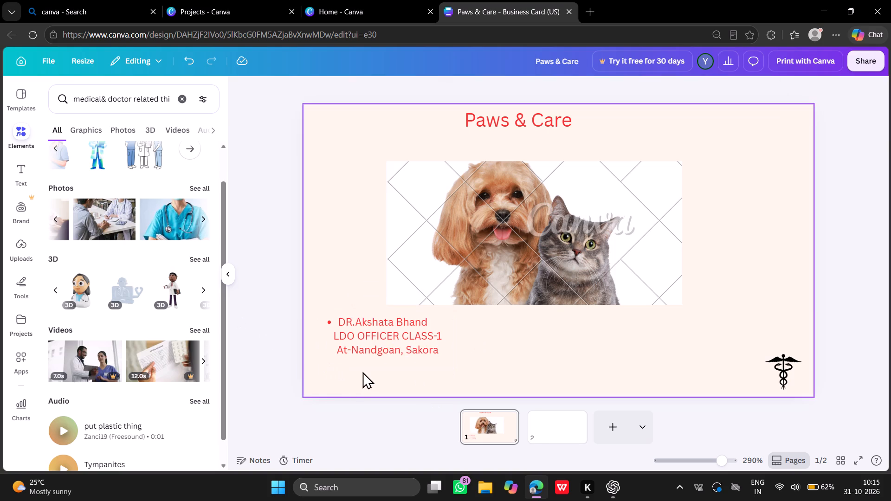
Move the doctor's details text box down towards the card's bottom-left corner.
drag(371, 361, 357, 389)
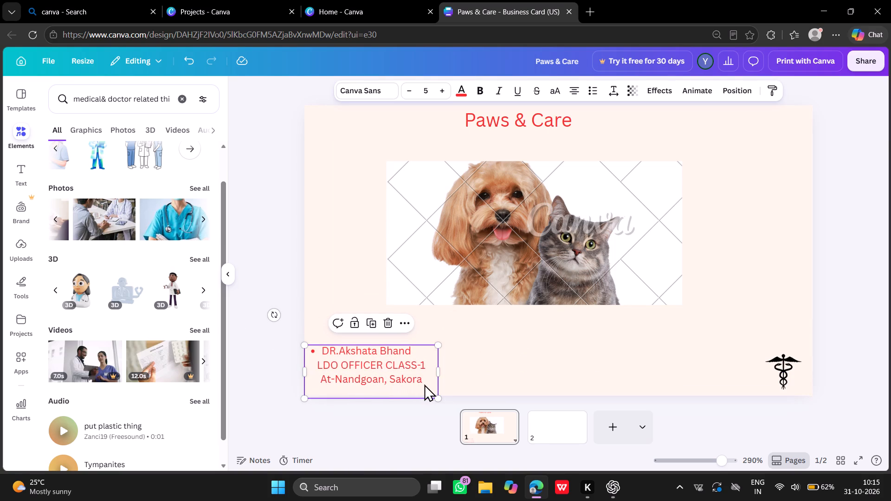
drag(424, 384, 428, 386)
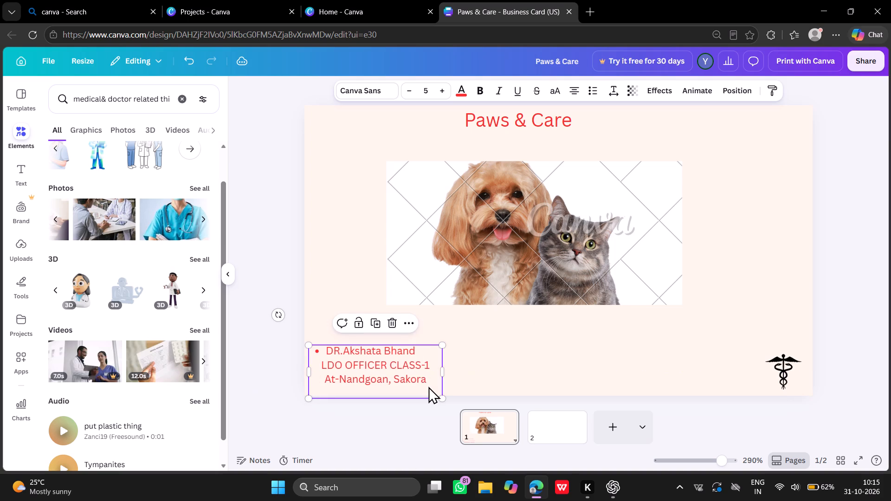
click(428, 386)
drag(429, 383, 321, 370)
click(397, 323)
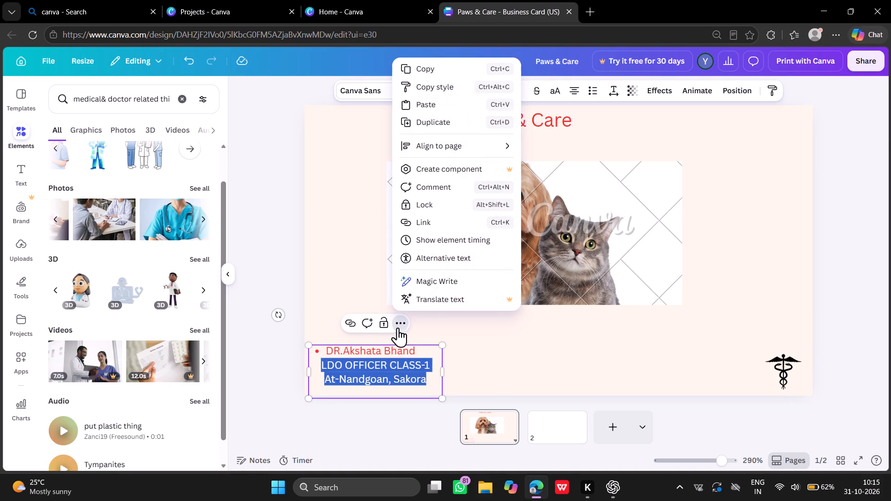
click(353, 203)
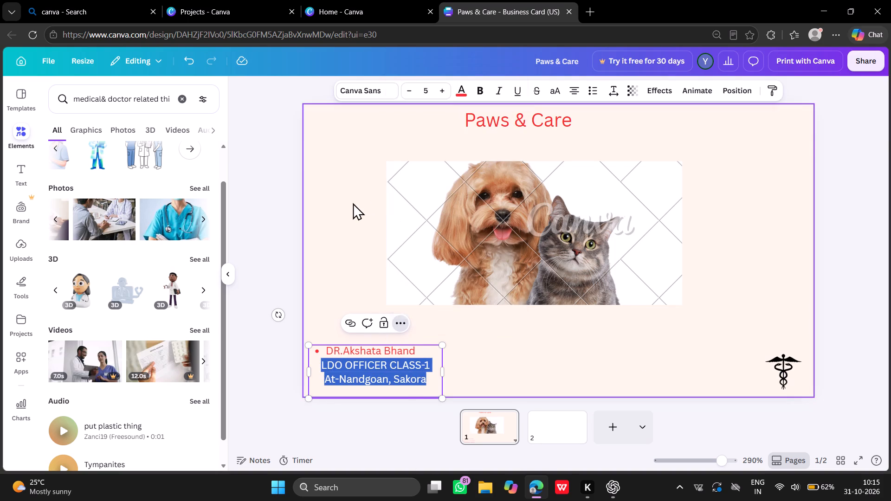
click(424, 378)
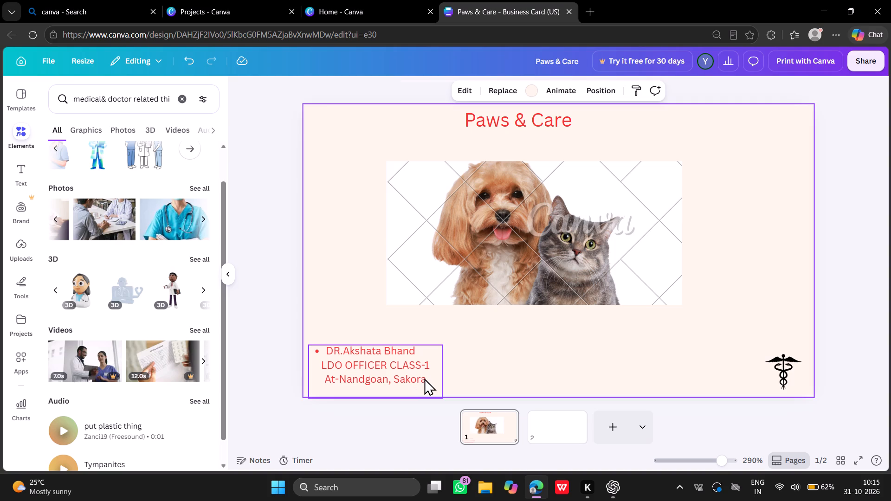
Align the doctor's details text box with the card's left and bottom edges.
drag(427, 381, 438, 378)
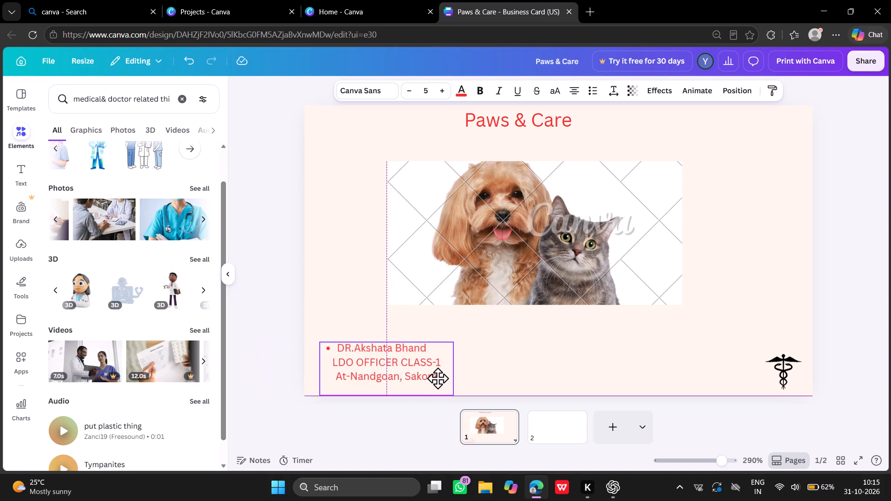
drag(438, 378, 426, 376)
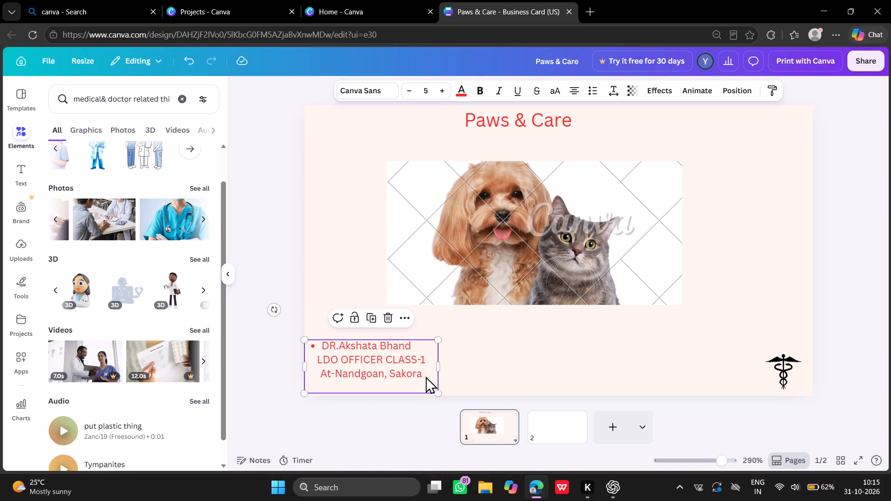
click(428, 384)
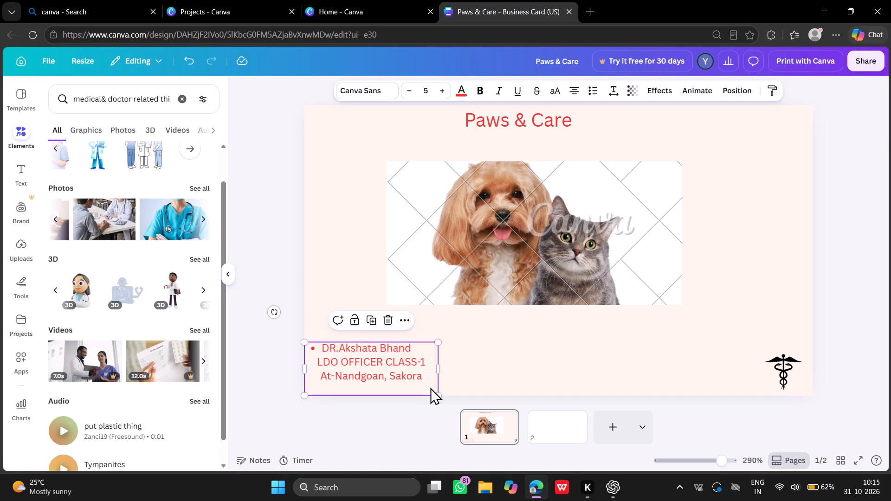
Reduce the font size of the "LDO OFFICER CLASS-1" line and the address line below it to 3.
click(420, 384)
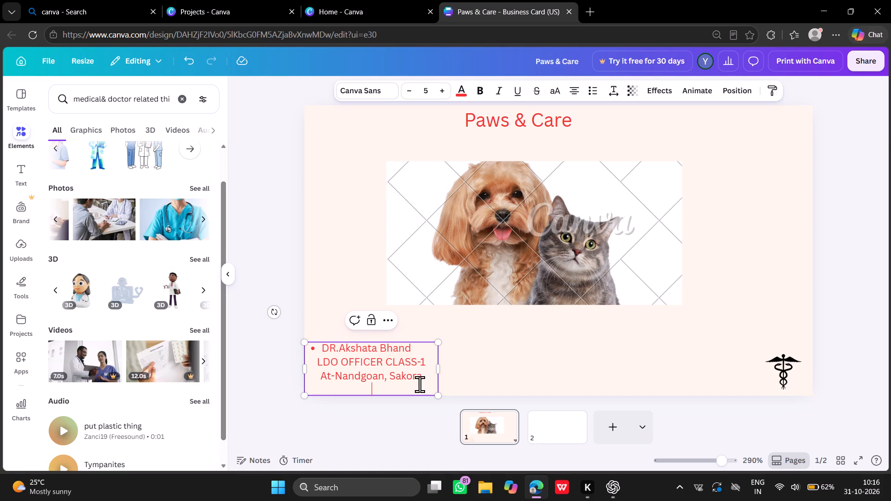
click(420, 384)
drag(420, 384, 320, 369)
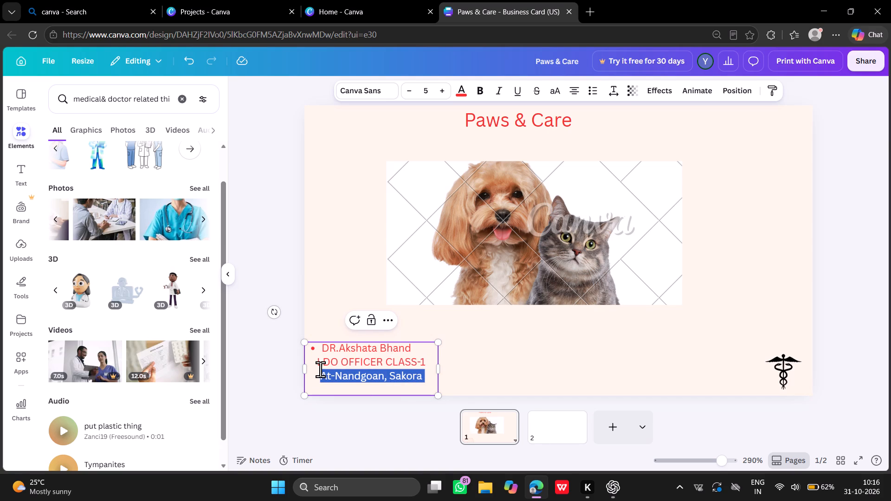
drag(320, 369, 319, 367)
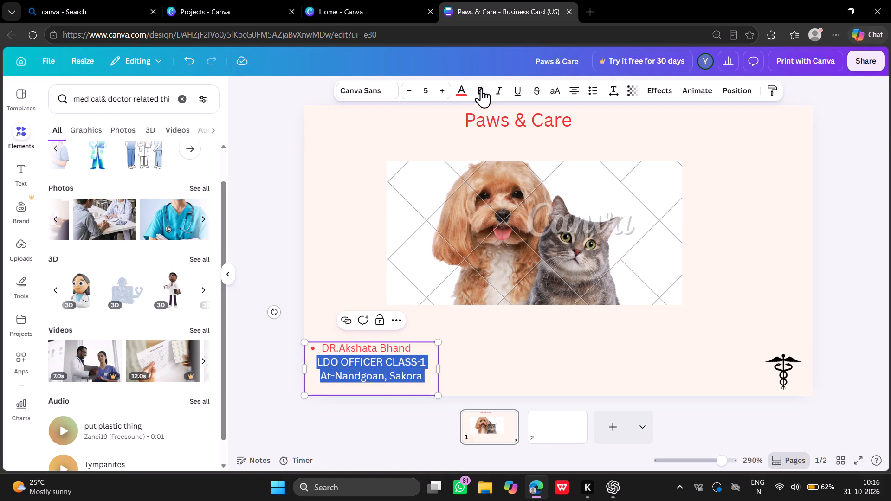
click(413, 90)
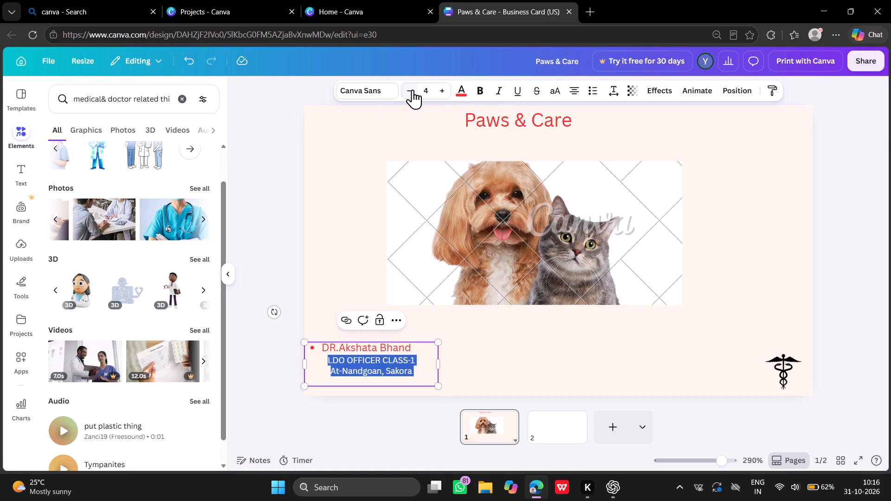
click(413, 90)
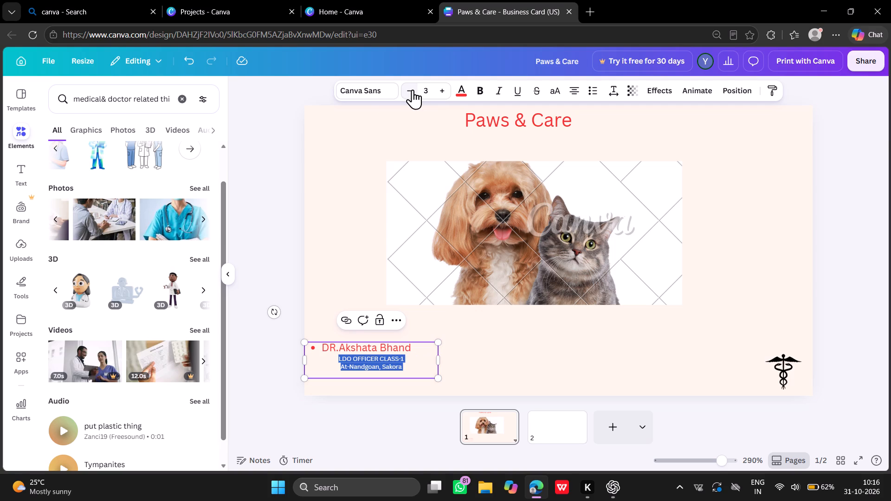
click(551, 357)
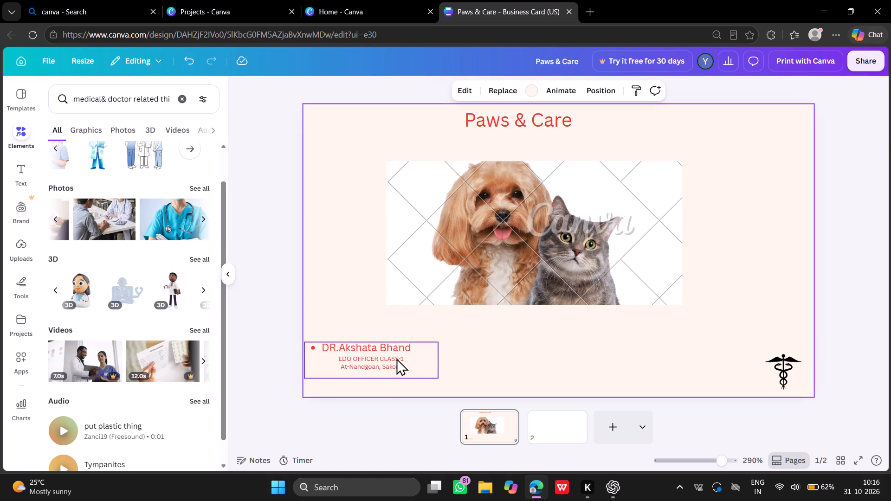
Move the doctor's details text box down so it sits flush in the card's bottom-left corner.
drag(396, 358, 395, 374)
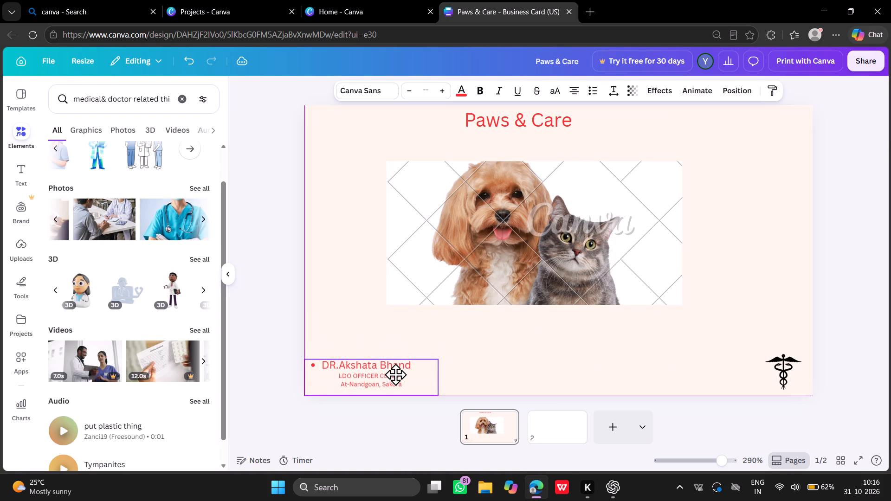
drag(395, 374, 396, 374)
Change the title before the doctor's name from "DR." to "Dr.".
click(396, 374)
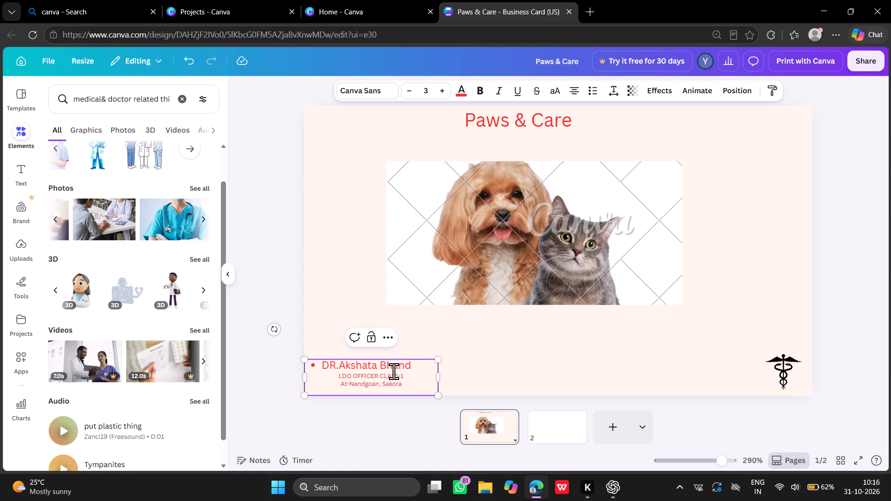
click(336, 364)
key(BackSpace)
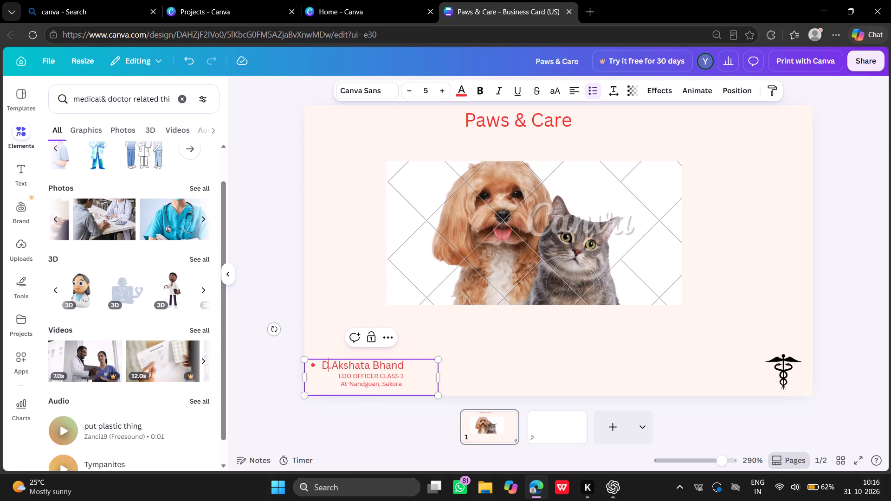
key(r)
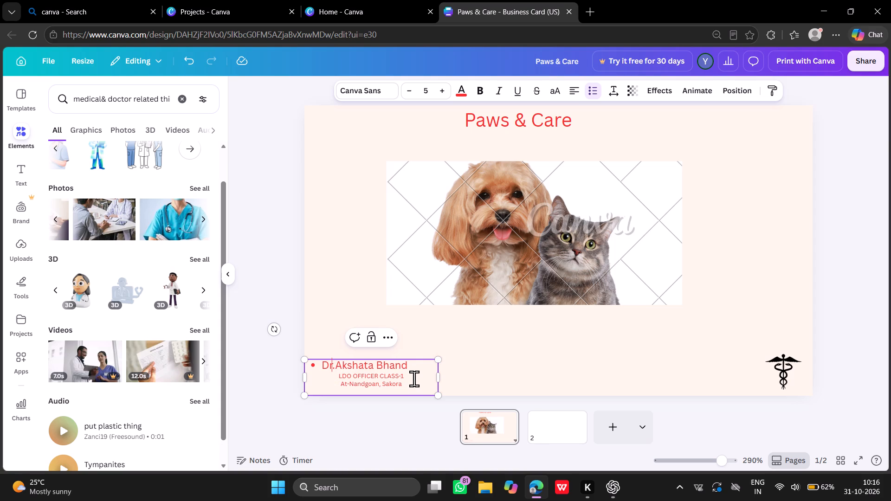
Select the doctor's name line in the details text box and open its text colour choices.
drag(409, 368, 308, 368)
scroll(114, 184, up, 1)
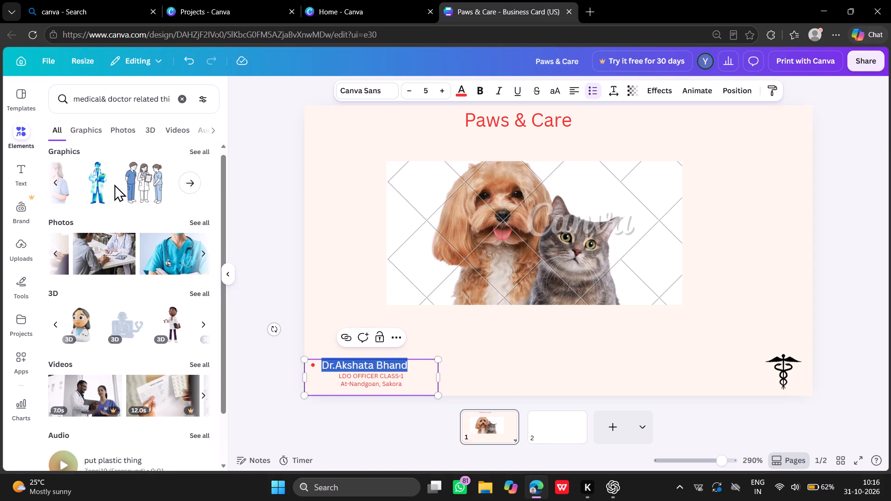
scroll(114, 184, up, 1)
click(15, 168)
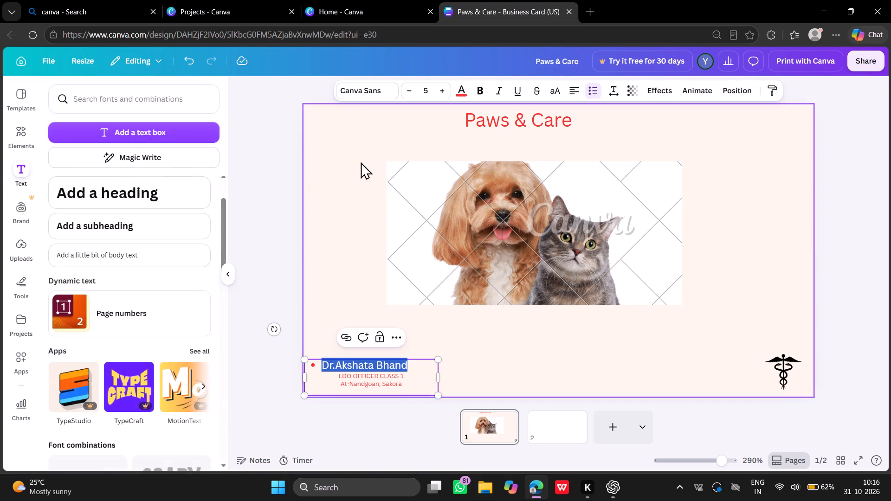
click(458, 90)
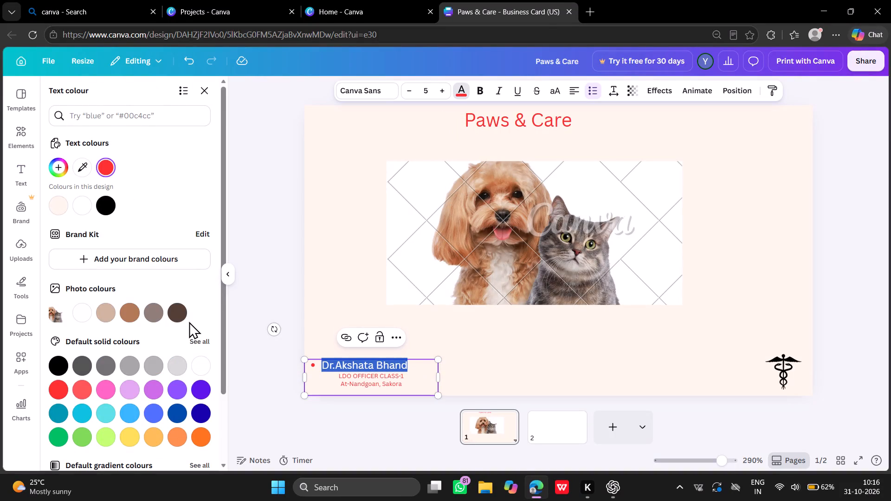
scroll(189, 321, down, 1)
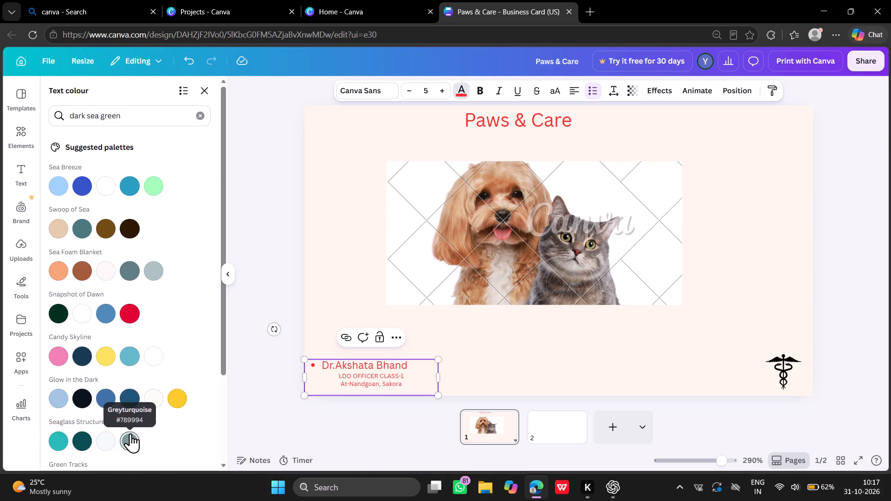
scroll(130, 433, down, 4)
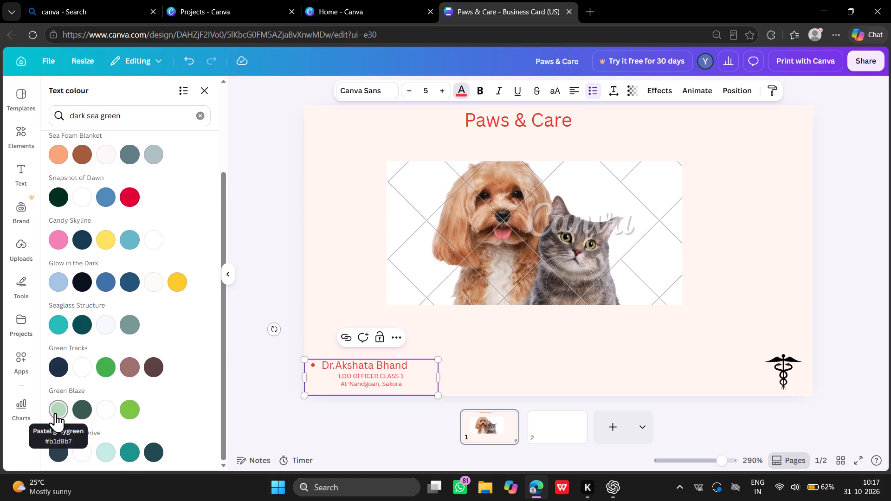
scroll(140, 323, down, 5)
scroll(140, 323, up, 5)
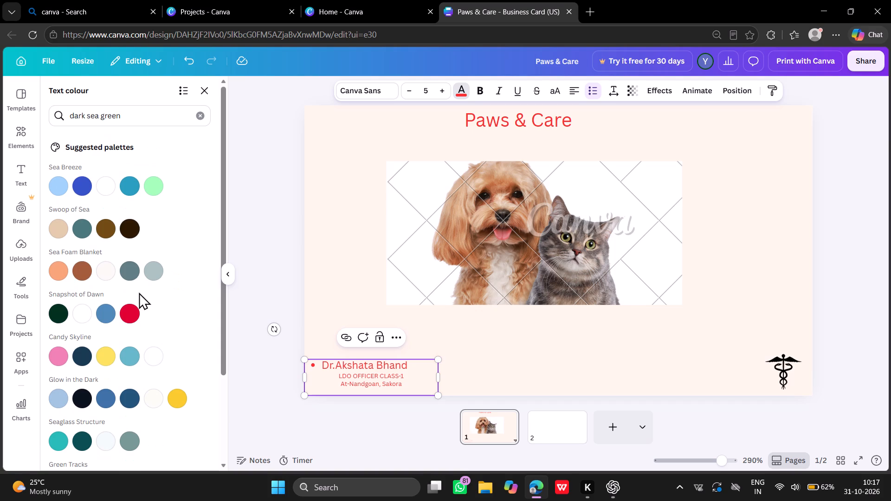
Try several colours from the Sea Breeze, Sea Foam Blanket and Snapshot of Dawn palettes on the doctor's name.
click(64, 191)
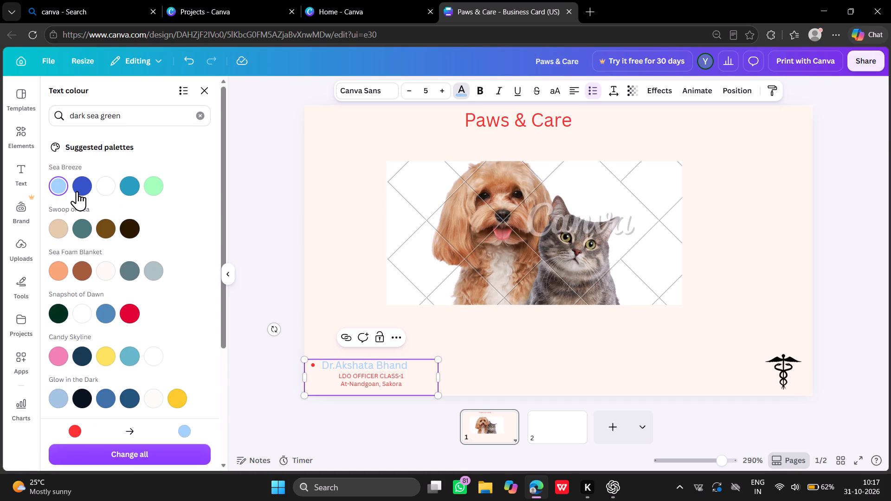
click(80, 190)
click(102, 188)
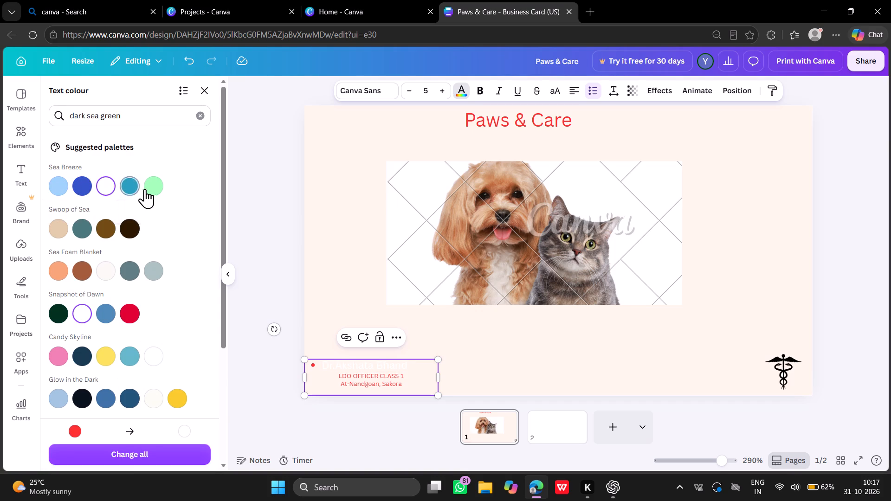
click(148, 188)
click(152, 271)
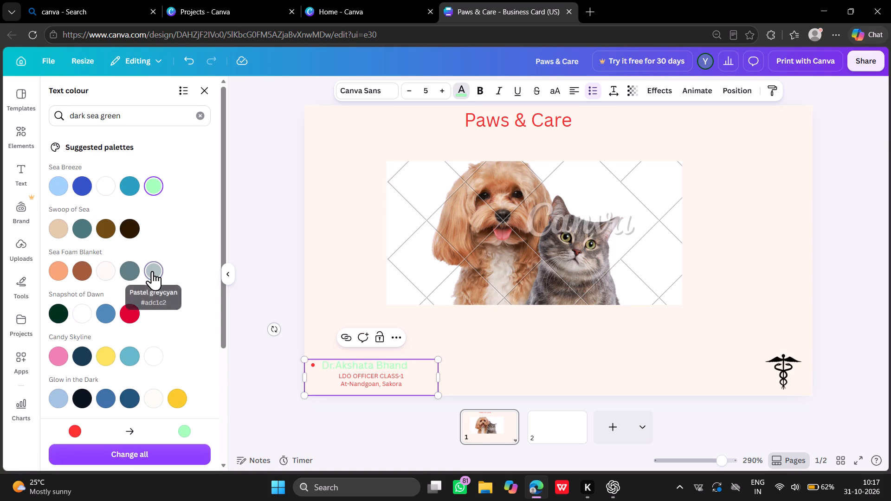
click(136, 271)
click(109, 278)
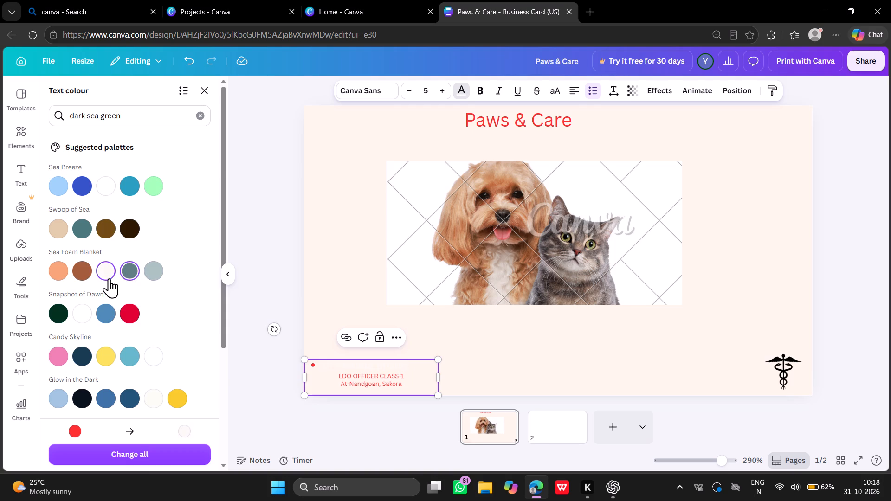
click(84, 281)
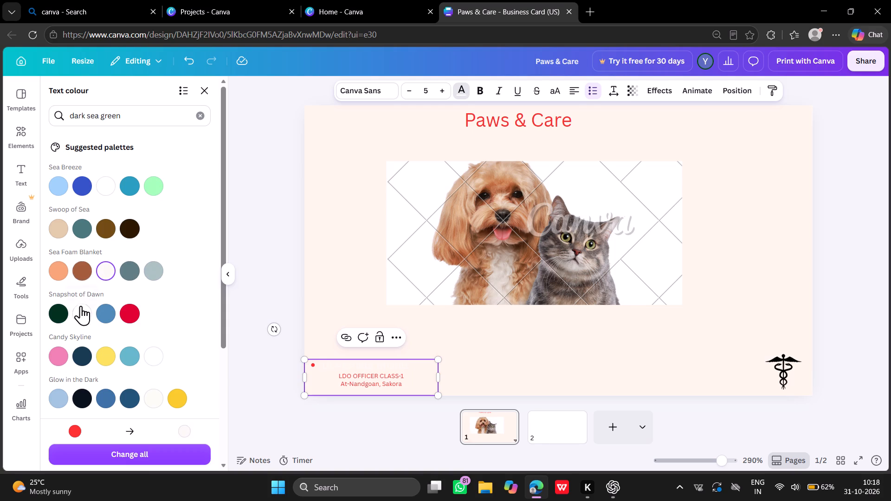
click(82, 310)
Colour the doctor's name and the two lines below it with the dark green from the Snapshot of Dawn palette.
click(66, 318)
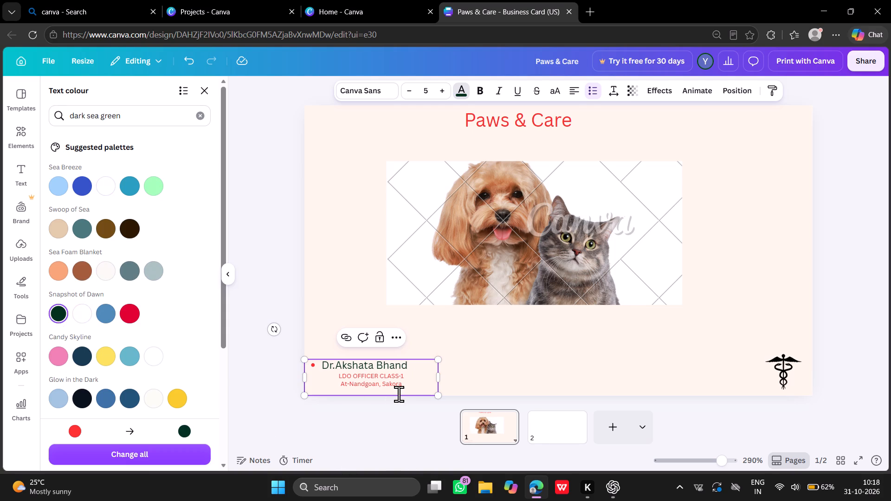
drag(410, 385, 339, 379)
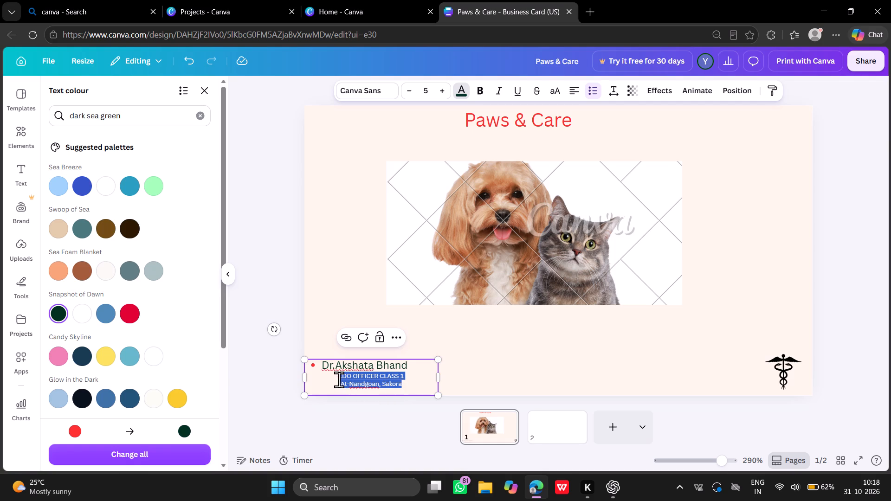
drag(339, 379, 337, 379)
click(56, 306)
click(59, 321)
click(485, 386)
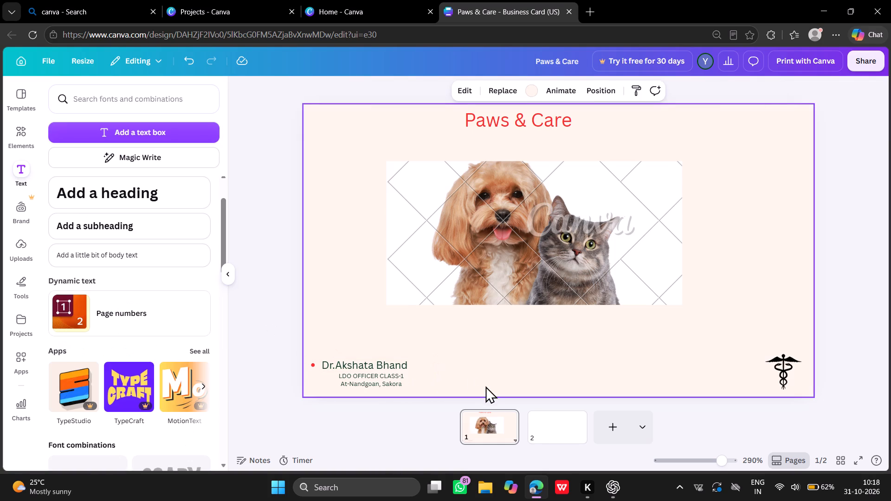
Make the "LDO OFFICER CLASS-1" line a bullet item under the doctor's name and set its font size to 3.
click(400, 379)
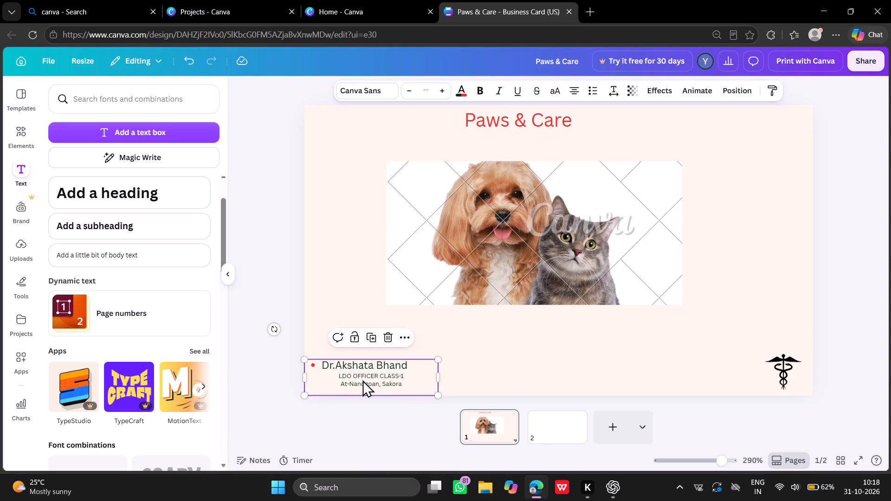
click(336, 374)
key(BackSpace)
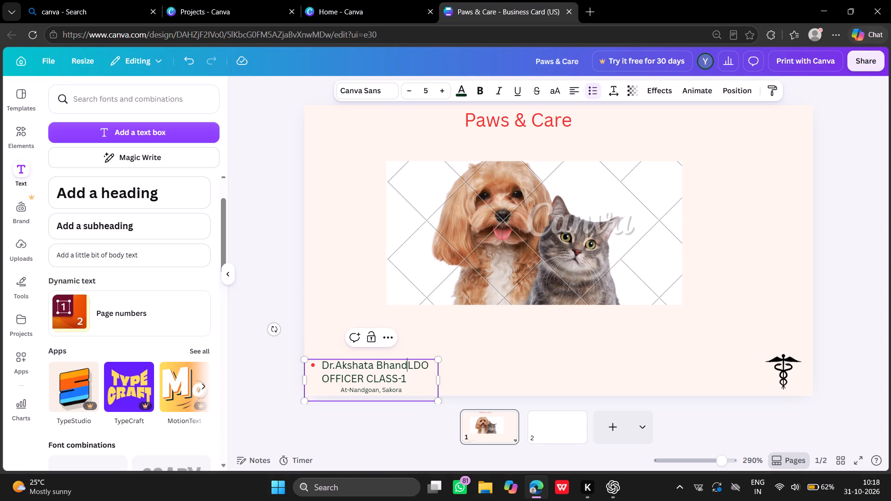
key(Return)
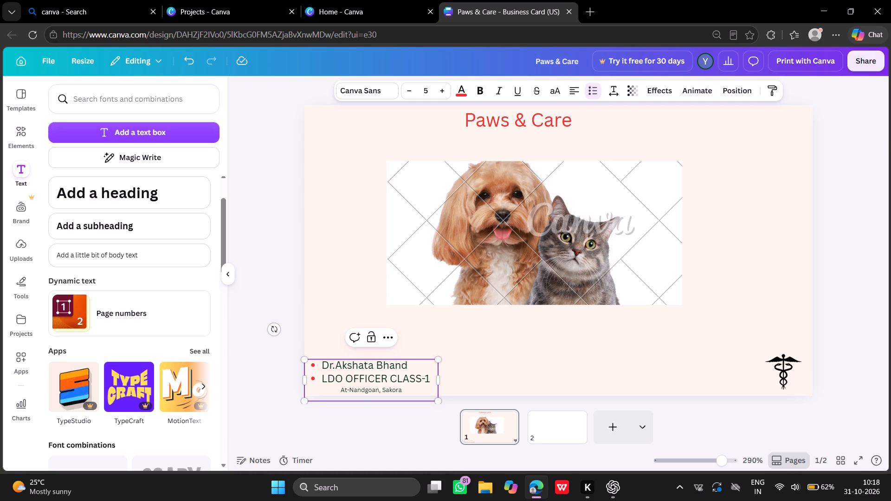
drag(432, 378, 320, 382)
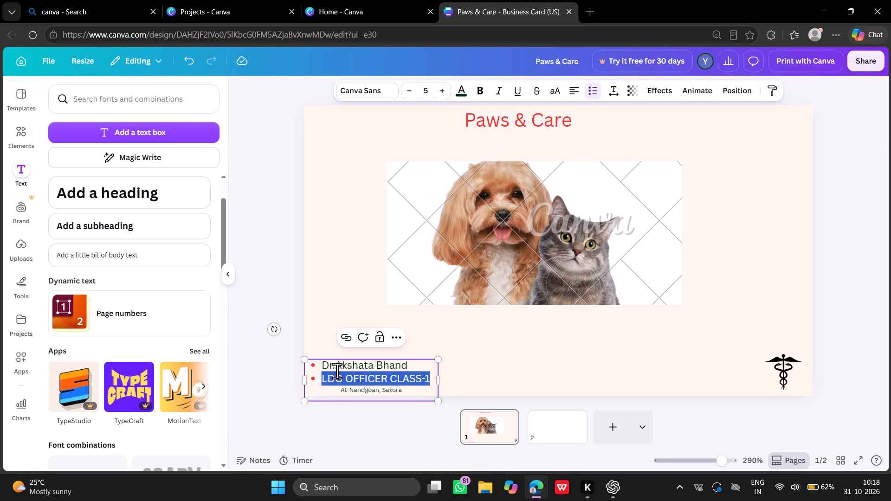
click(406, 89)
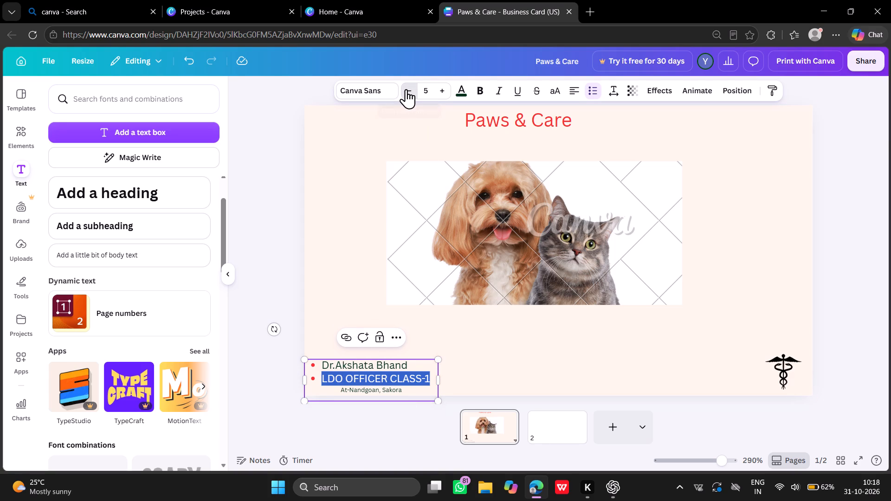
click(406, 89)
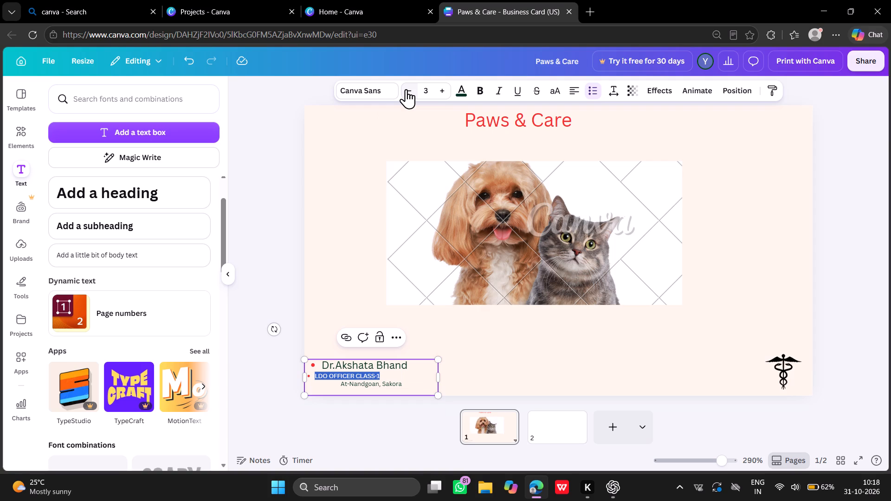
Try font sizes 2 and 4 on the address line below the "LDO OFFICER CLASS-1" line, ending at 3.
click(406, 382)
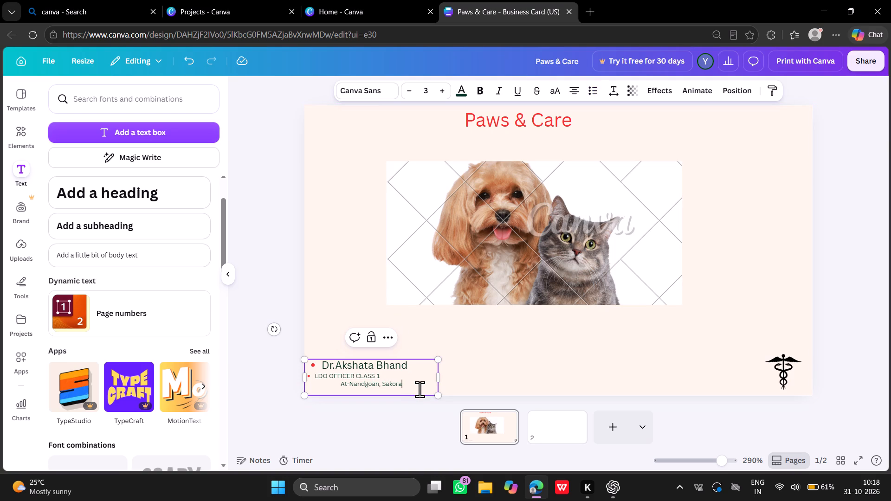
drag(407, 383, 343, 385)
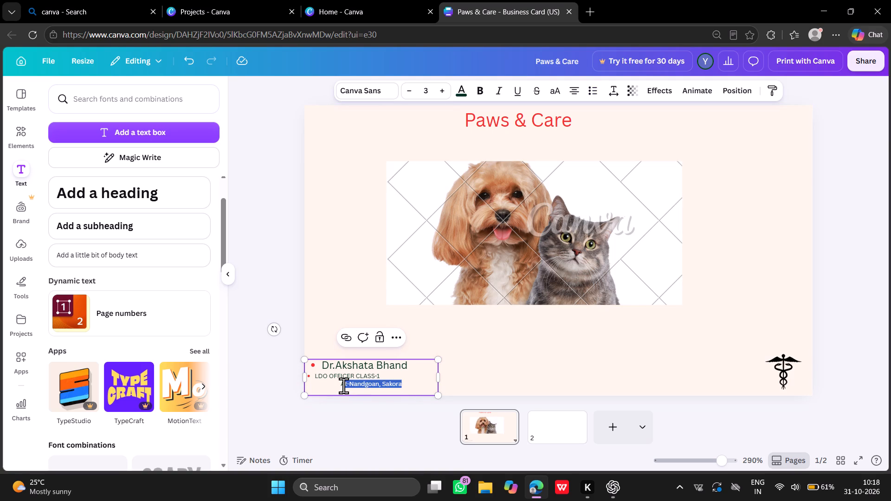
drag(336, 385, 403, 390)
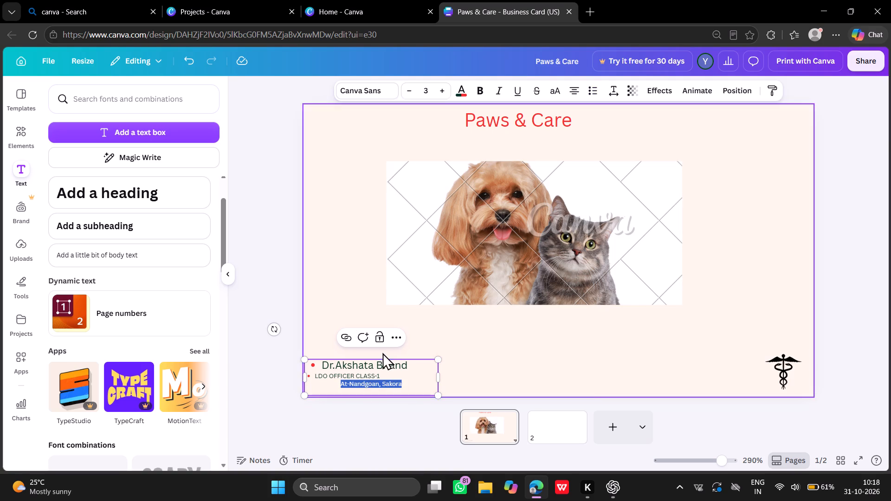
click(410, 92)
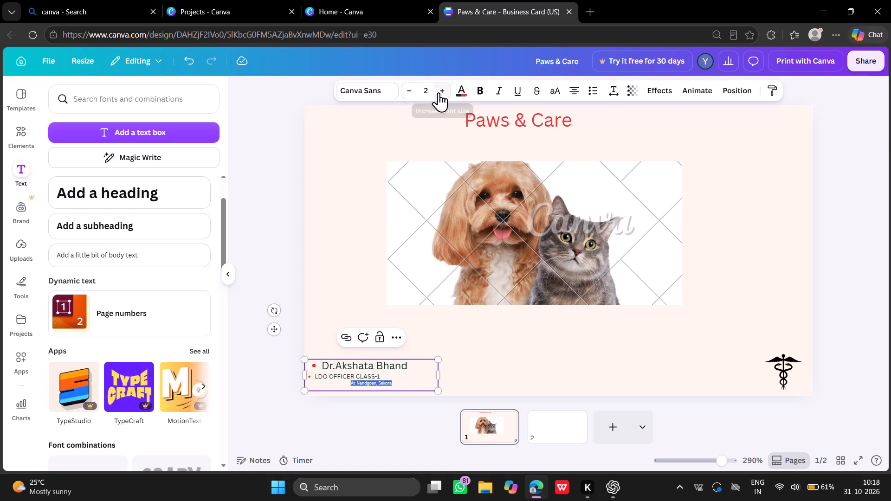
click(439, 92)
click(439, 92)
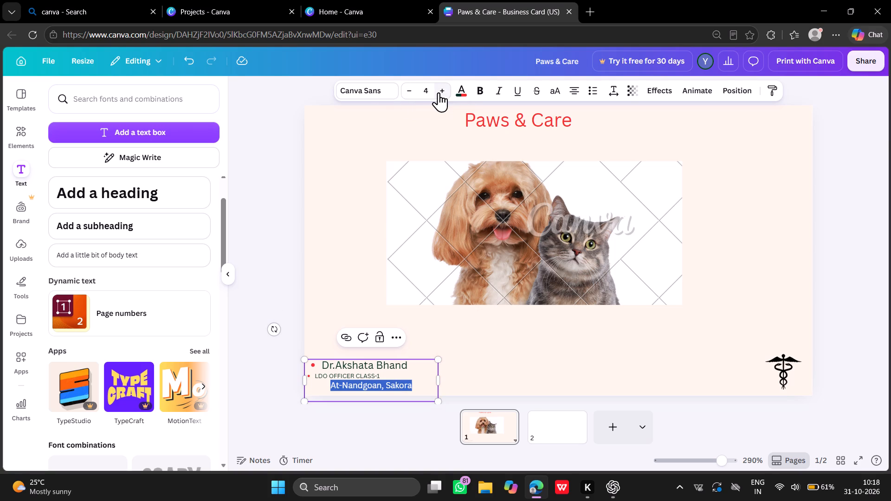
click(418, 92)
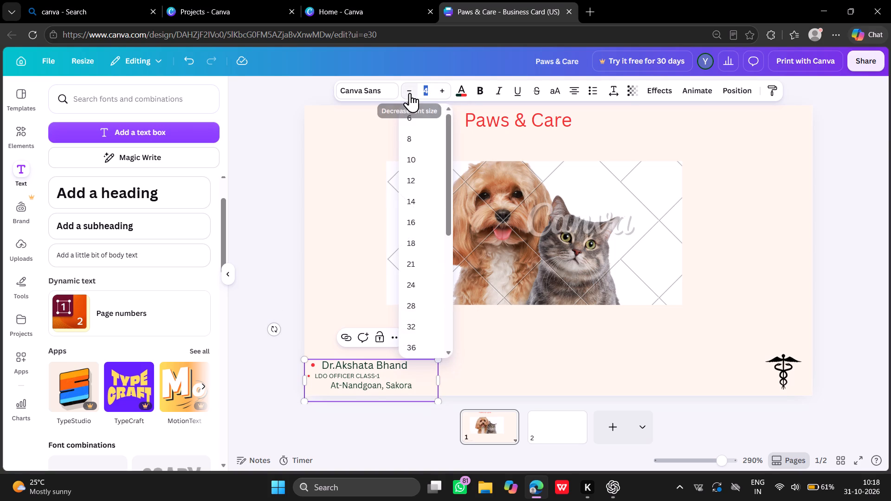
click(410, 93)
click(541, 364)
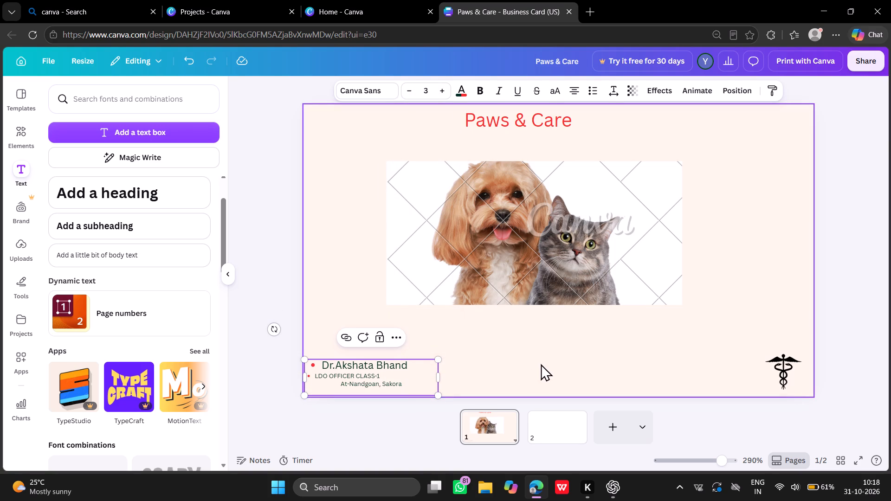
Delete the doctor's name, the "LDO OFFICER CLASS-1" line and the address line from the text box on page 1.
click(391, 386)
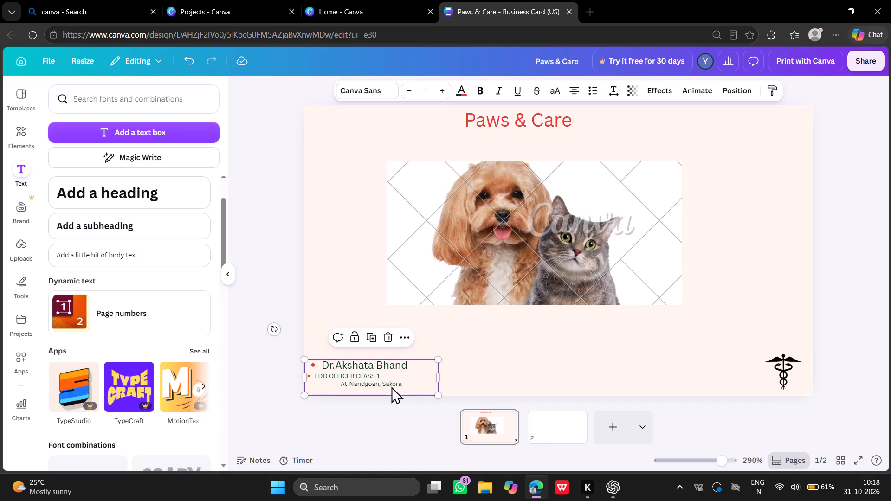
click(391, 382)
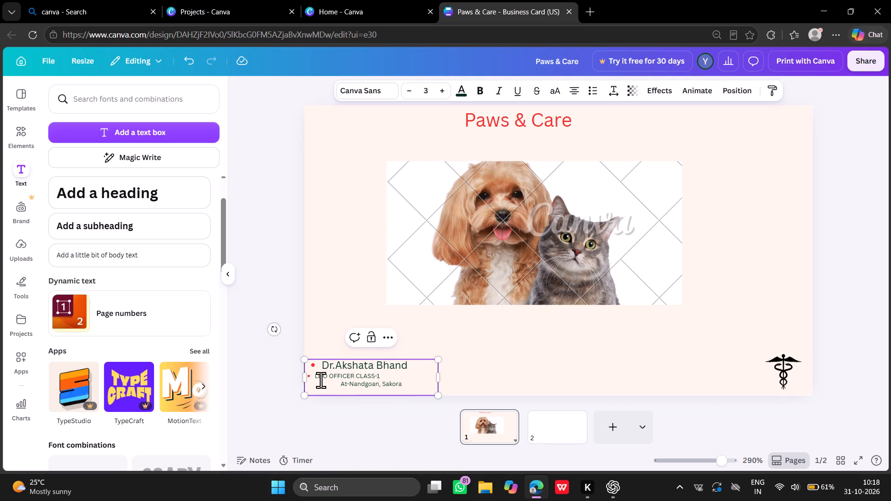
click(313, 375)
key(Left)
key(Return)
key(BackSpace)
key(BackSpace)
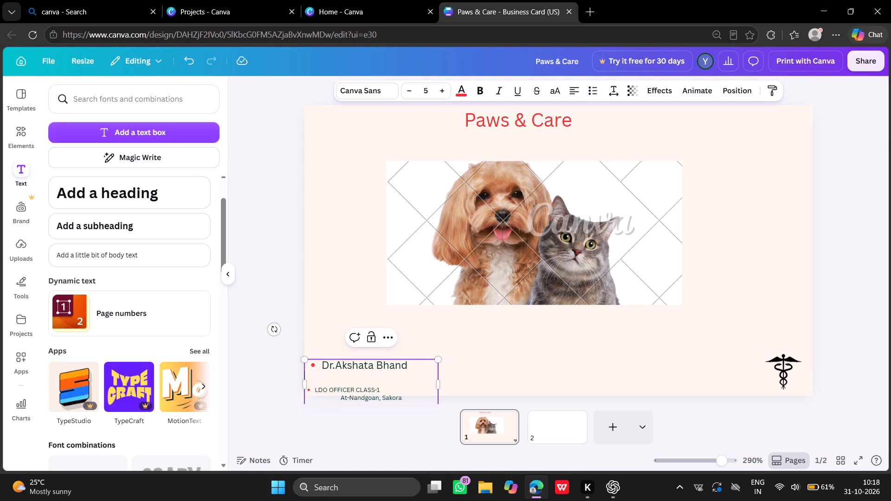
key(BackSpace)
key(BackSpace)
key(BackSpace)
key(BackSpace)
key(BackSpace)
key(BackSpace)
key(BackSpace)
key(BackSpace)
key(BackSpace)
key(BackSpace)
key(BackSpace)
key(BackSpace)
key(BackSpace)
key(BackSpace)
key(BackSpace)
key(BackSpace)
key(BackSpace)
key(BackSpace)
key(BackSpace)
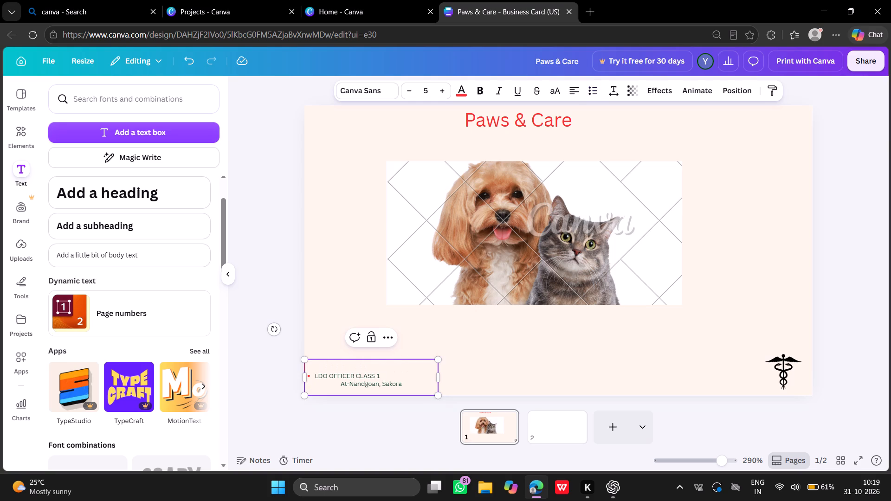
click(405, 383)
key(BackSpace)
key(BackSpace)
key(BackSpace)
key(BackSpace)
key(BackSpace)
key(BackSpace)
key(BackSpace)
key(BackSpace)
key(BackSpace)
key(BackSpace)
key(BackSpace)
key(BackSpace)
key(BackSpace)
key(BackSpace)
key(BackSpace)
key(BackSpace)
key(BackSpace)
key(BackSpace)
key(BackSpace)
key(BackSpace)
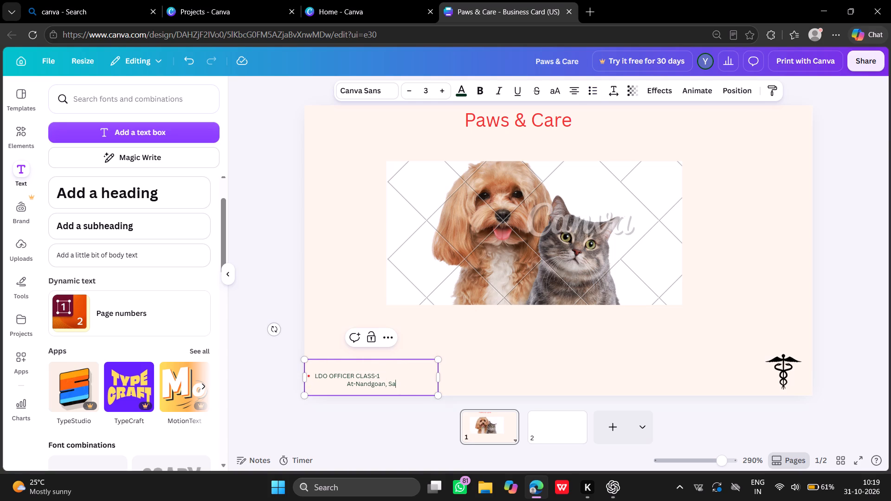
click(499, 365)
click(607, 483)
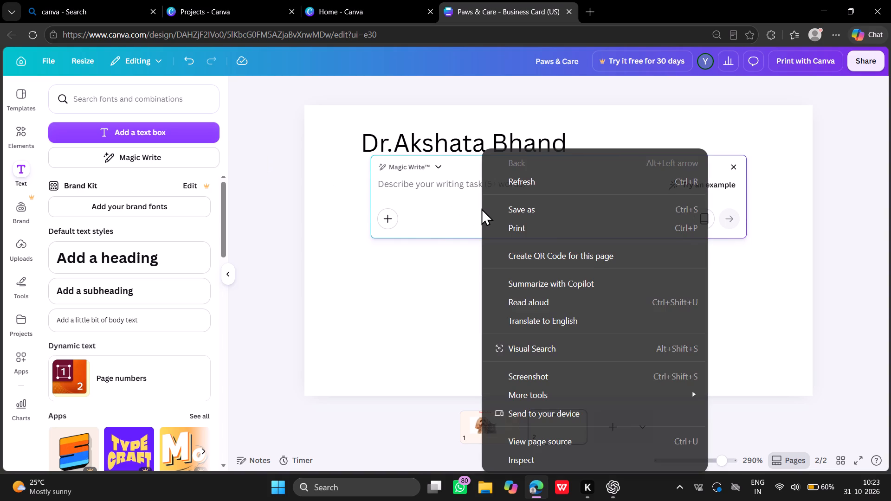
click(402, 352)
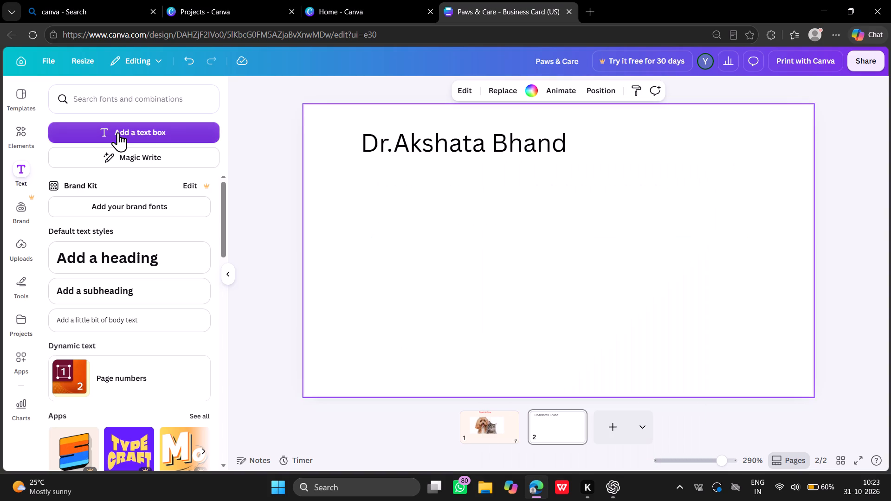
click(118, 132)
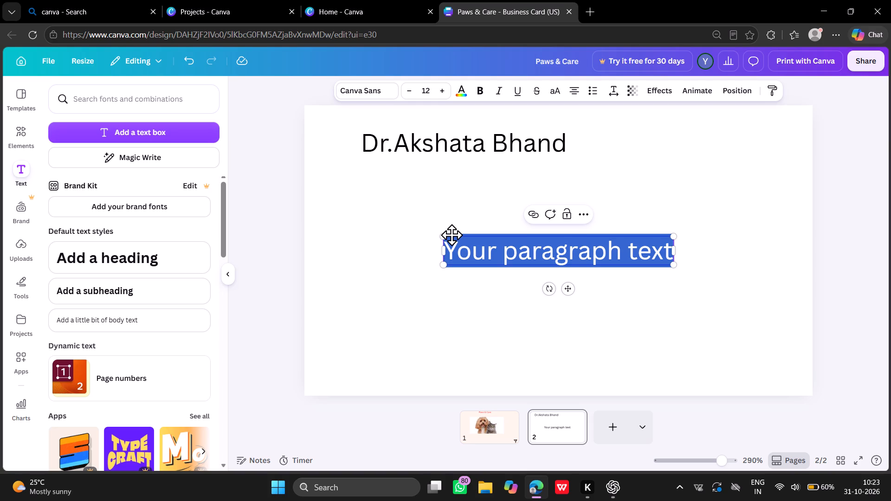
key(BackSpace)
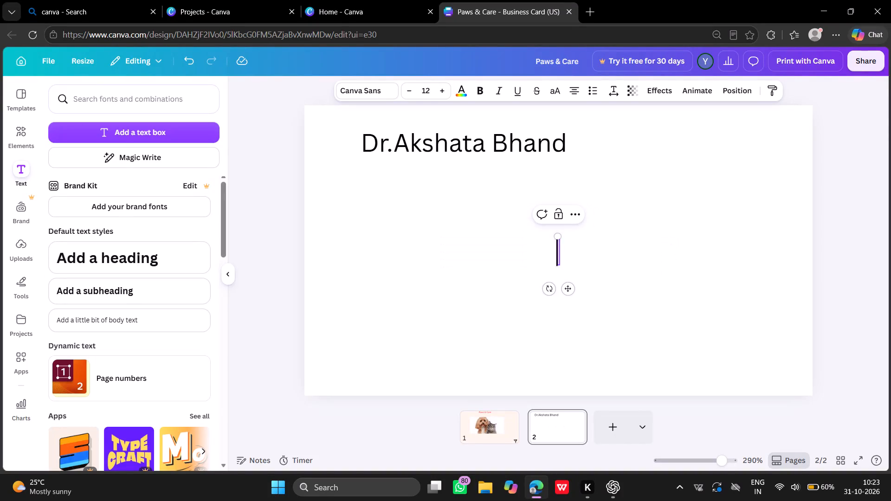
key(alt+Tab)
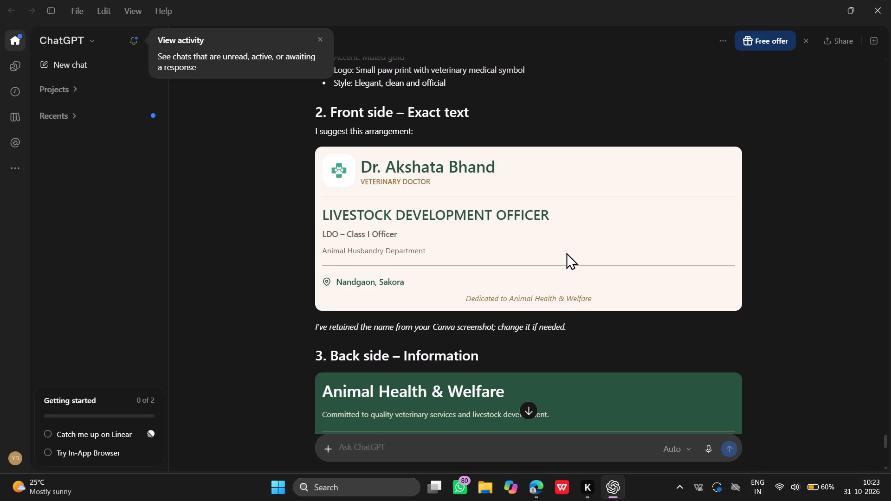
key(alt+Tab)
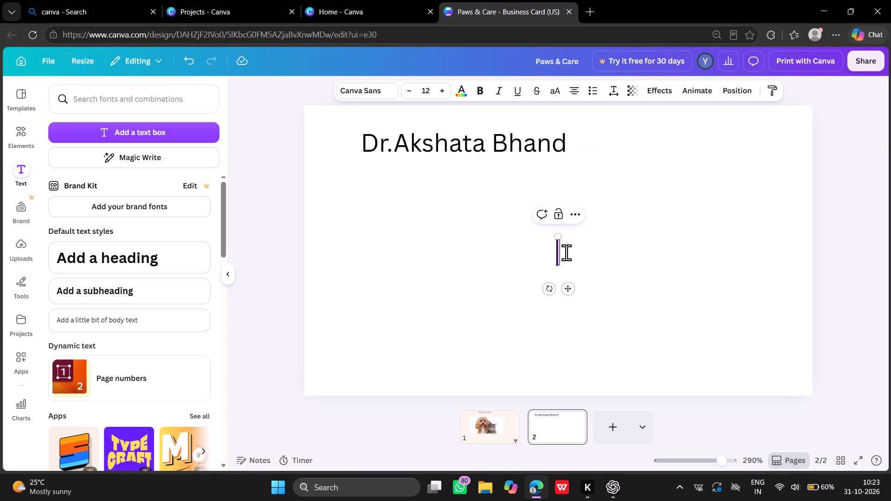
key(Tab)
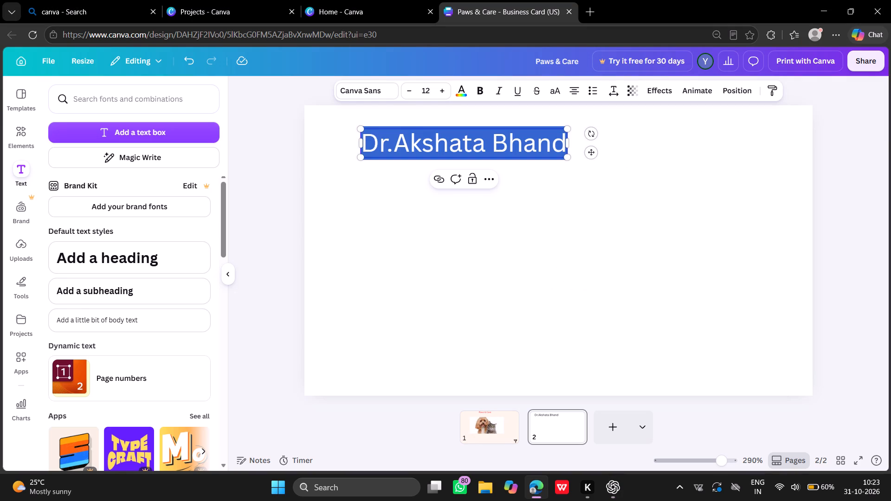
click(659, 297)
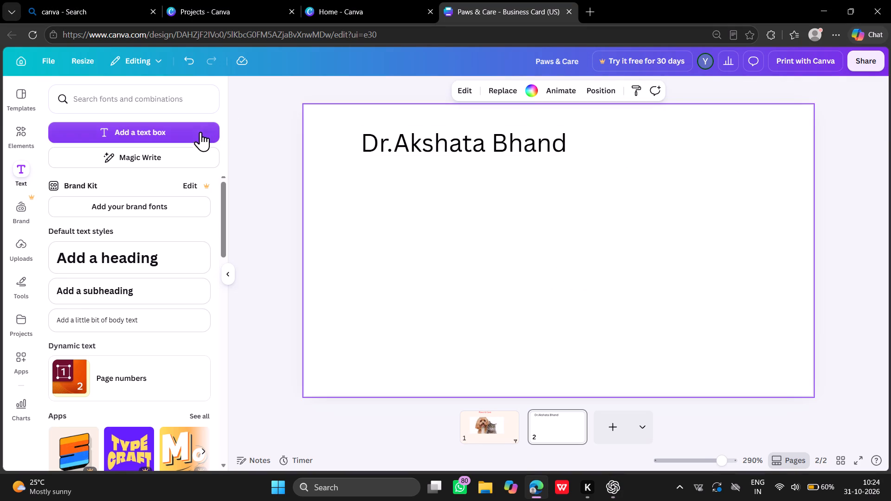
Add a text box to page 2 and replace its placeholder text with "LIVERSTOCK DEVELOPMEMT OFFICER".
click(195, 133)
click(477, 252)
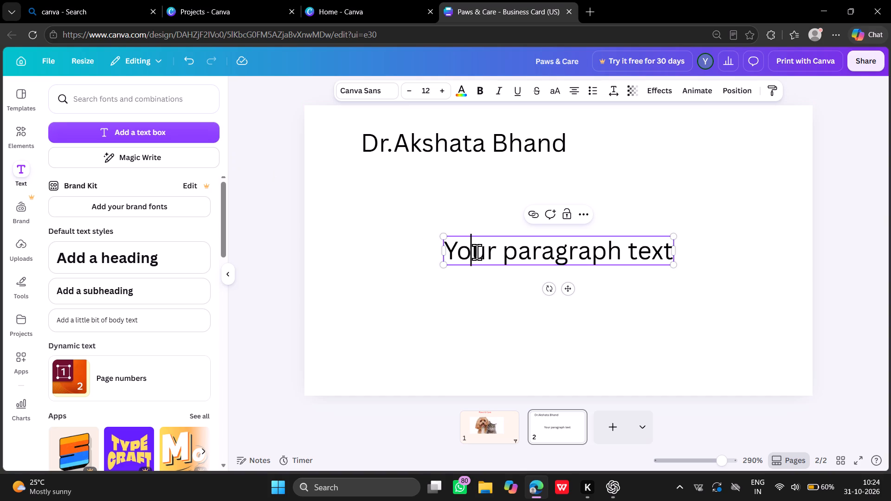
key(Right)
key(Right)
key(Right)
key(Right)
key(Right)
key(Right)
key(Right)
key(Right)
key(Right)
key(Right)
key(Right)
key(Right)
key(Right)
key(Right)
key(Right)
key(Right)
key(Right)
key(Right)
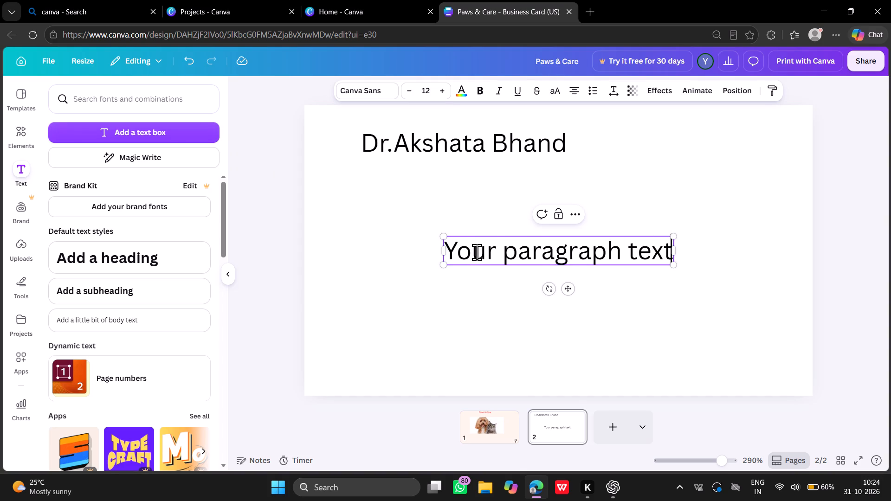
key(BackSpace)
key(BackSpace)
key(BackSpace)
key(BackSpace)
key(BackSpace)
key(BackSpace)
key(BackSpace)
key(BackSpace)
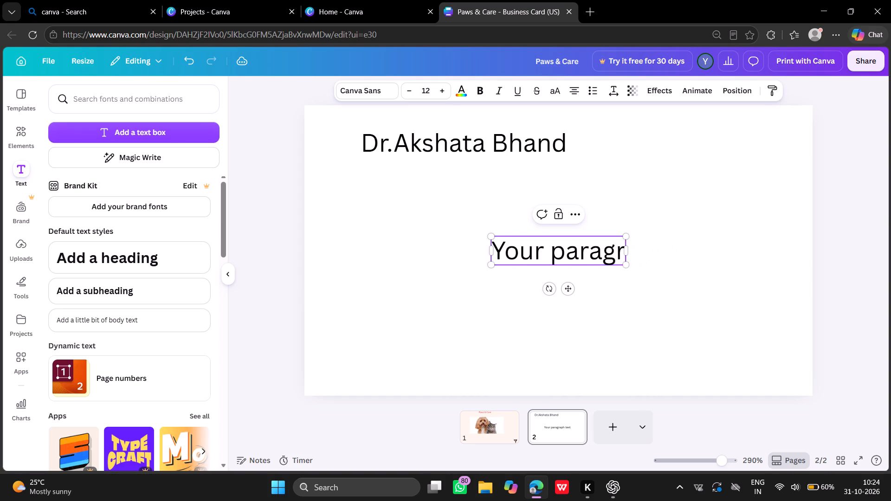
key(BackSpace)
key(BackSpace)
key(BackSpace)
key(BackSpace)
key(BackSpace)
key(BackSpace)
key(BackSpace)
key(BackSpace)
key(BackSpace)
key(BackSpace)
key(BackSpace)
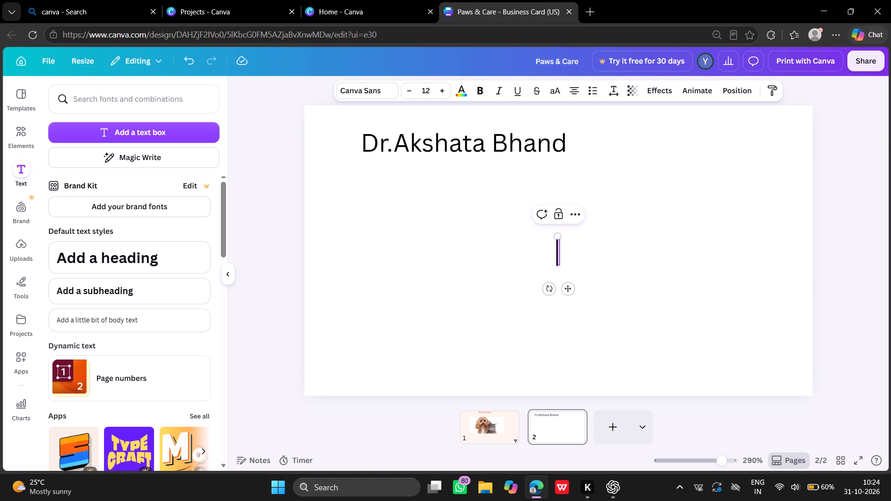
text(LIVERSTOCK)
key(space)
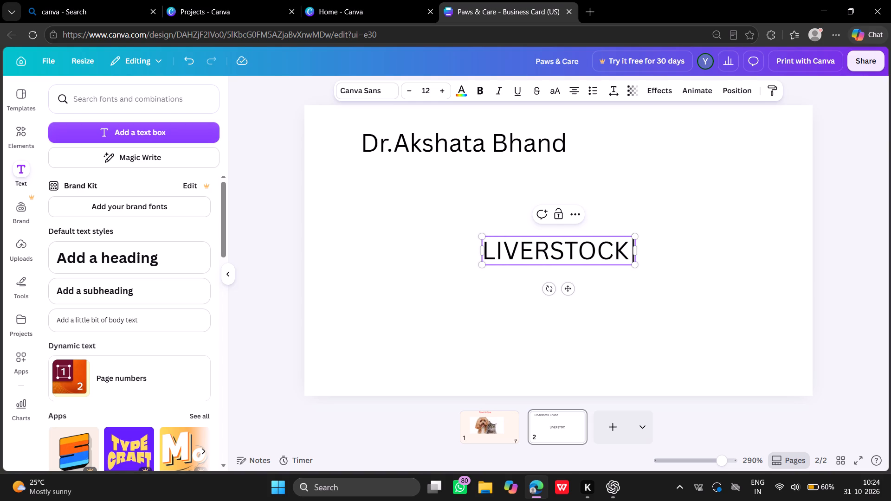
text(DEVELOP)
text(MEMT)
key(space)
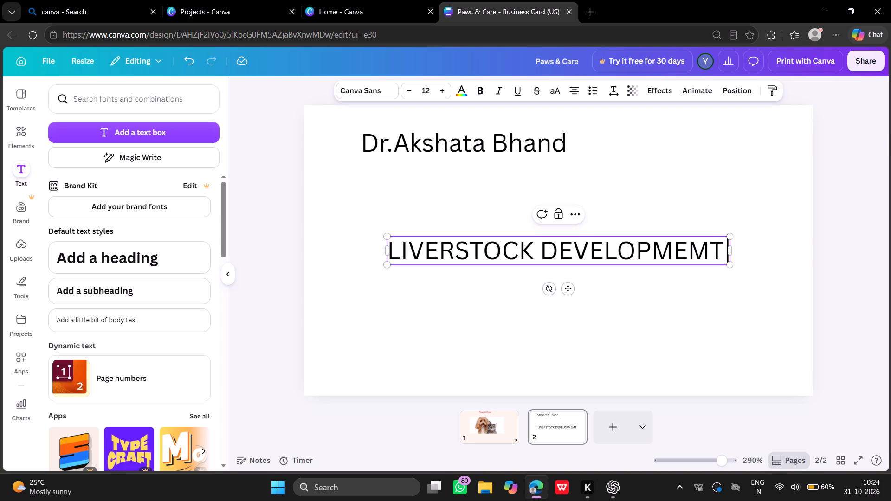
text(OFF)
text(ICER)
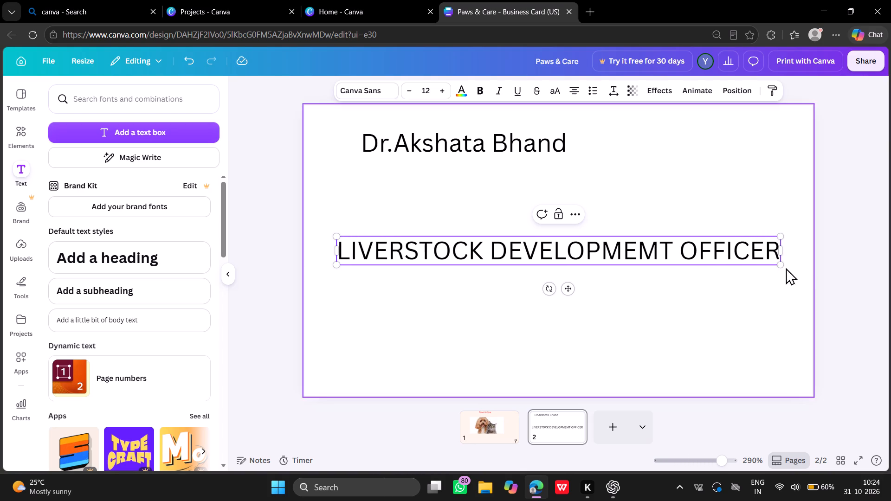
Shrink the officer title text box on page 2 to a font size of about 4.8.
click(766, 271)
drag(703, 230, 701, 267)
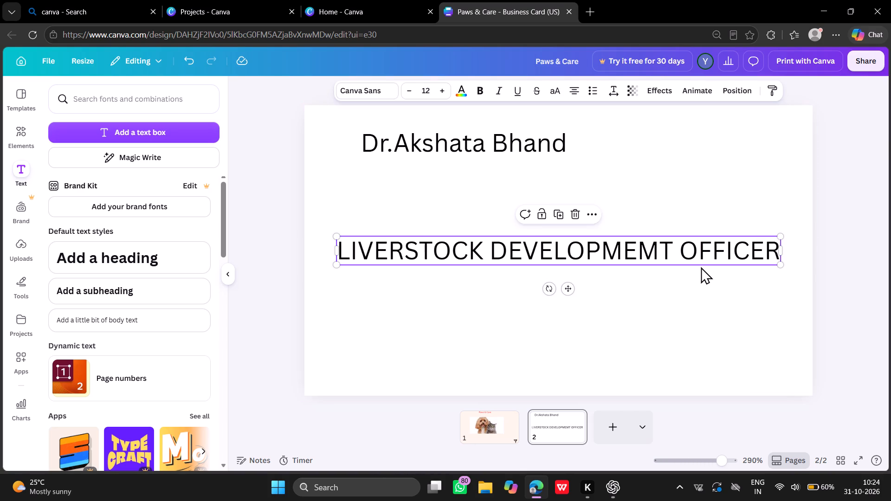
click(701, 267)
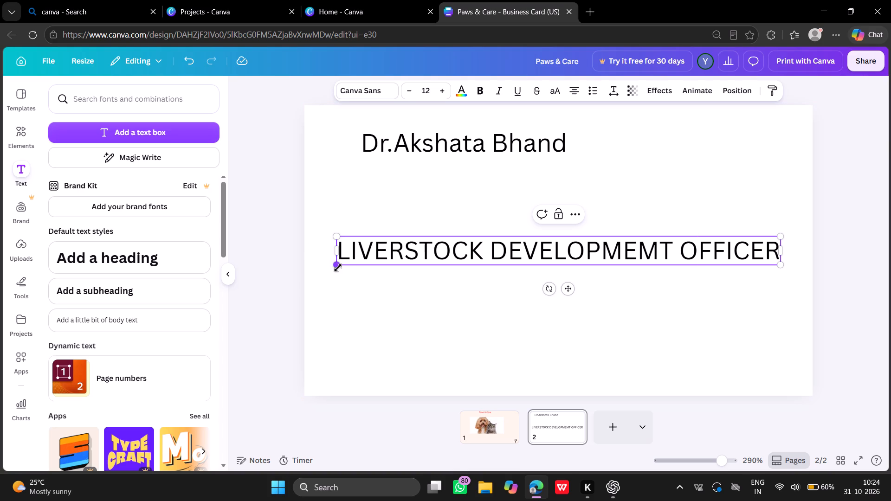
drag(338, 268, 598, 240)
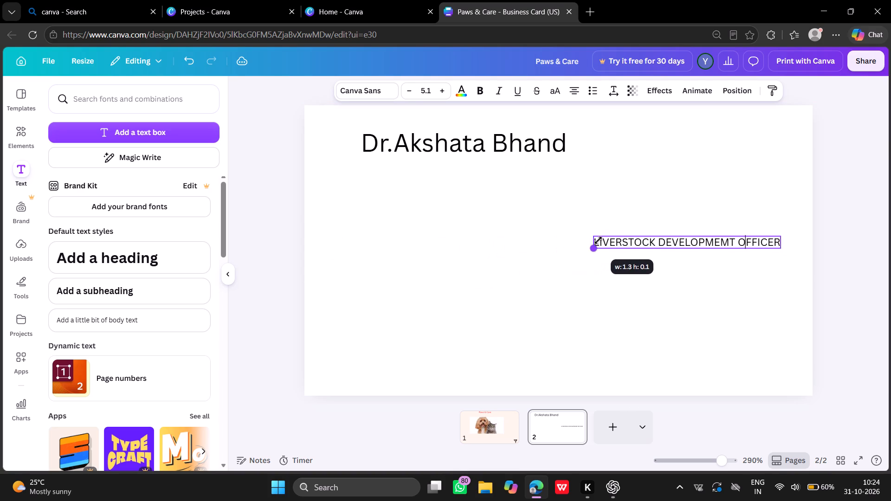
drag(598, 240, 603, 240)
Move the officer title below the doctor's name, close to the left edge of page 2.
drag(697, 246, 687, 247)
click(662, 293)
drag(699, 241, 669, 238)
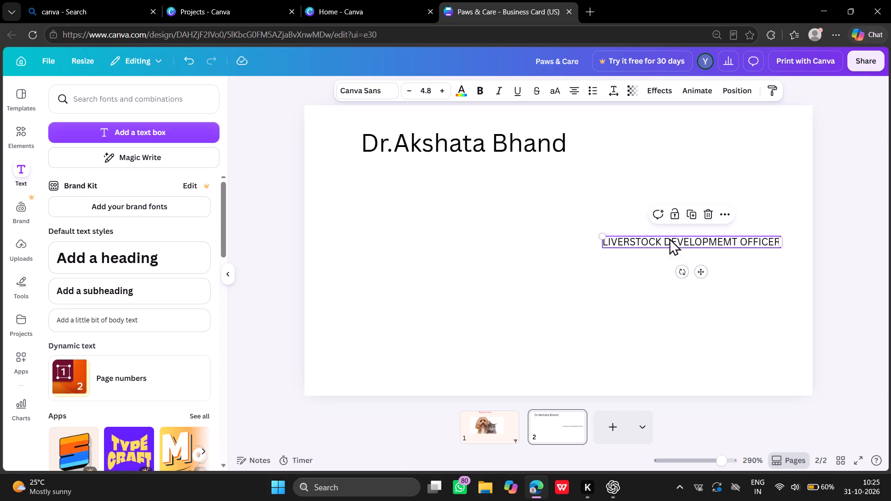
drag(669, 238, 404, 210)
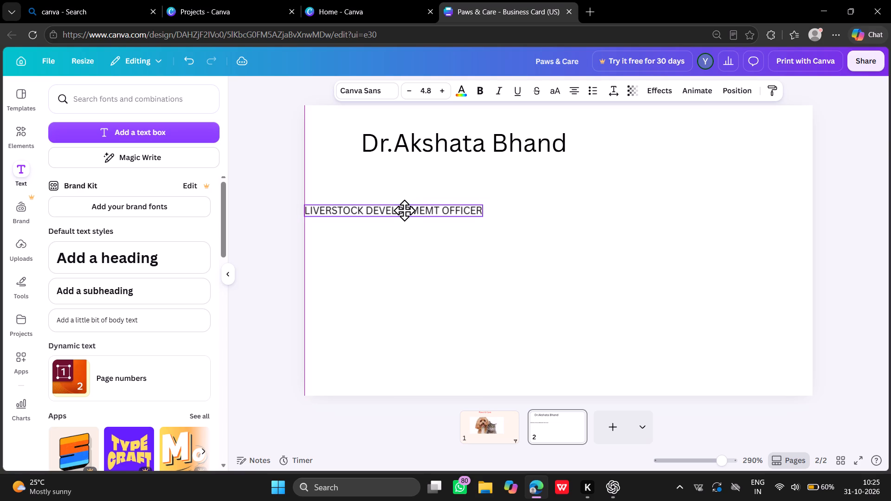
drag(404, 210, 405, 210)
click(424, 290)
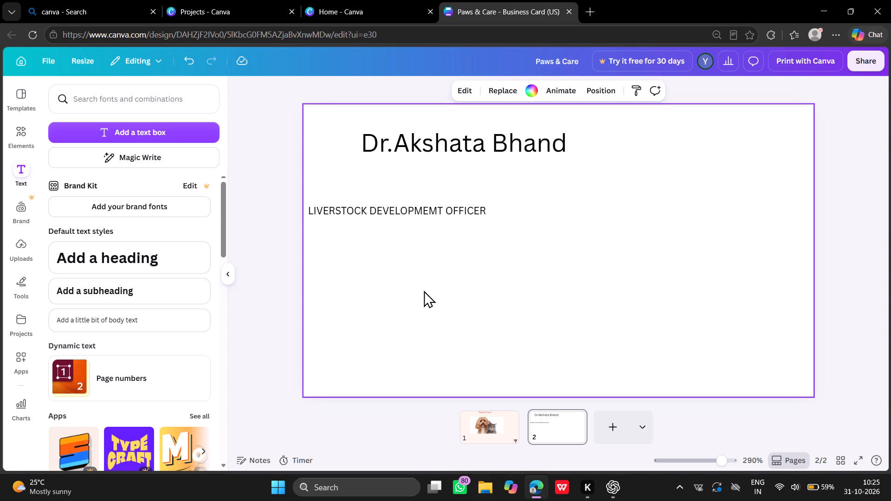
click(482, 213)
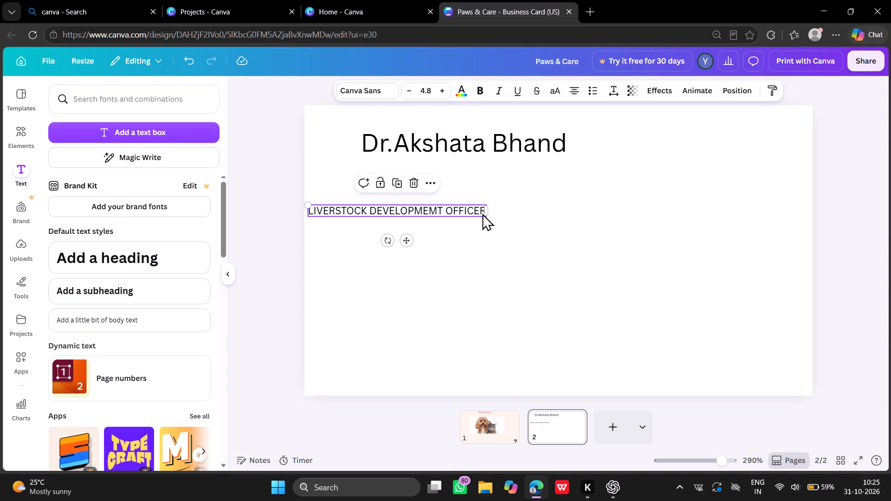
click(501, 222)
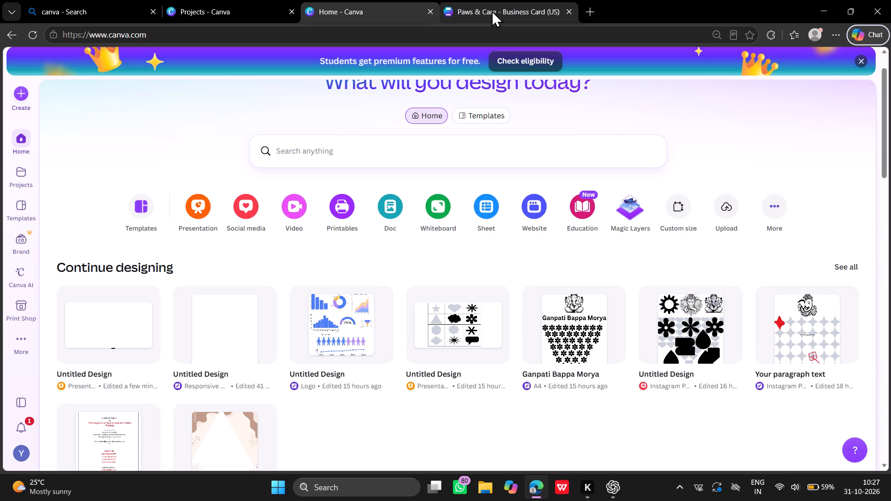
click(431, 9)
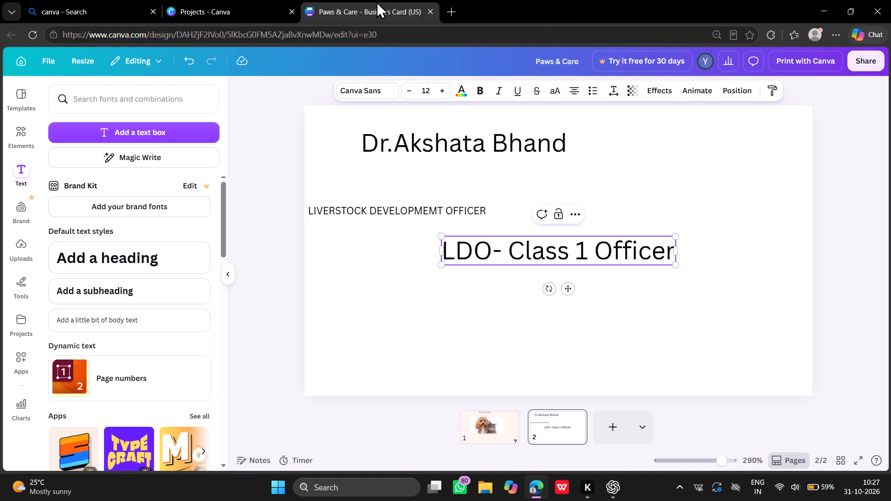
click(373, 2)
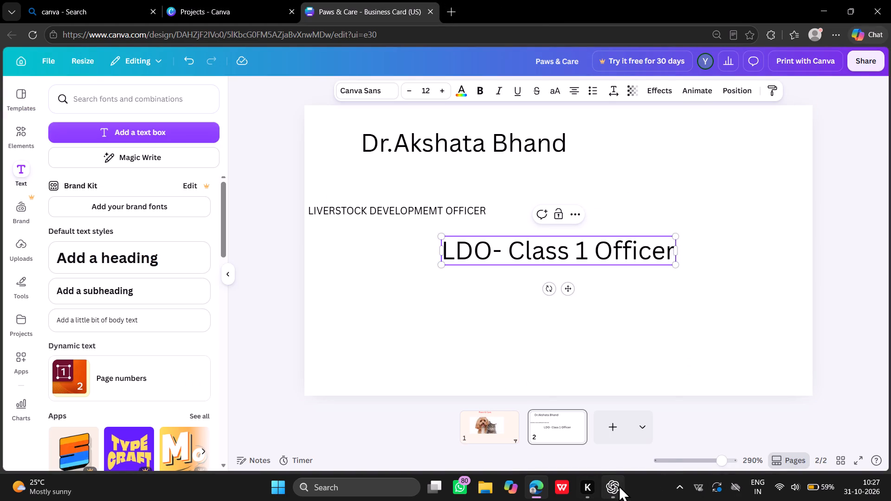
Check the "LDO- Class 1 Officer" line against the front-side arrangement in ChatGPT and return to the card.
click(619, 485)
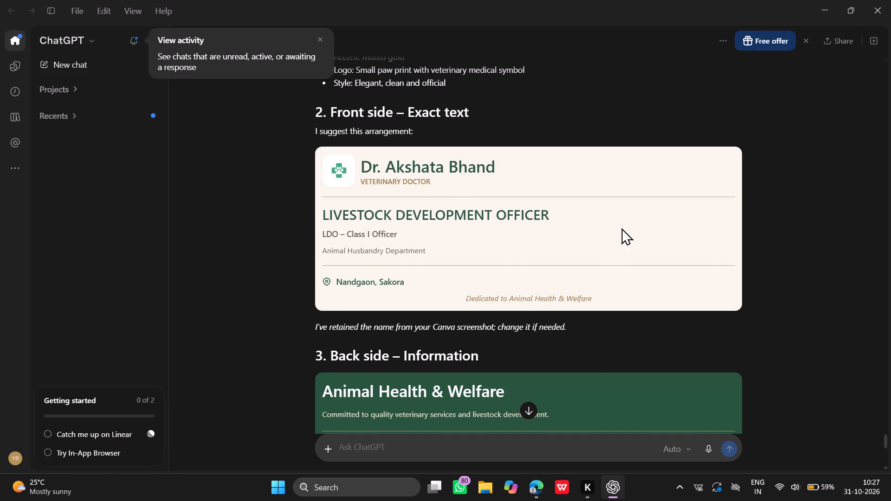
key(alt+Tab)
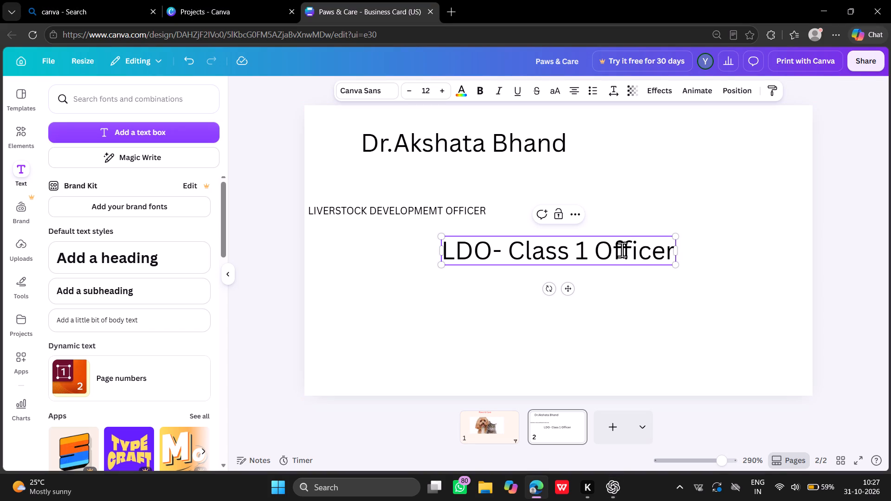
click(629, 303)
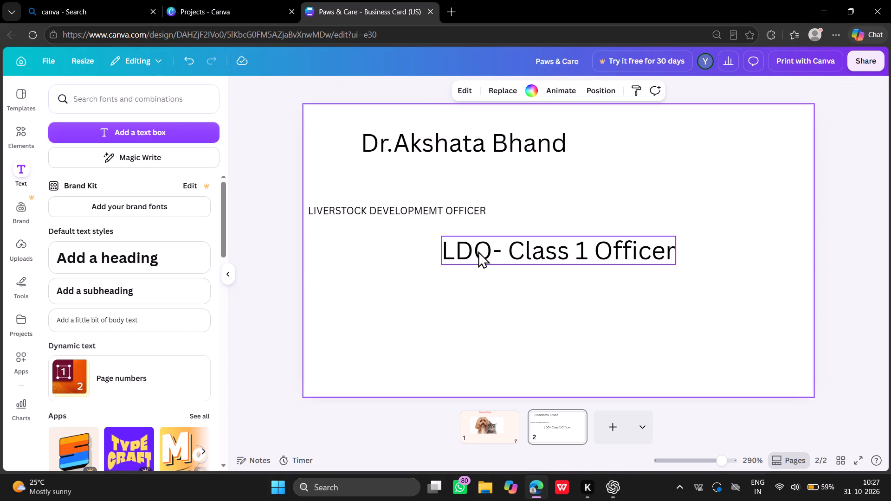
Shrink the "LDO- Class 1 Officer" text to about size 3.7 and place it directly beneath the officer title on page 2.
click(478, 251)
drag(439, 268, 581, 265)
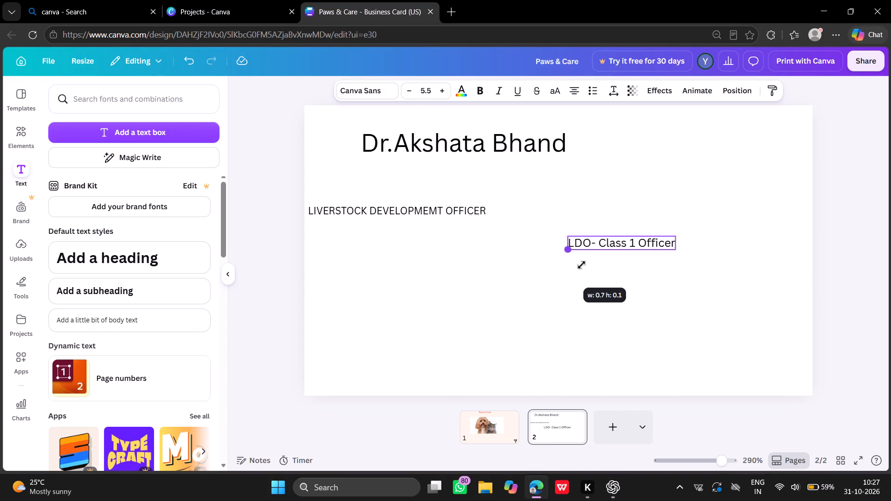
drag(581, 265, 601, 259)
click(677, 271)
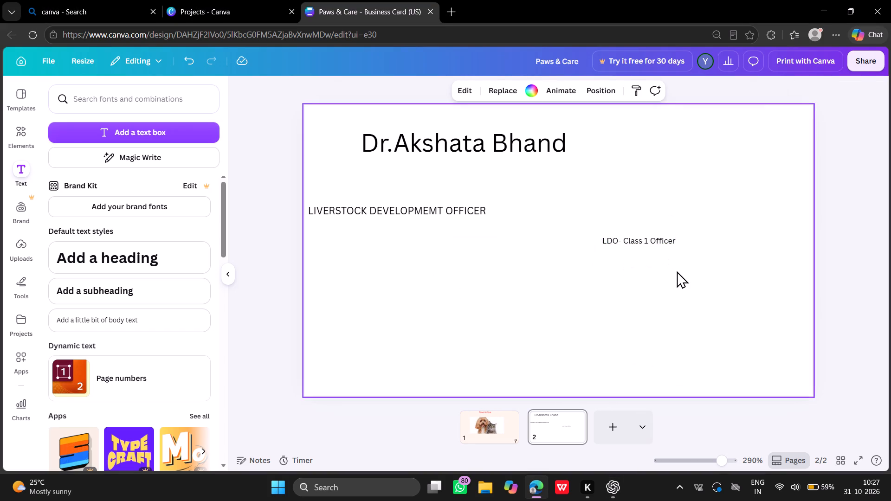
drag(646, 244, 346, 237)
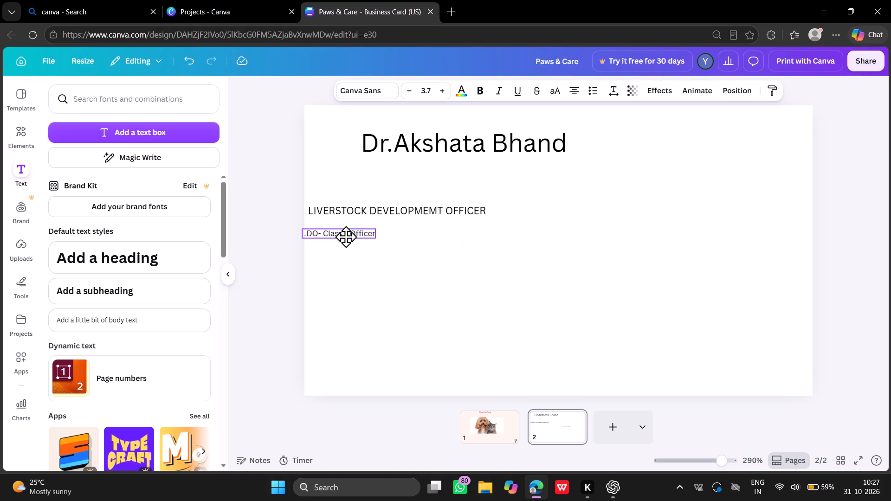
drag(346, 237, 366, 228)
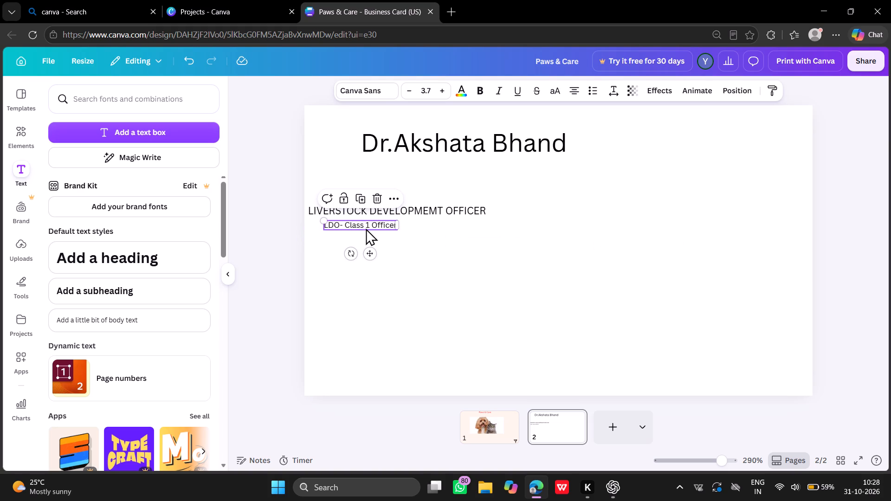
click(499, 240)
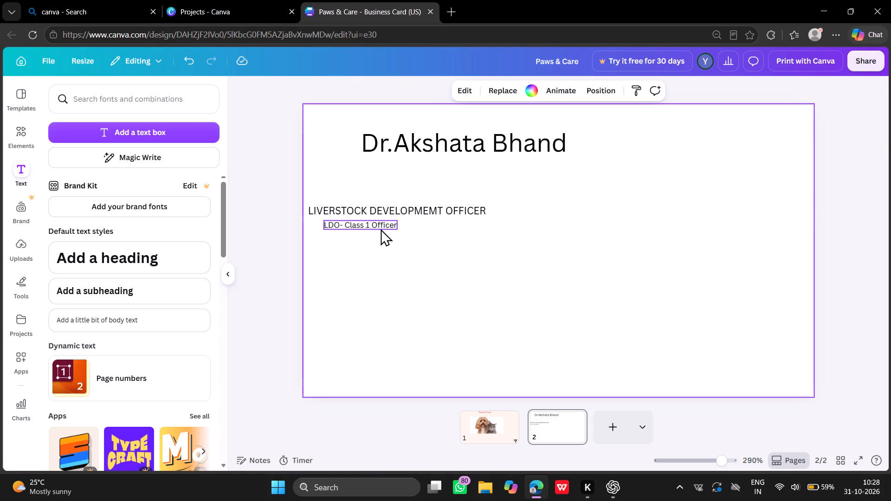
Enlarge the "LDO- Class 1 Officer" line to about size 4.3 and nudge it slightly away from the officer title.
click(379, 228)
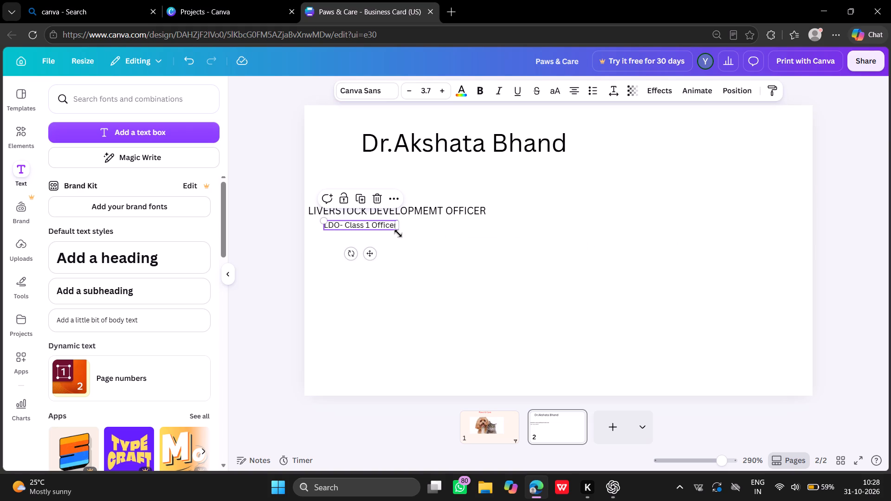
drag(323, 220, 313, 221)
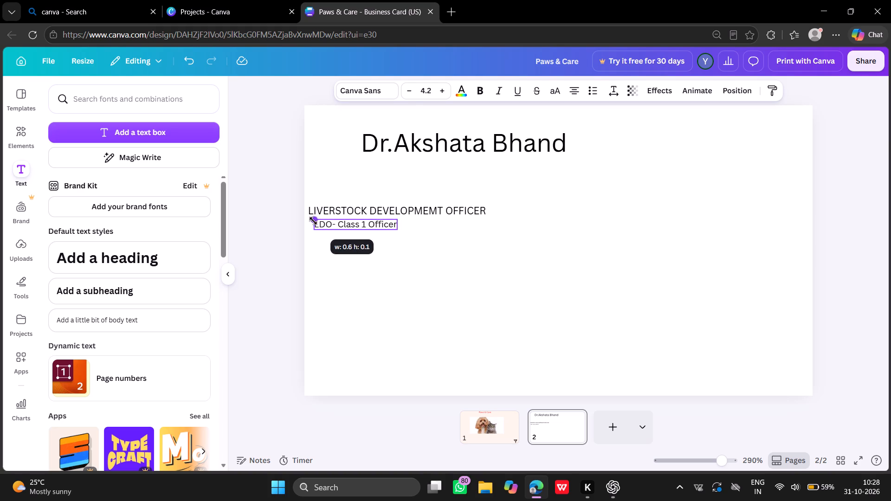
drag(313, 221, 312, 222)
click(406, 276)
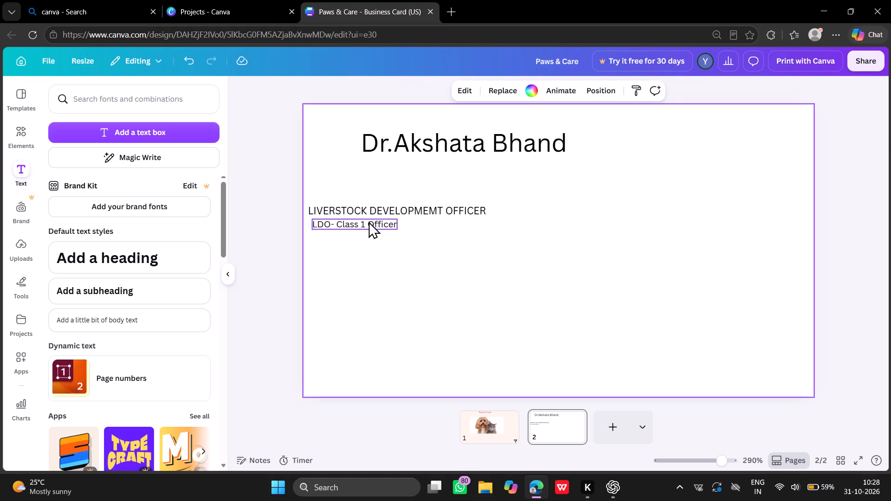
drag(368, 221, 376, 224)
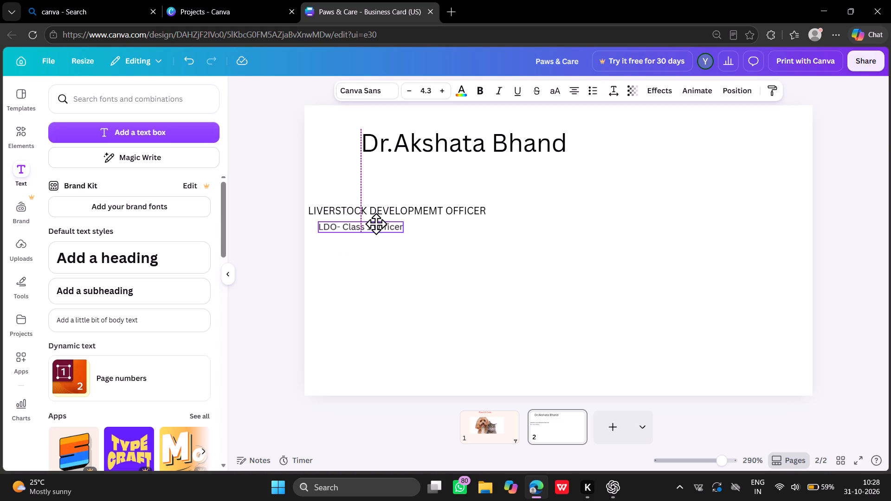
drag(376, 224, 376, 224)
click(418, 250)
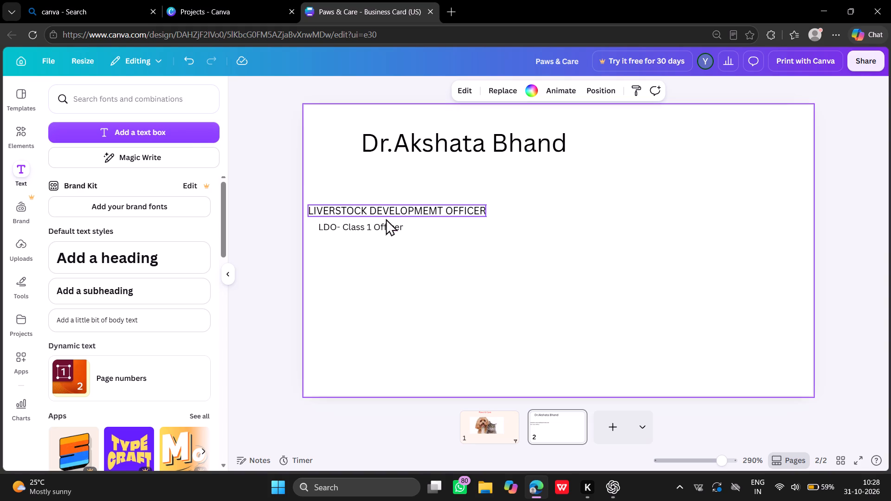
Add a new text box to page 2 and clear its placeholder text.
click(191, 137)
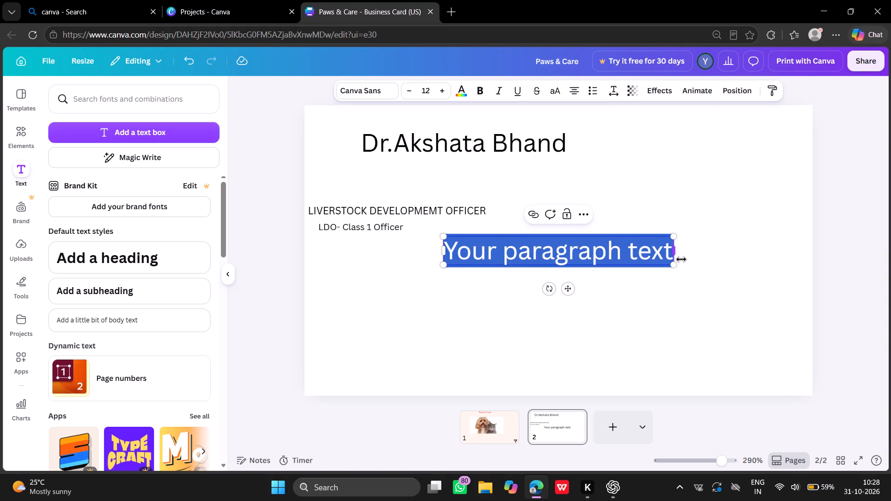
click(667, 259)
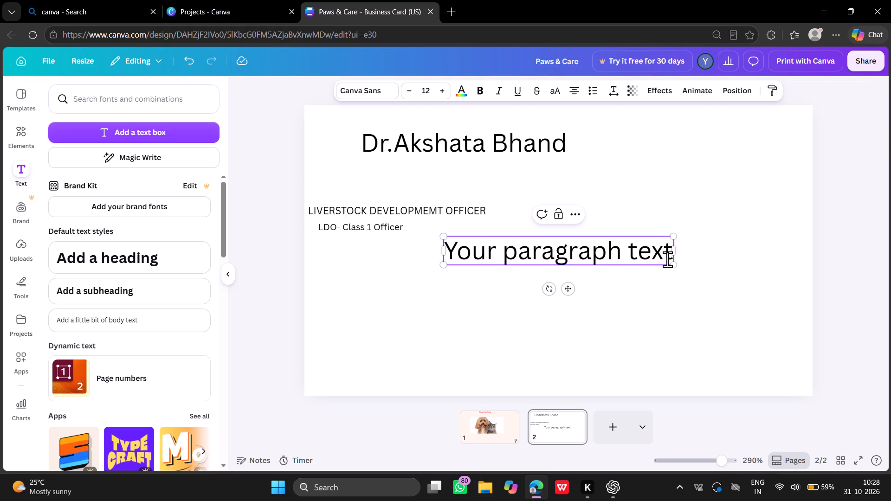
key(Right)
key(BackSpace)
key(BackSpace)
key(BackSpace)
key(BackSpace)
key(BackSpace)
key(BackSpace)
key(BackSpace)
key(BackSpace)
key(BackSpace)
key(BackSpace)
key(BackSpace)
key(BackSpace)
key(BackSpace)
key(BackSpace)
key(BackSpace)
key(BackSpace)
key(BackSpace)
key(BackSpace)
key(BackSpace)
key(BackSpace)
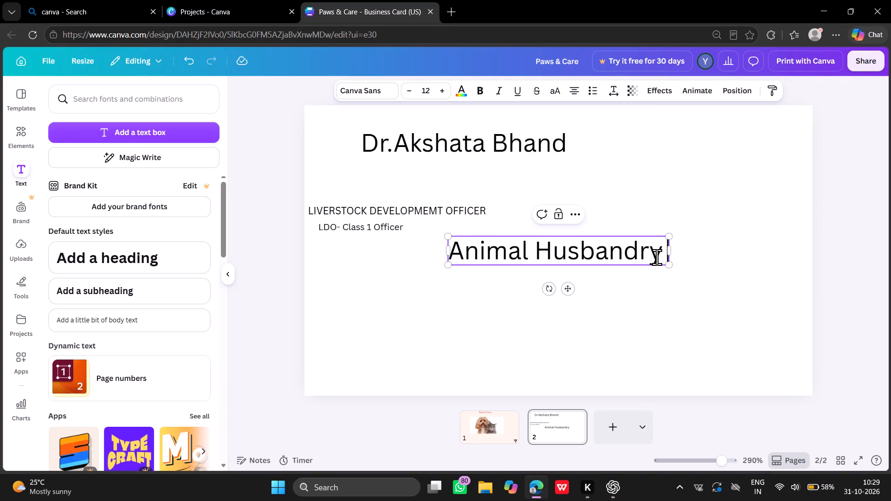
Add the word "Department" after "Animal Husbandry" in the text box on page 2.
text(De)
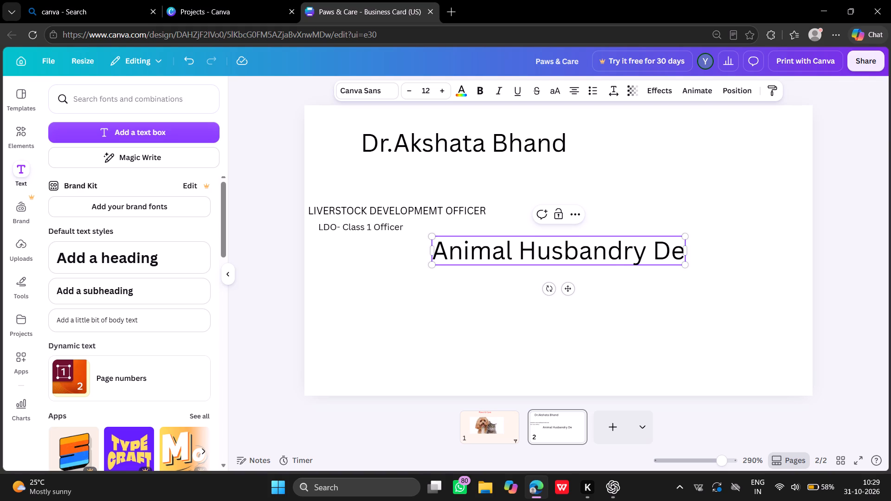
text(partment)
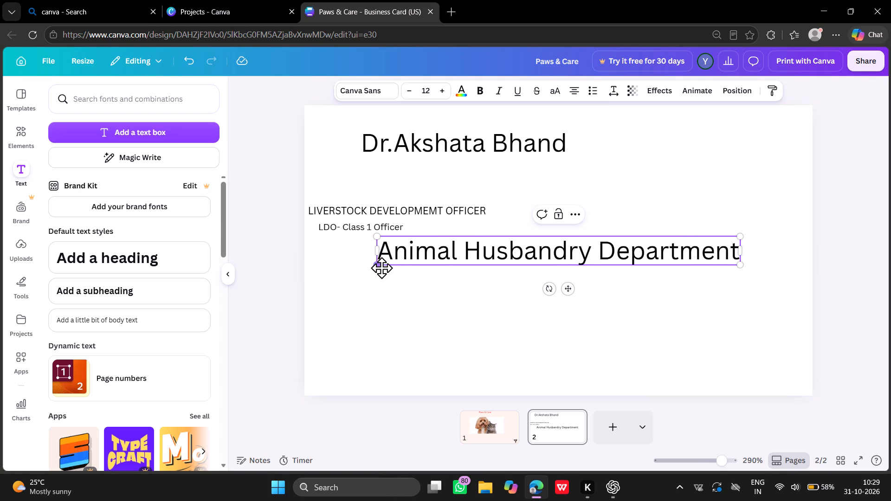
Shrink the "Animal Husbandry Department" text to about size 4.3 and place it beneath the LDO line.
drag(374, 269, 575, 278)
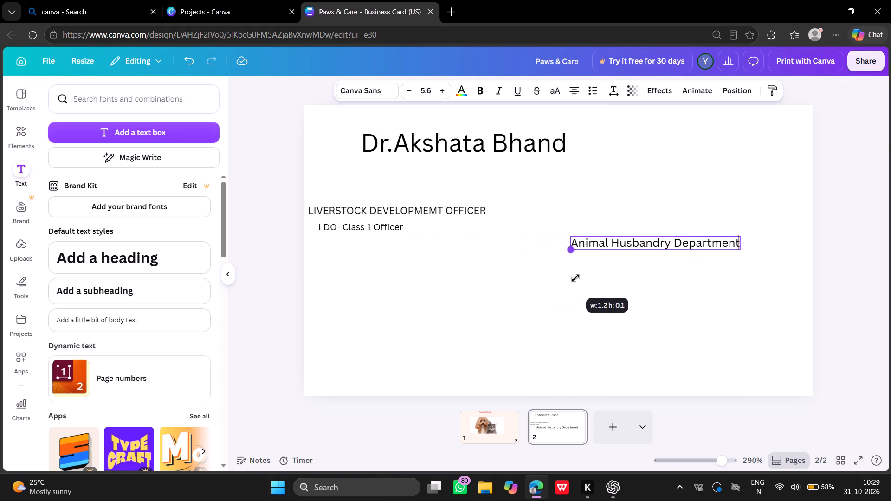
drag(575, 278, 610, 279)
click(720, 271)
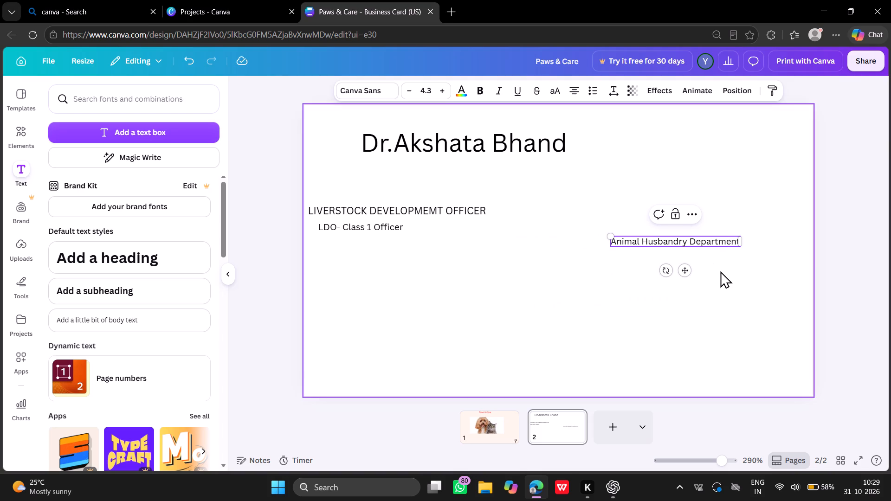
drag(700, 237, 402, 238)
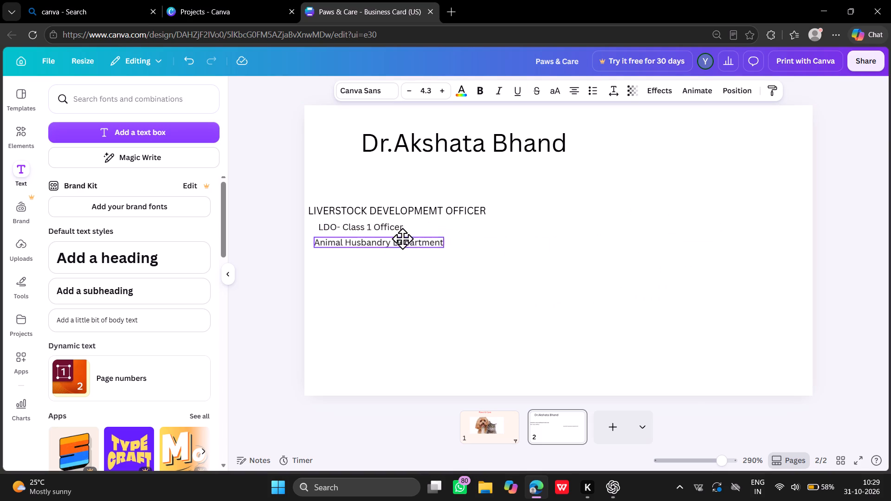
drag(402, 238, 397, 234)
click(502, 260)
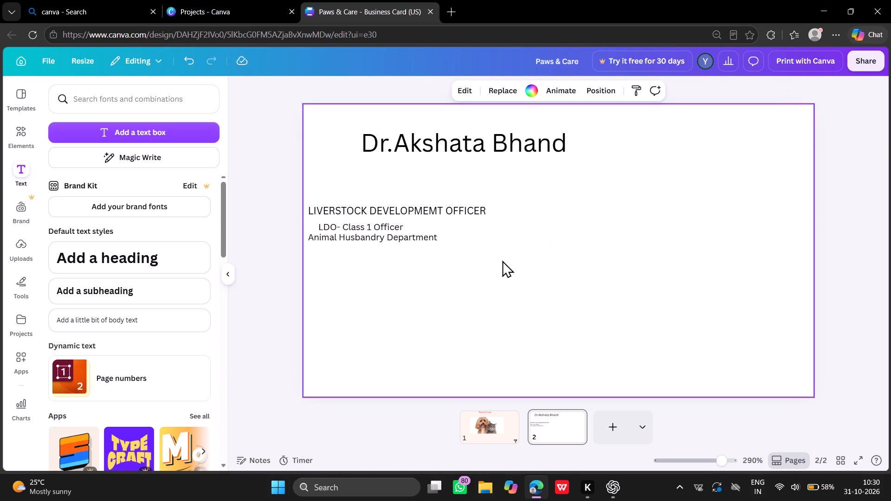
Move the "LDO- Class 1 Officer" line slightly up to space it evenly between the job title and department lines.
click(382, 227)
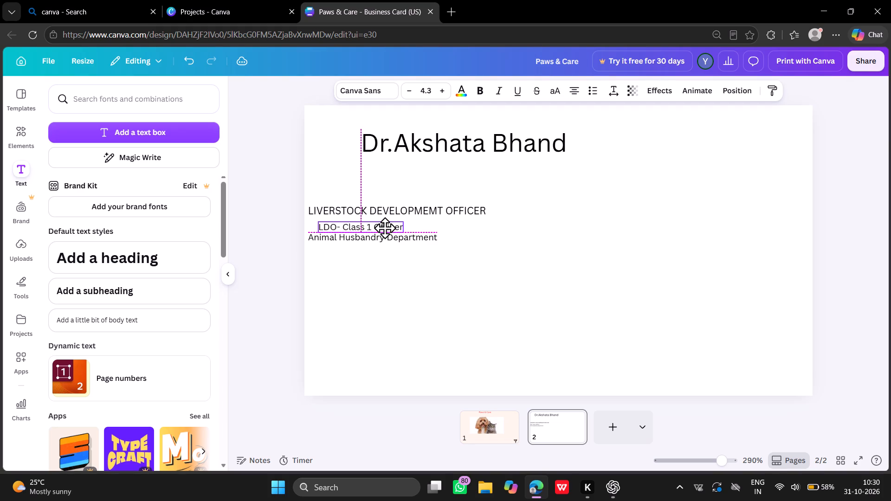
click(466, 269)
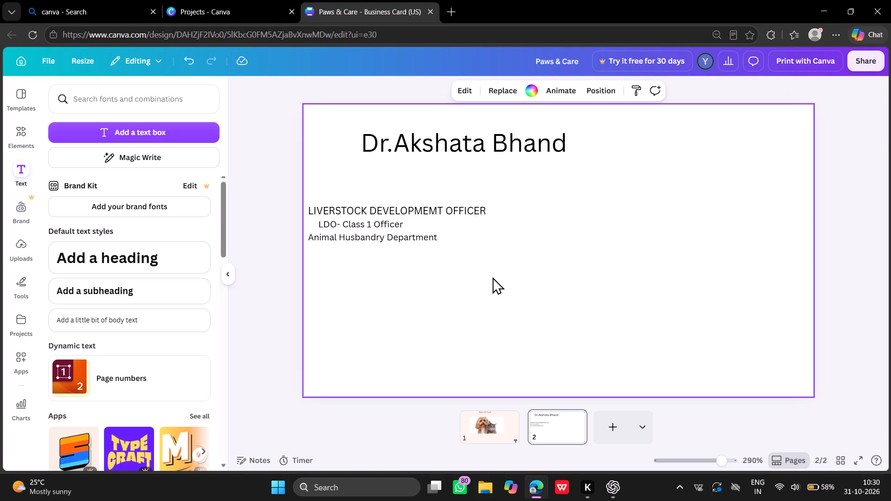
Check the front-side arrangement in ChatGPT and set page 2's background to the light cream colour of the Twin Coffee Cups palette.
key(alt+Tab)
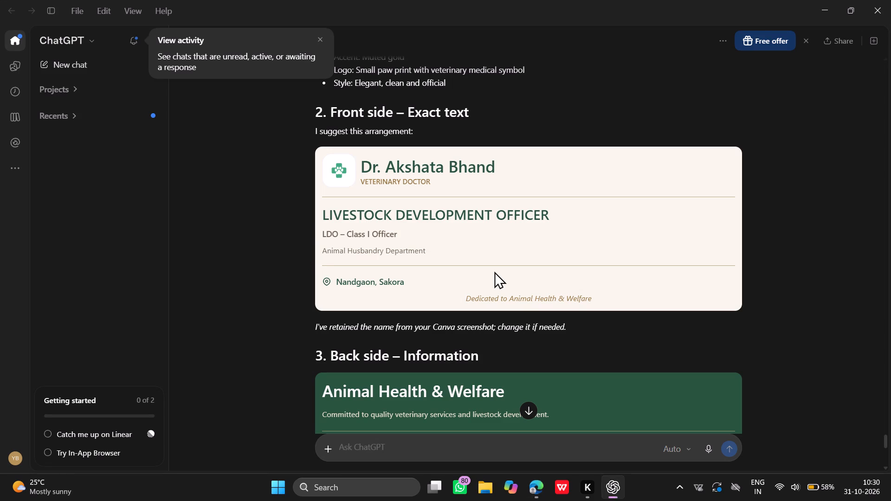
key(alt+Tab)
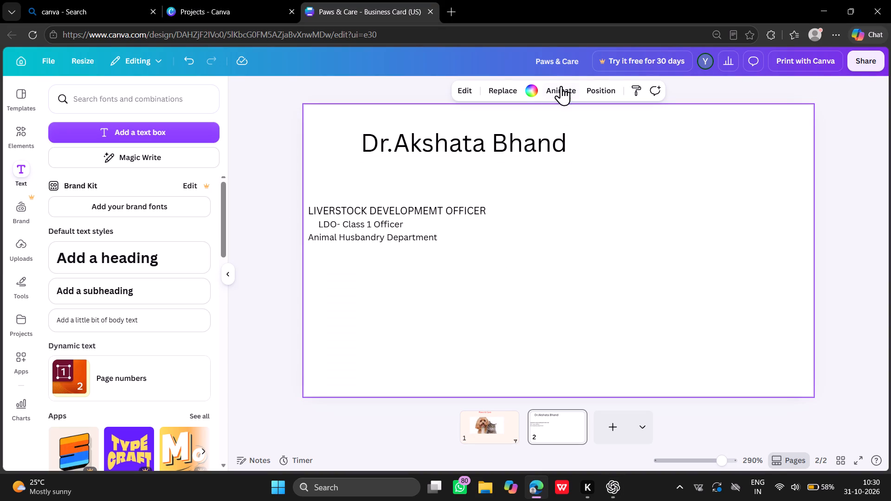
click(545, 135)
click(584, 163)
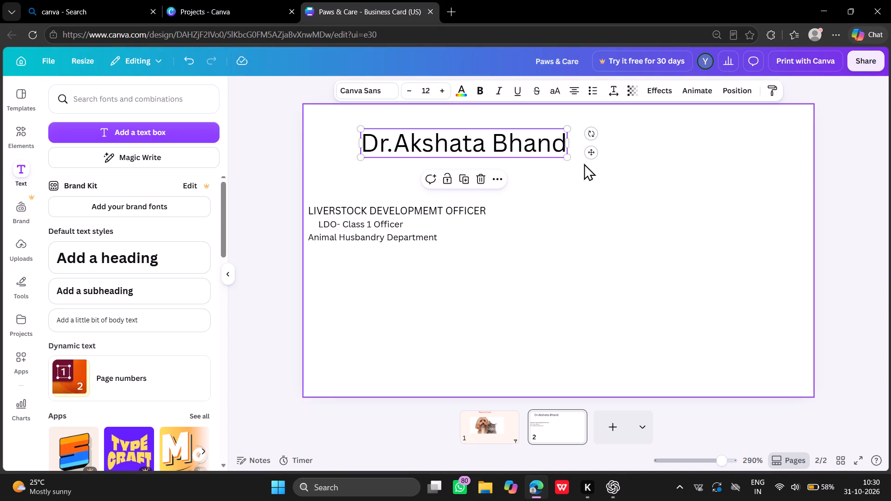
click(584, 163)
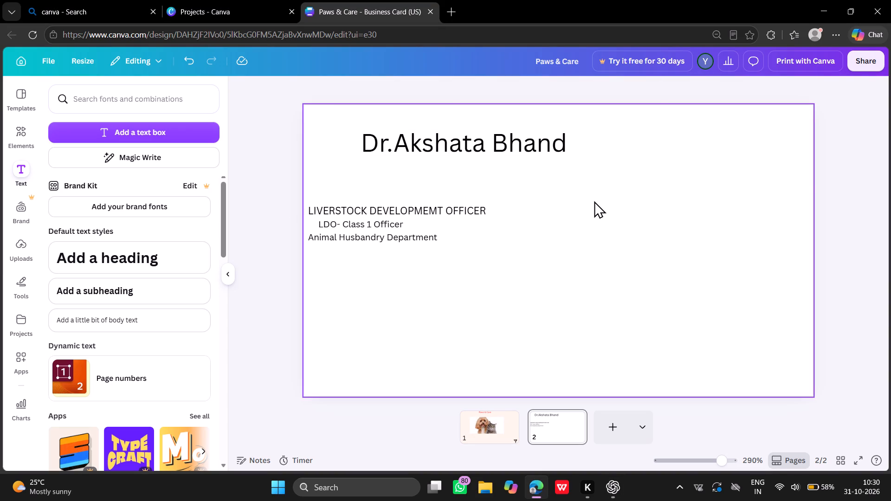
click(594, 201)
click(531, 92)
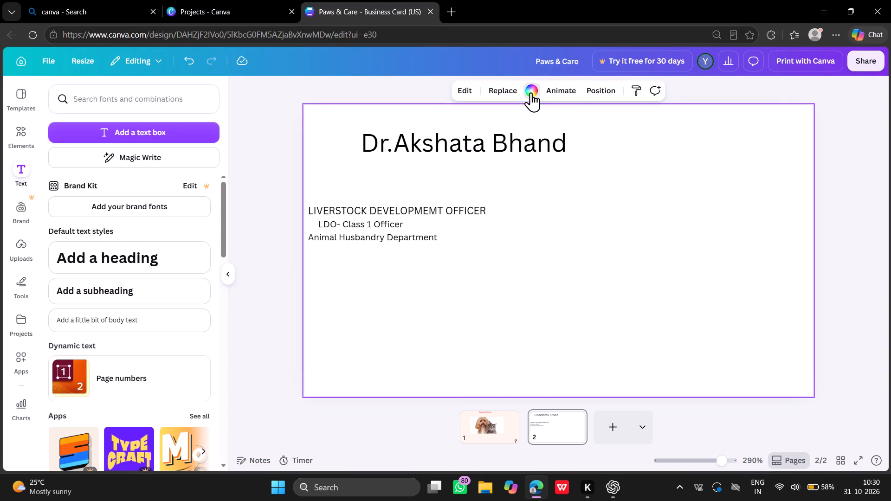
scroll(110, 282, down, 1)
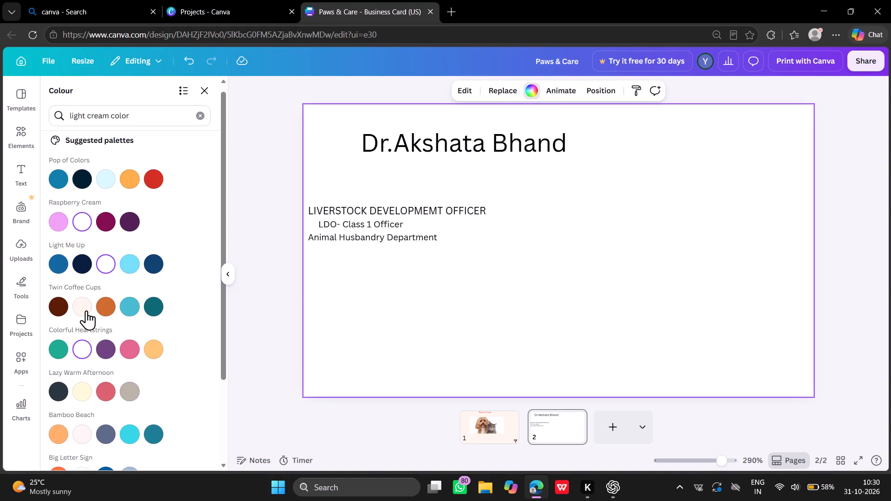
click(81, 313)
click(405, 375)
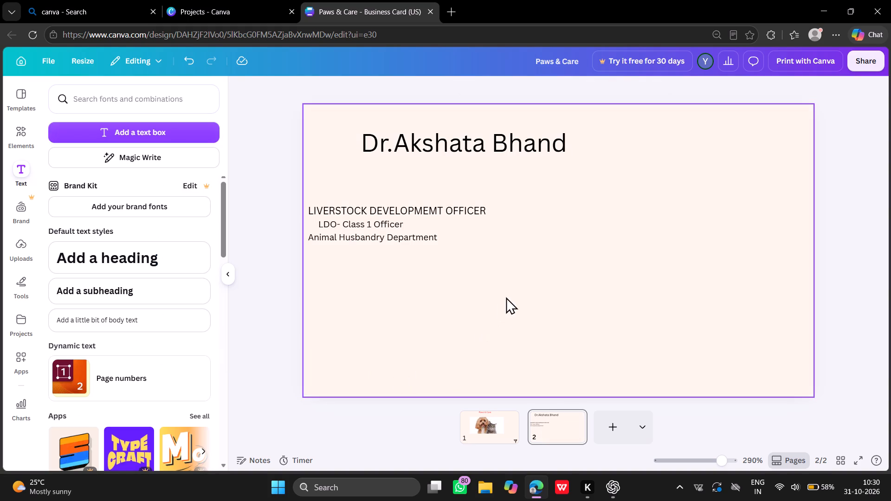
click(509, 249)
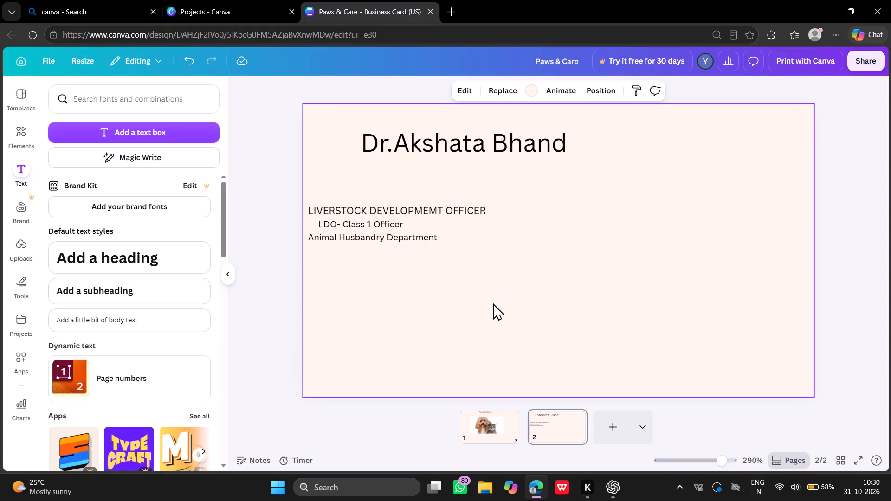
Search for "location icon" and add the black outlined map pin graphic to page 2 below the department line.
click(15, 90)
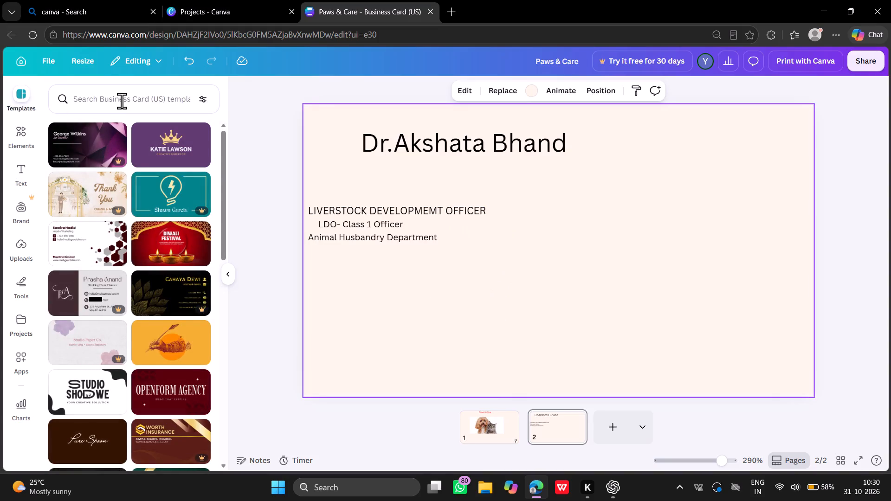
click(122, 101)
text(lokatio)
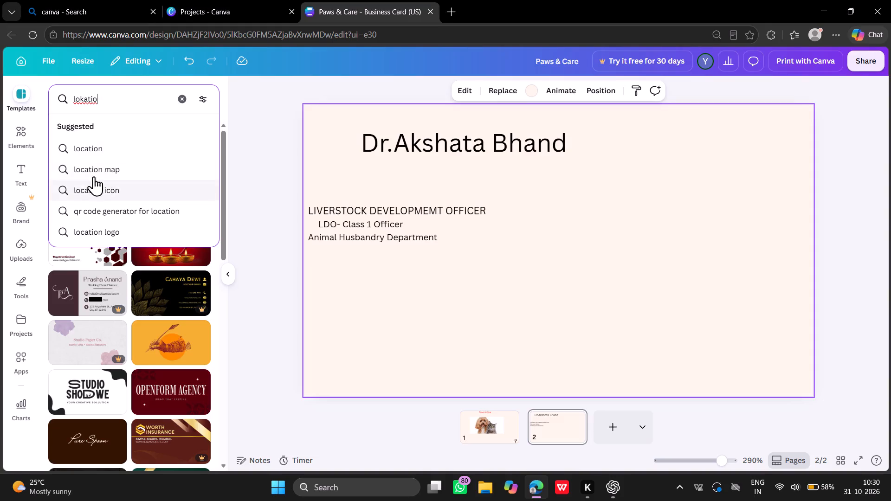
click(107, 185)
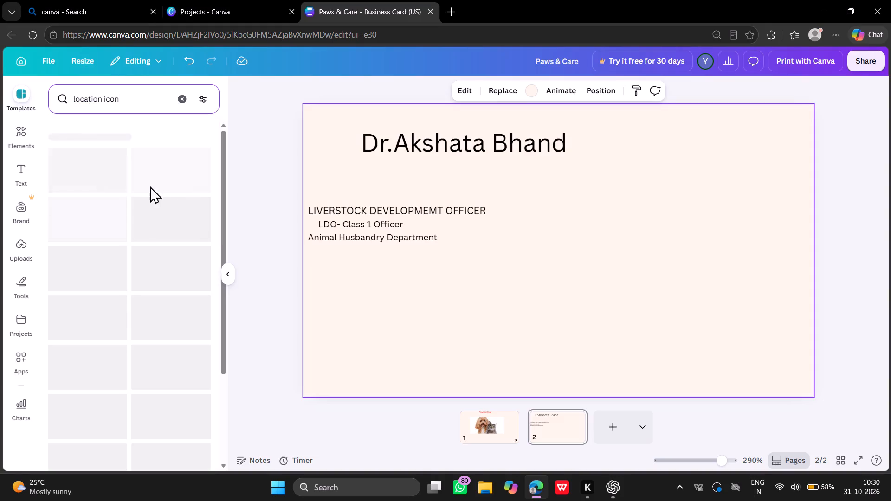
scroll(146, 235, up, 1)
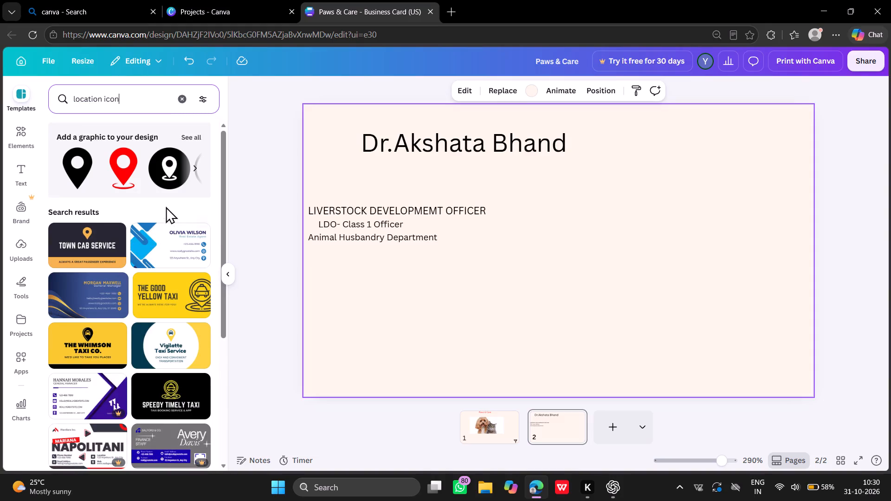
scroll(174, 179, left, 4)
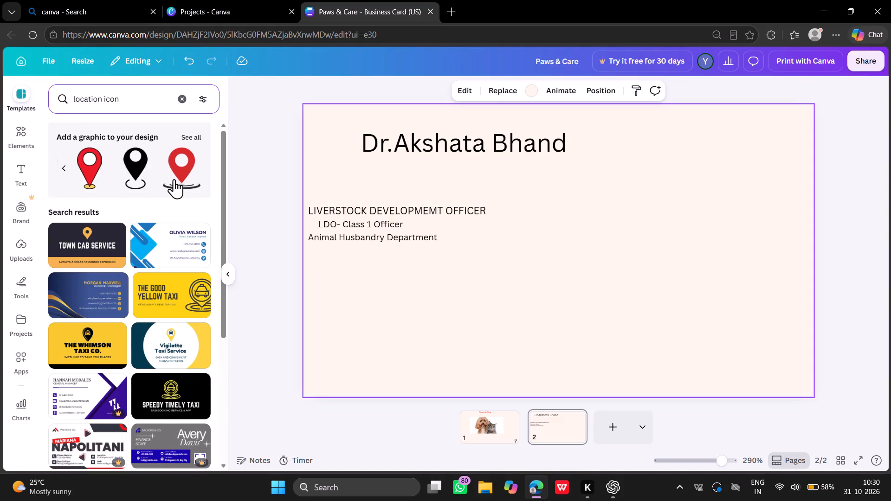
drag(171, 176, 341, 326)
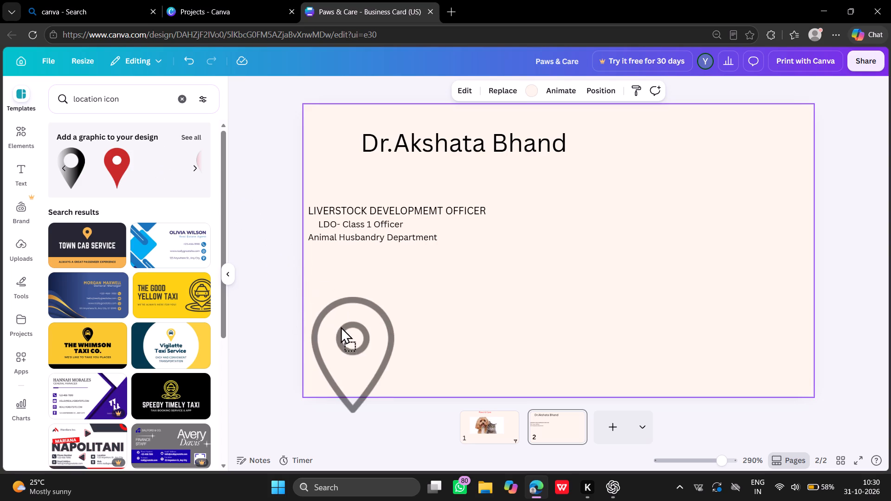
drag(341, 326, 336, 298)
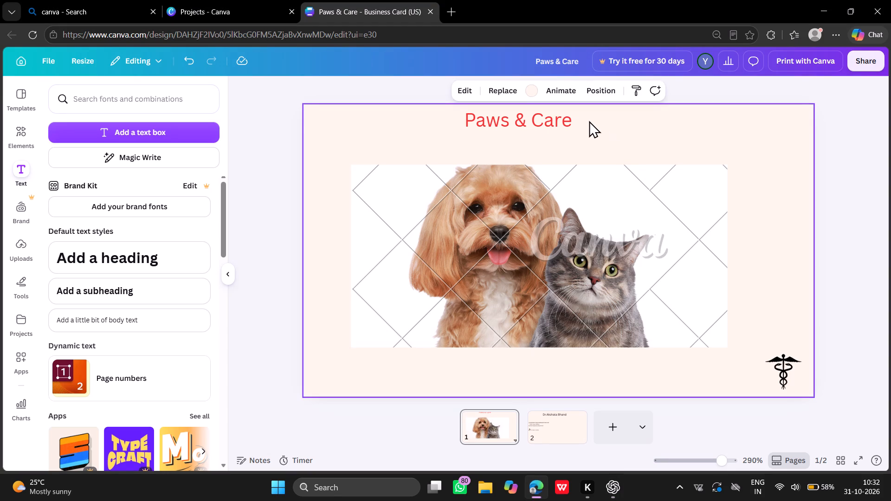
click(582, 119)
click(545, 116)
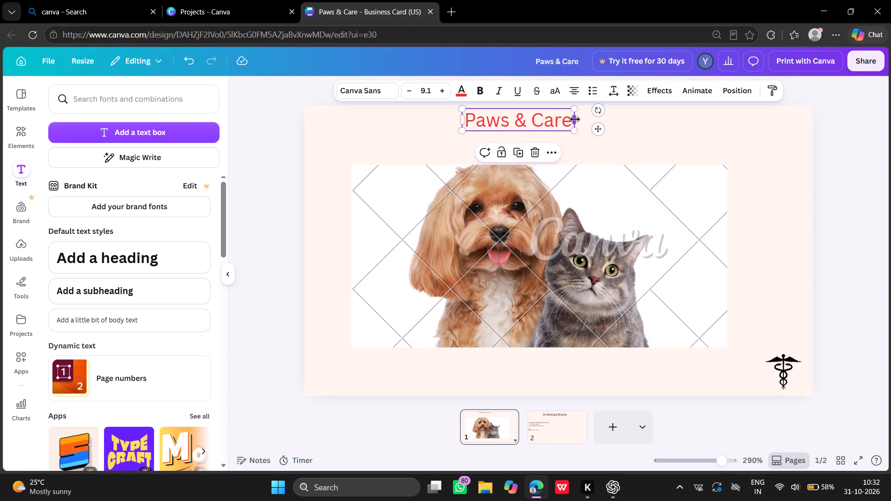
drag(575, 119, 612, 114)
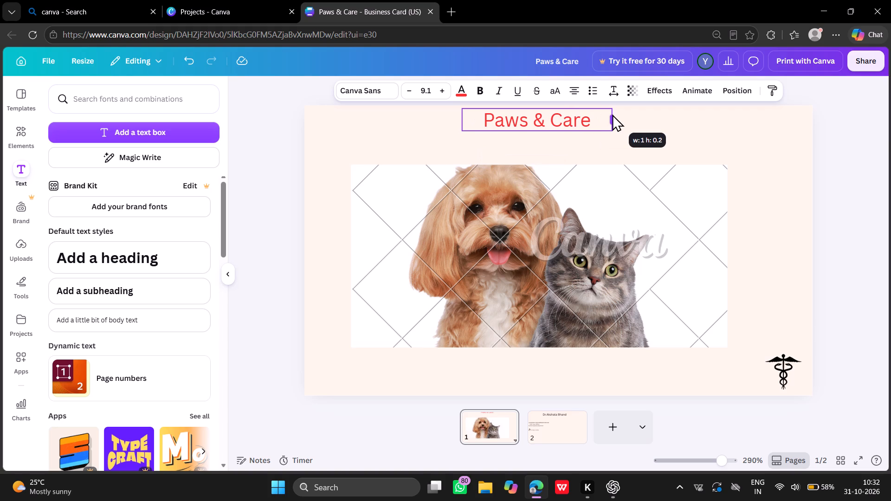
drag(612, 114, 618, 115)
click(671, 122)
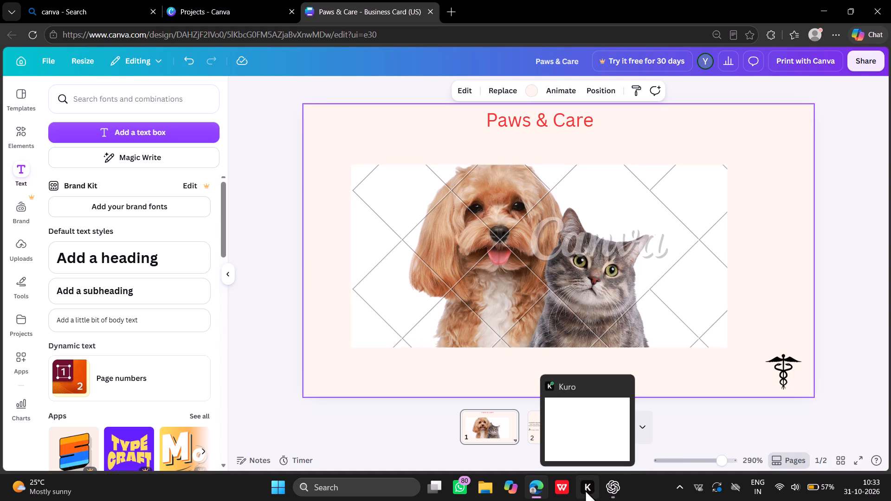
Select the "Paws & Care" title text box above the pet photo on page 1.
click(701, 425)
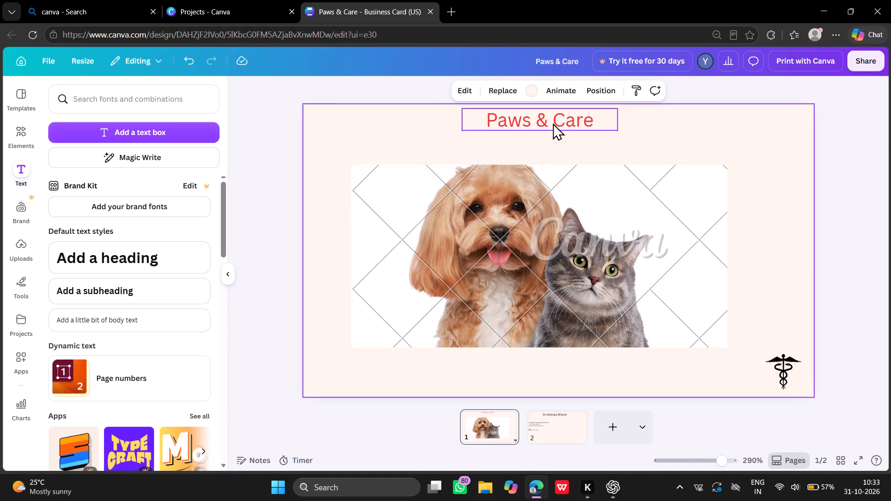
click(553, 123)
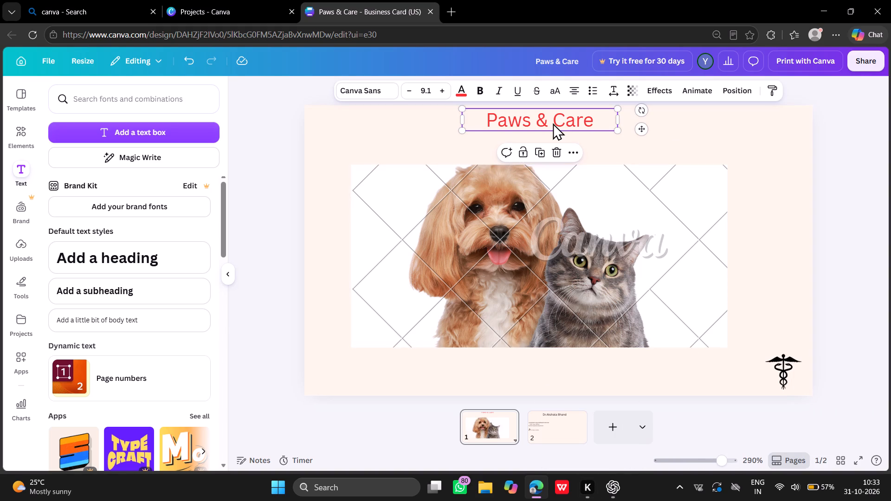
Add a new text box on page 1 reading "Vet Clinic".
click(158, 134)
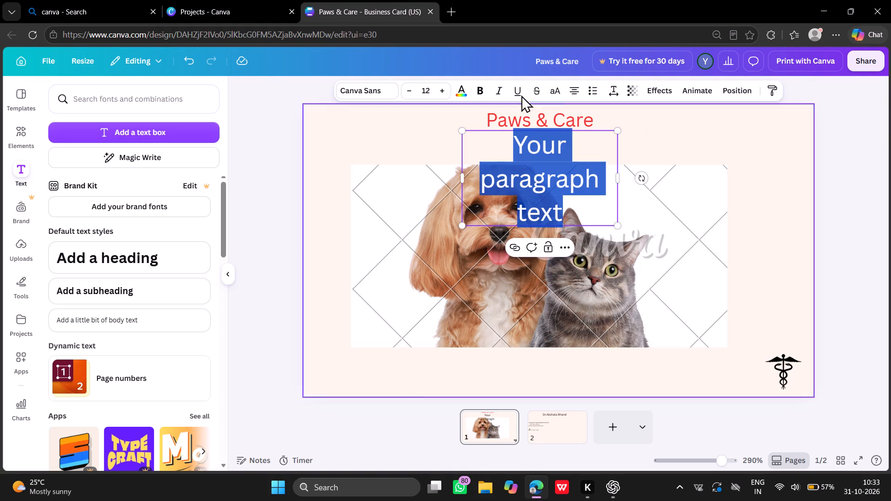
key(BackSpace)
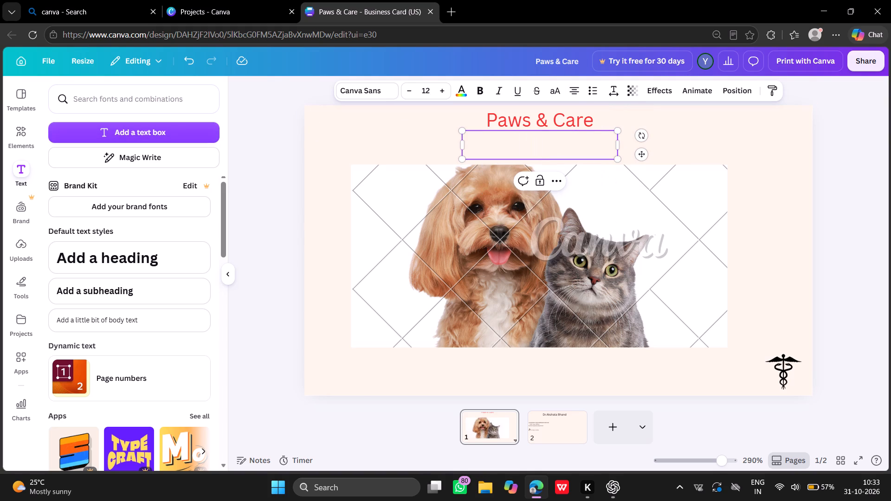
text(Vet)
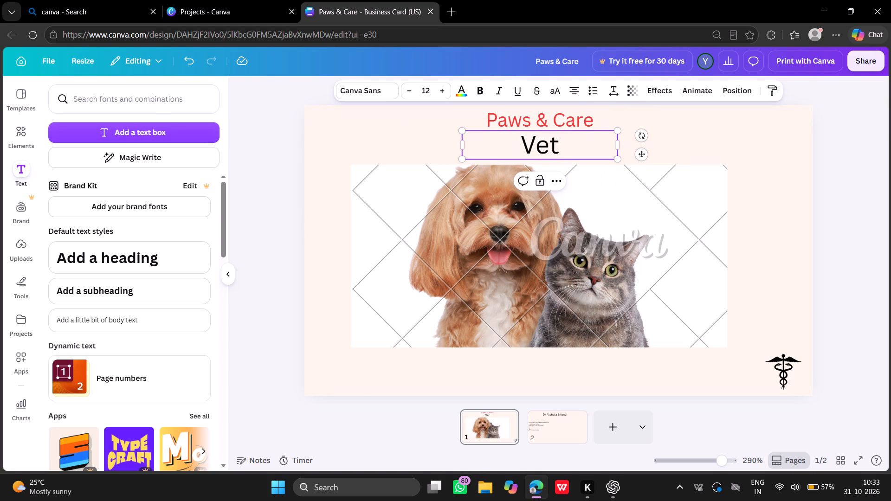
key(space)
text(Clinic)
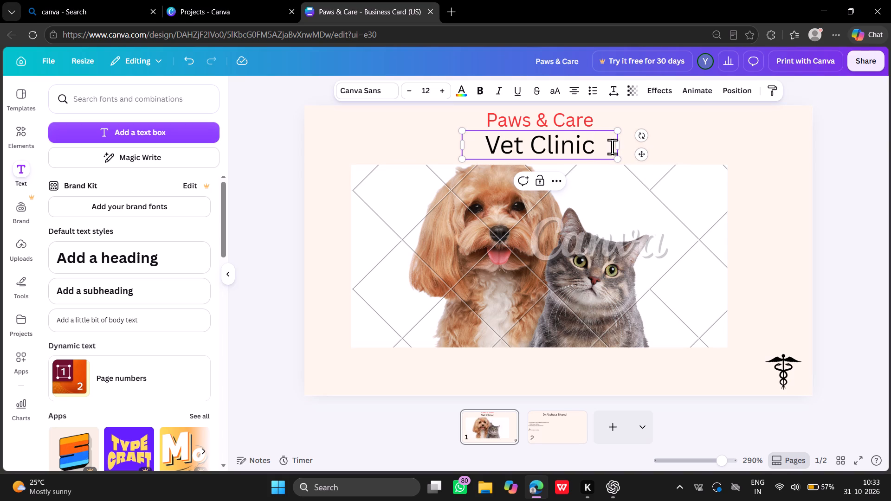
Shrink the "Vet Clinic" text to about size 6.6 and centre it directly beneath the "Paws & Care" title.
drag(462, 160, 473, 158)
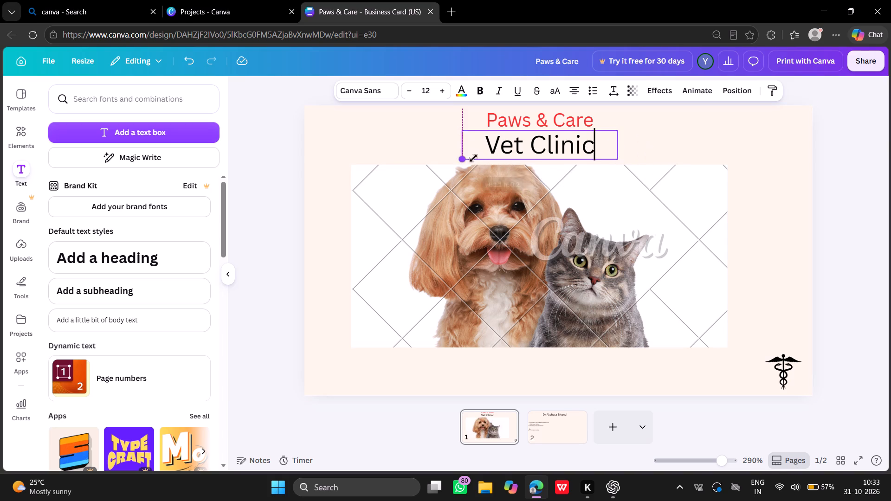
drag(473, 158, 535, 160)
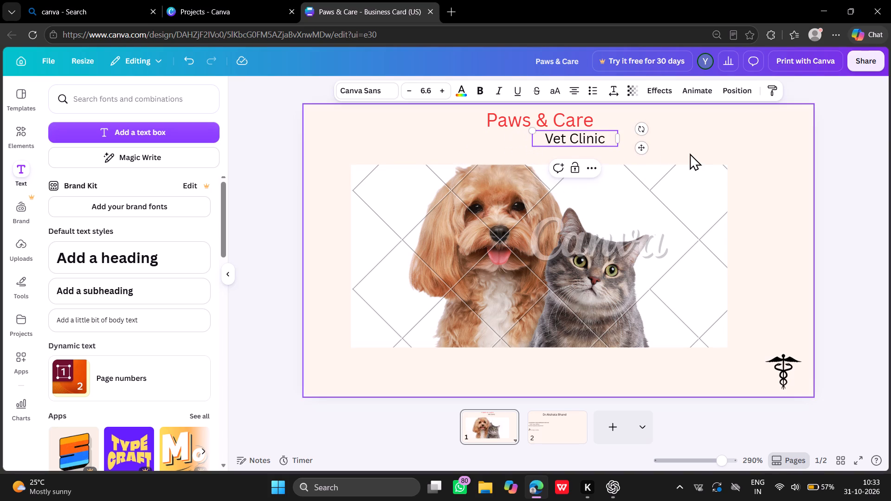
click(690, 153)
drag(591, 136, 559, 139)
click(656, 139)
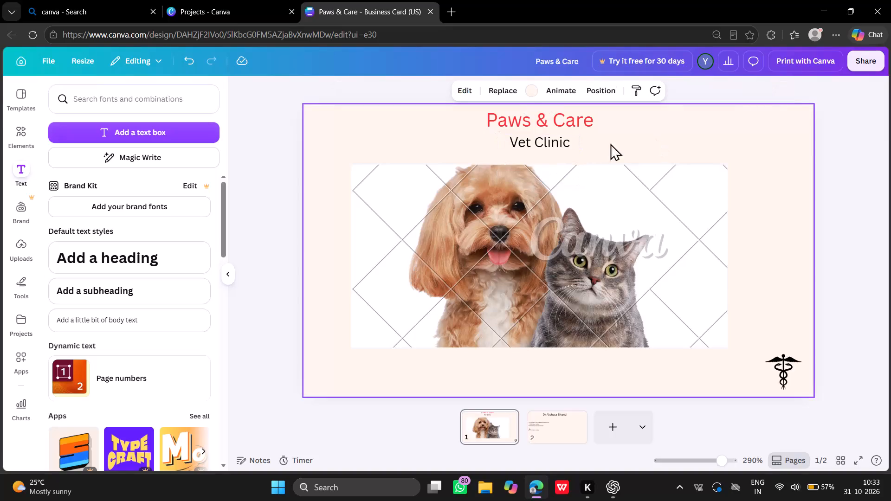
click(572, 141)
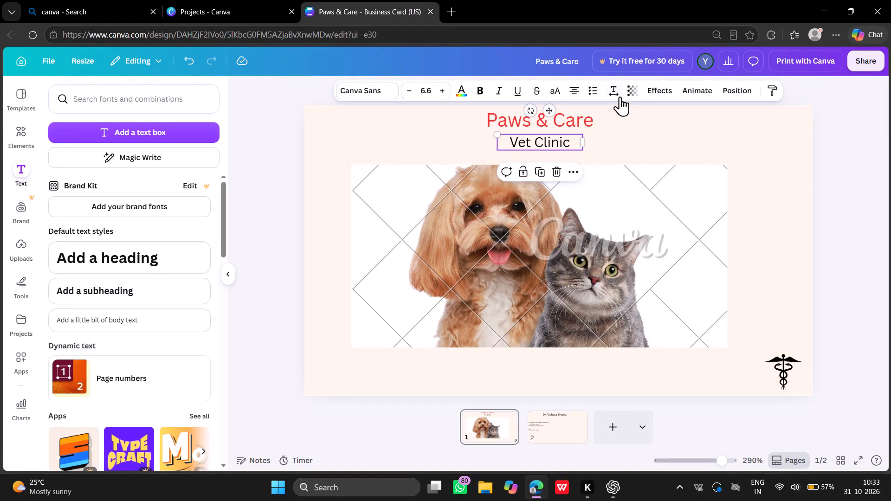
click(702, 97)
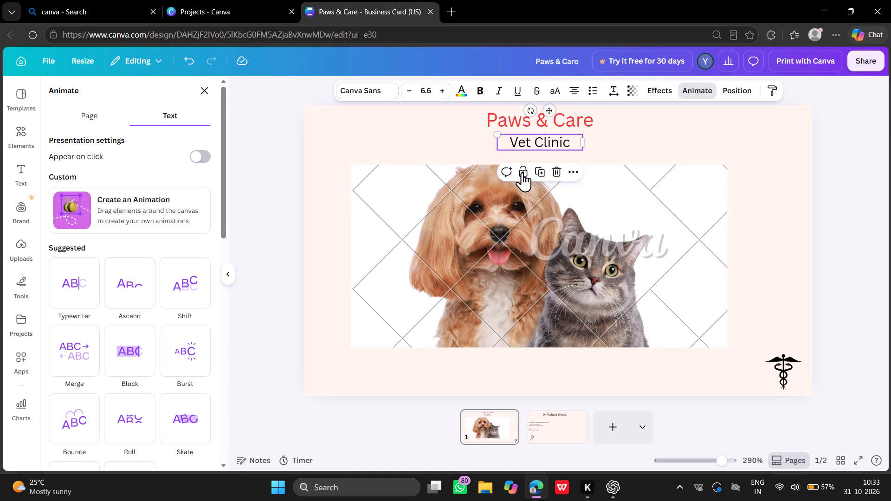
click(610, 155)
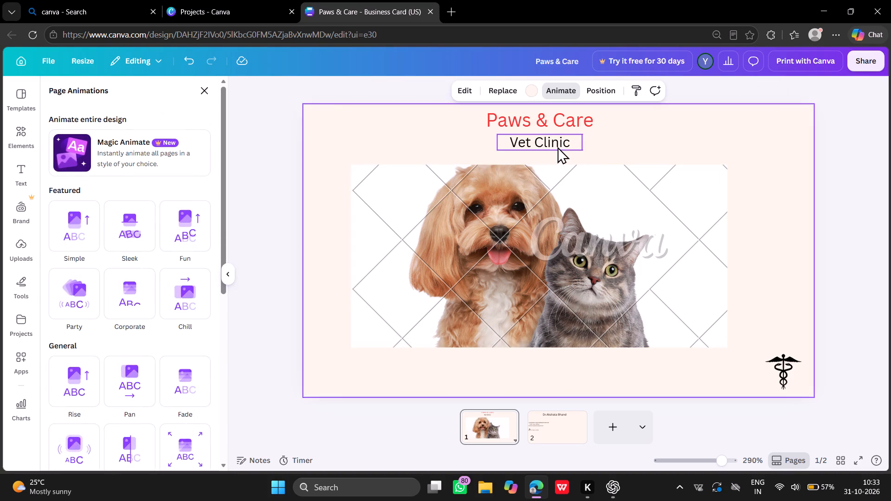
Change the "Vet Clinic" text colour to the red from the Snapshot of Dawn palette.
click(556, 146)
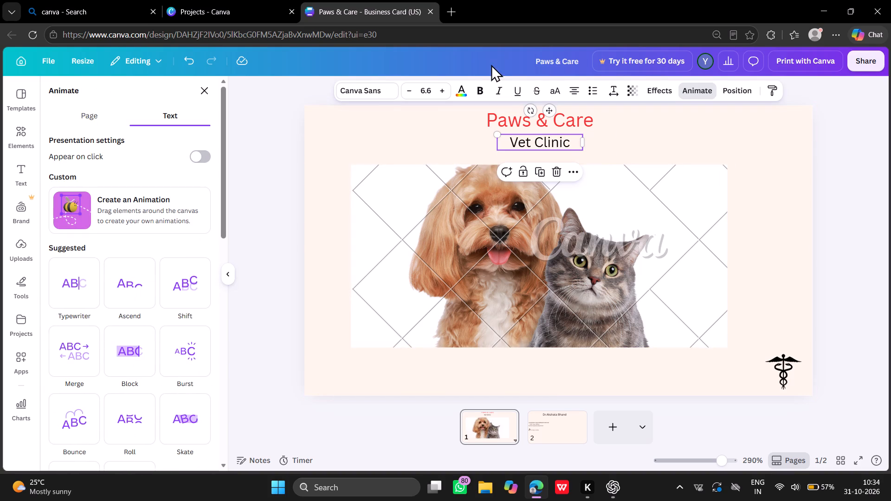
click(466, 84)
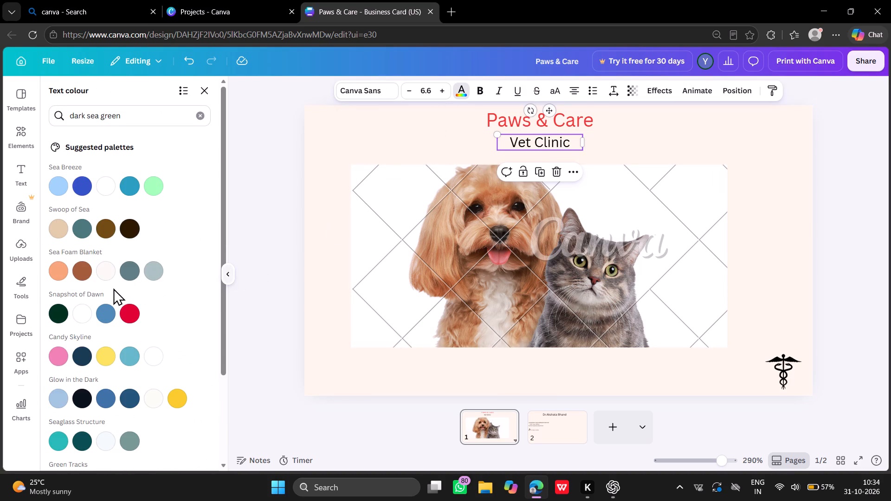
click(133, 318)
click(693, 145)
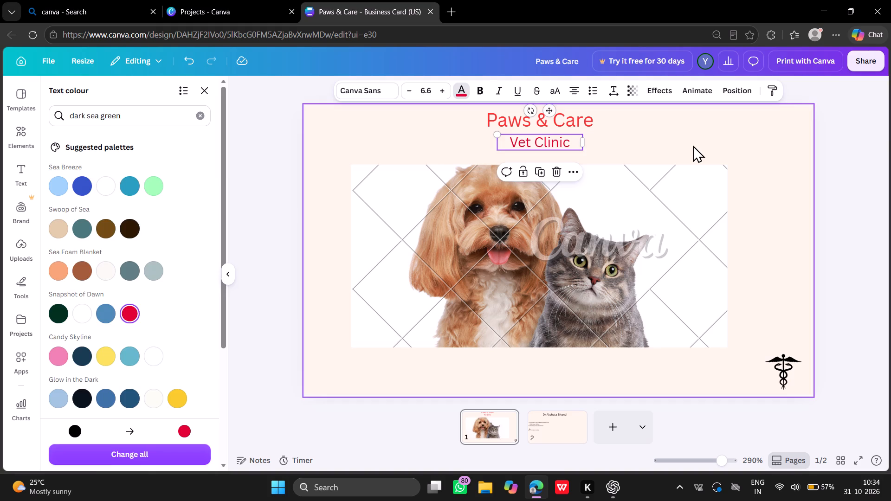
click(544, 141)
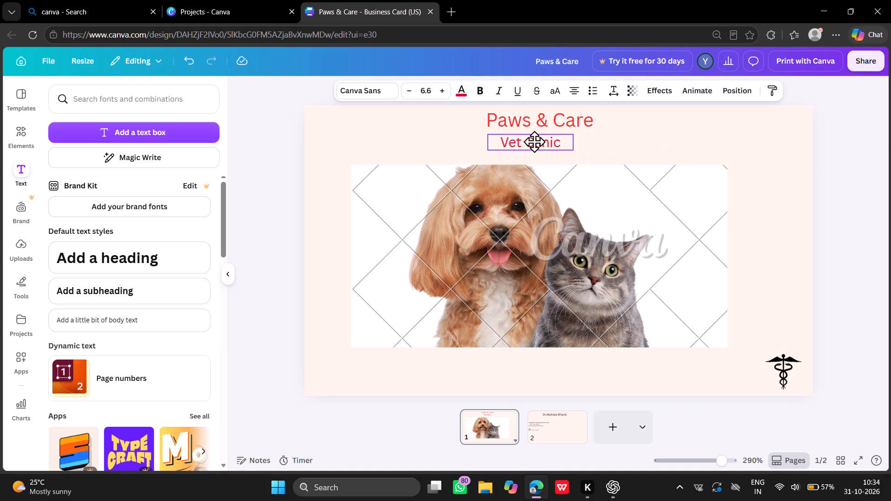
Apply the Echo text effect to the "Paws & Care" title after trying the Drop and Glow styles.
click(739, 113)
click(580, 118)
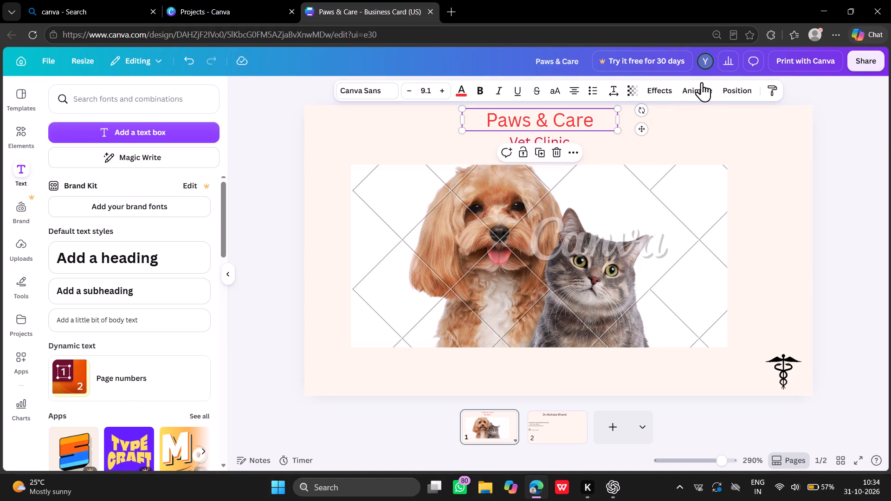
click(652, 94)
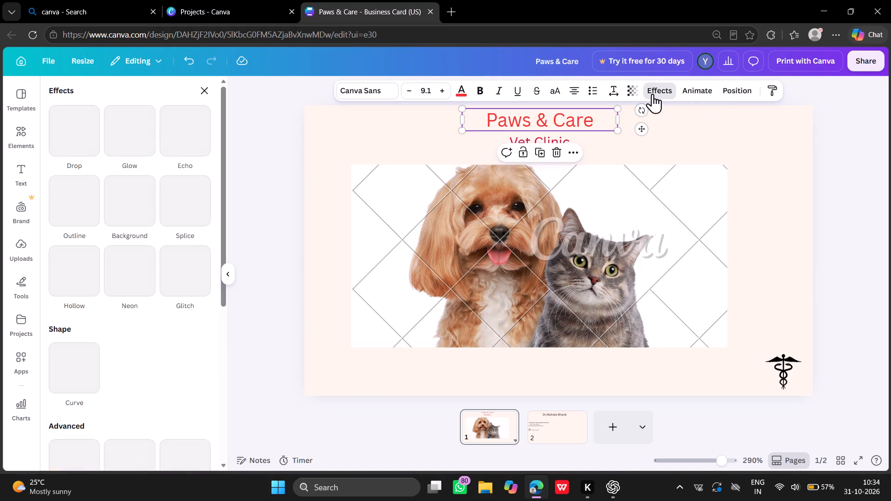
click(74, 128)
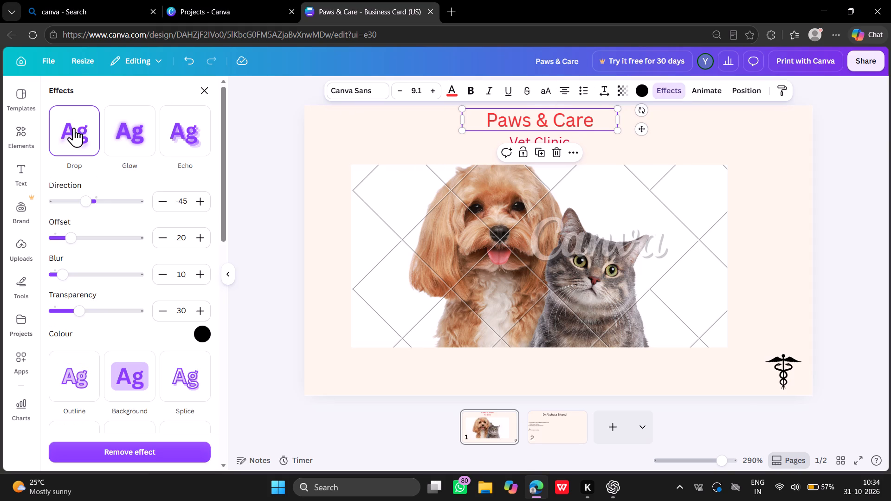
click(119, 130)
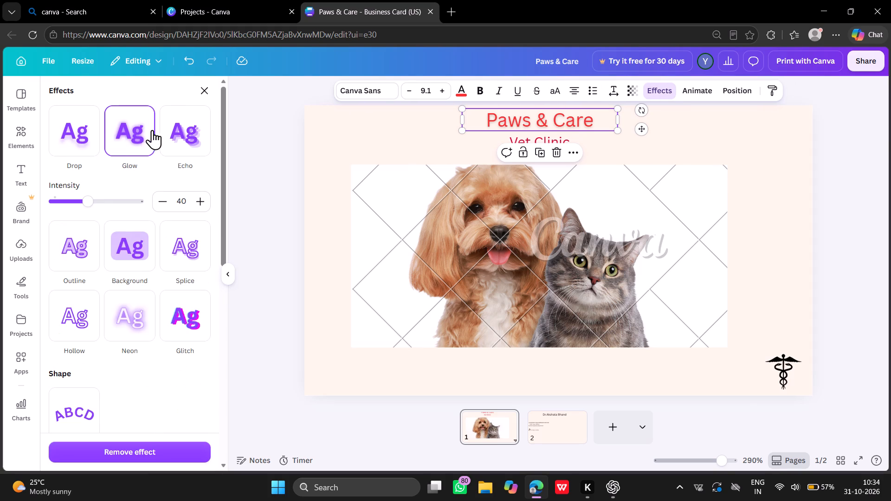
click(189, 129)
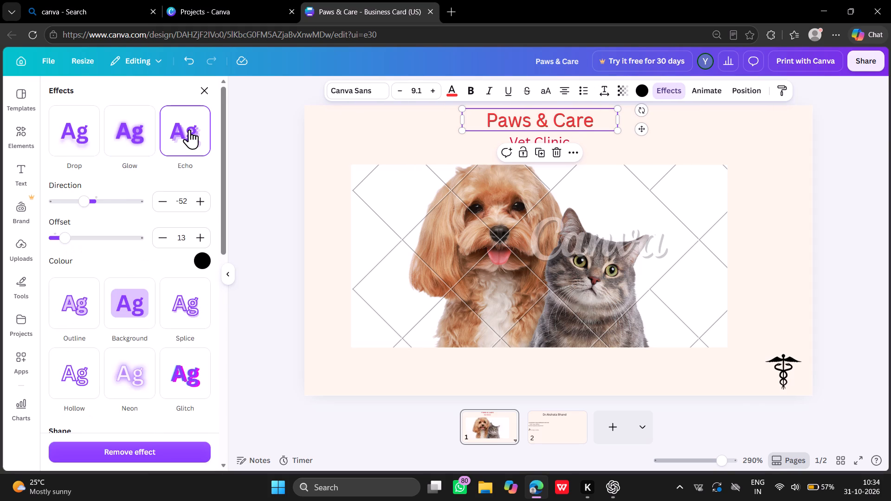
click(745, 131)
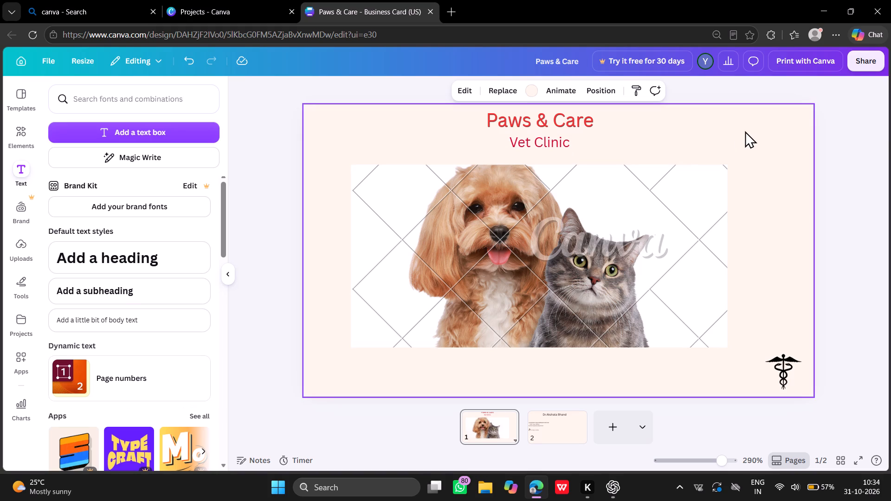
Try several text effects on the "Vet Clinic" subtitle and settle on the Drop shadow effect.
click(553, 151)
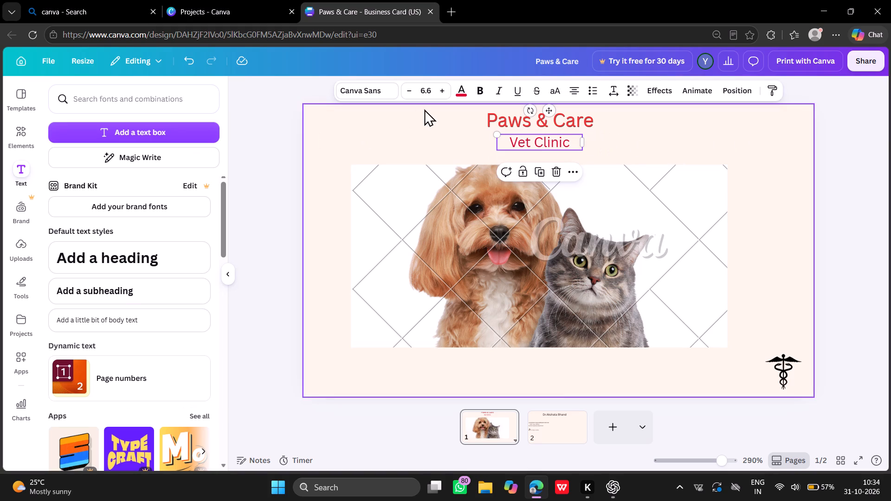
click(672, 91)
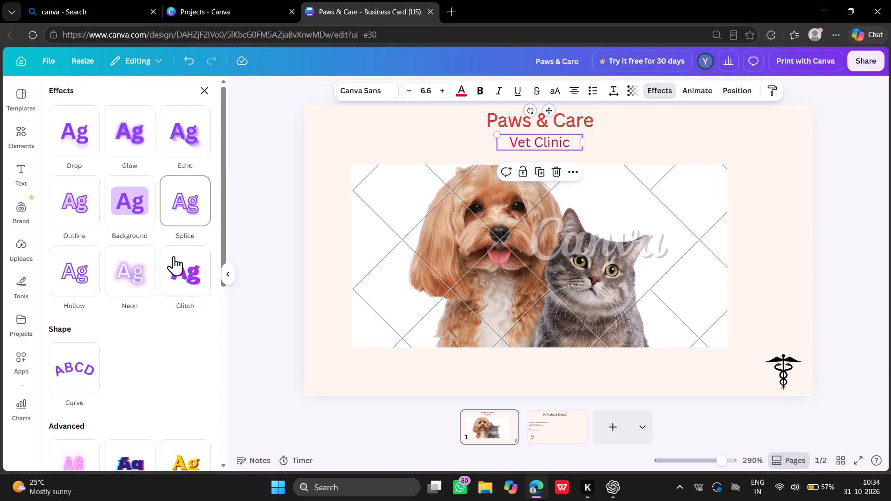
click(134, 276)
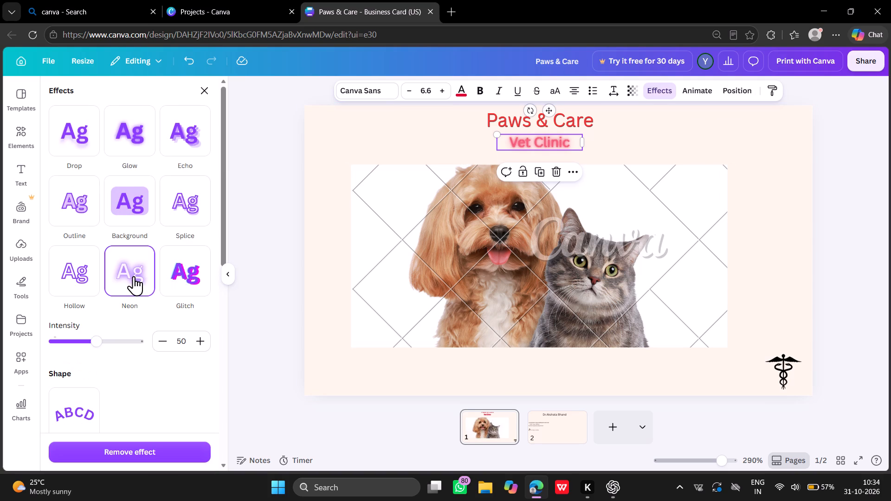
click(69, 286)
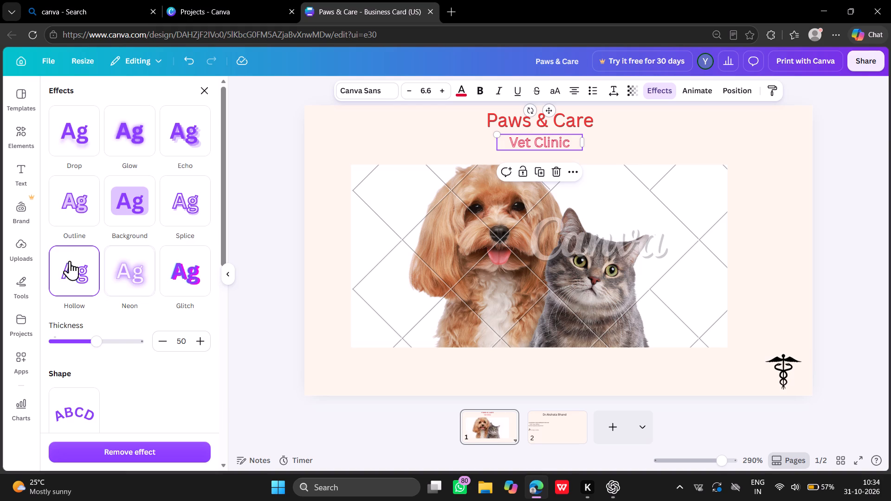
click(75, 227)
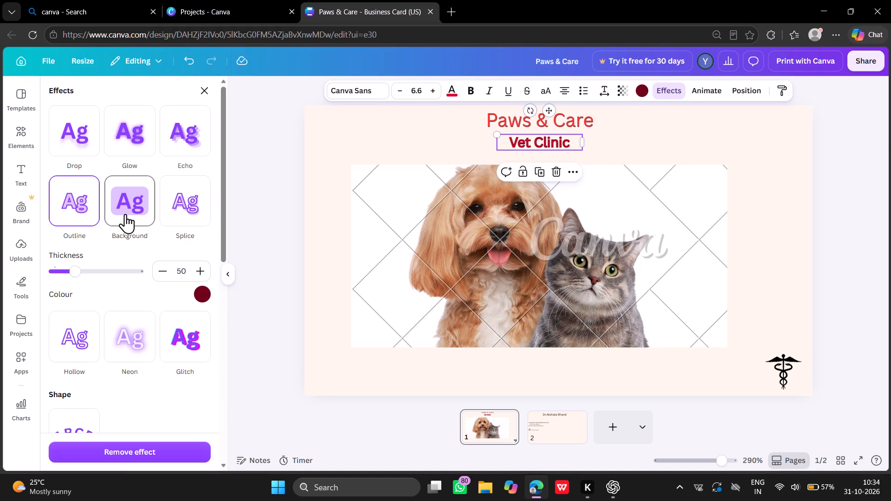
click(125, 214)
click(193, 208)
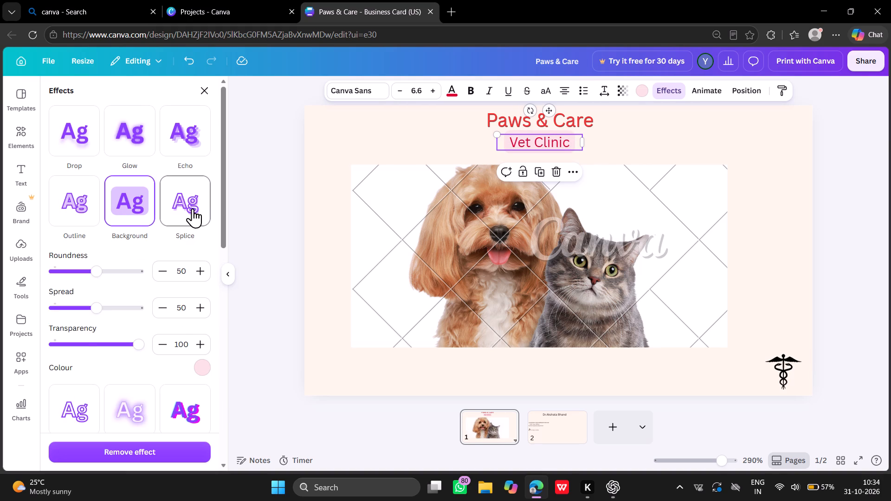
click(195, 149)
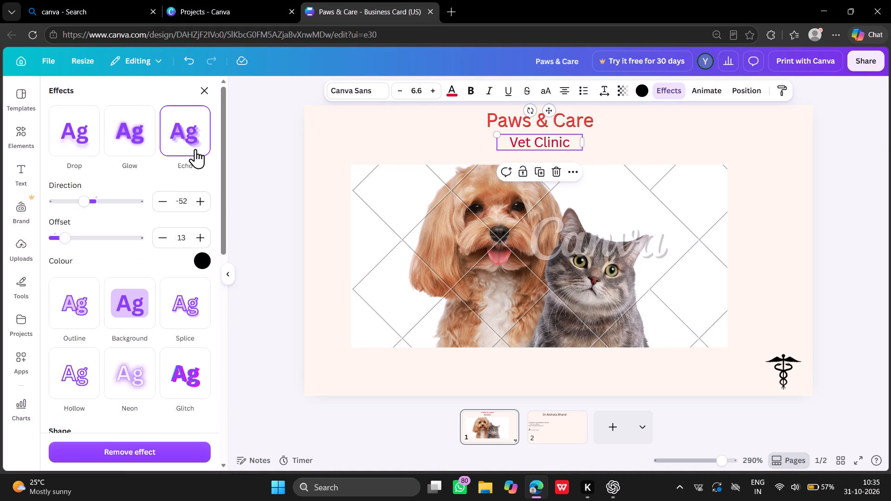
click(135, 146)
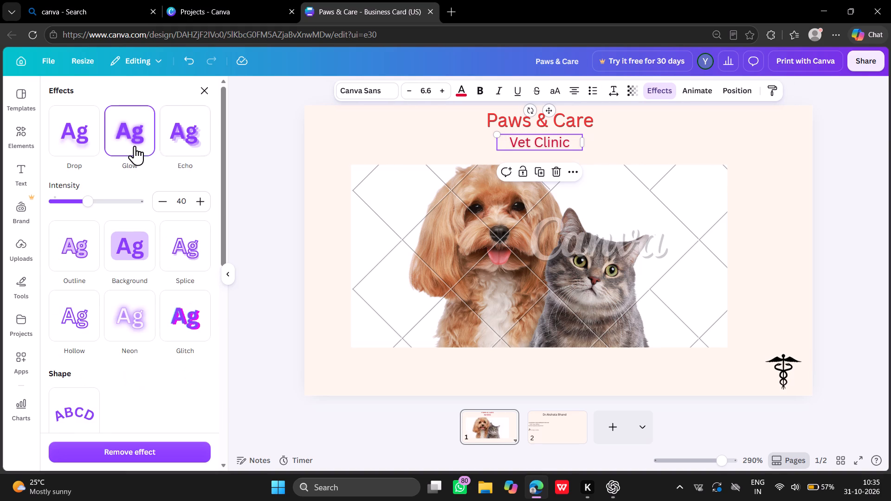
click(57, 138)
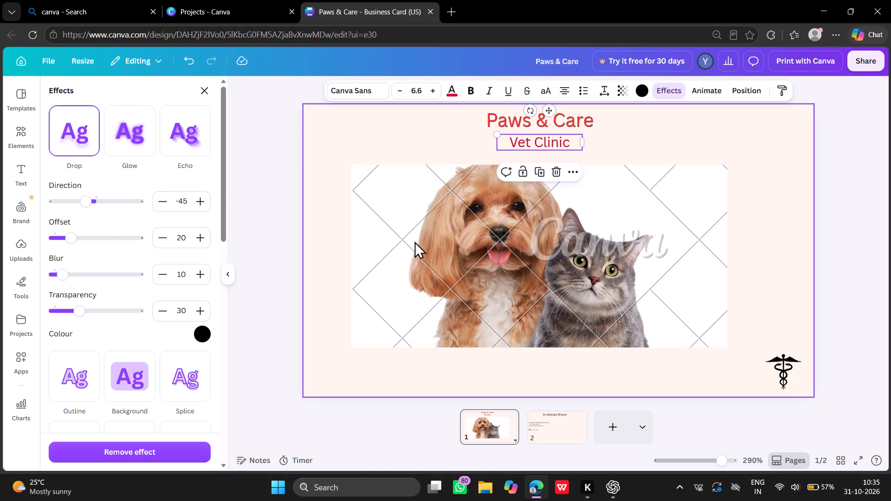
click(708, 145)
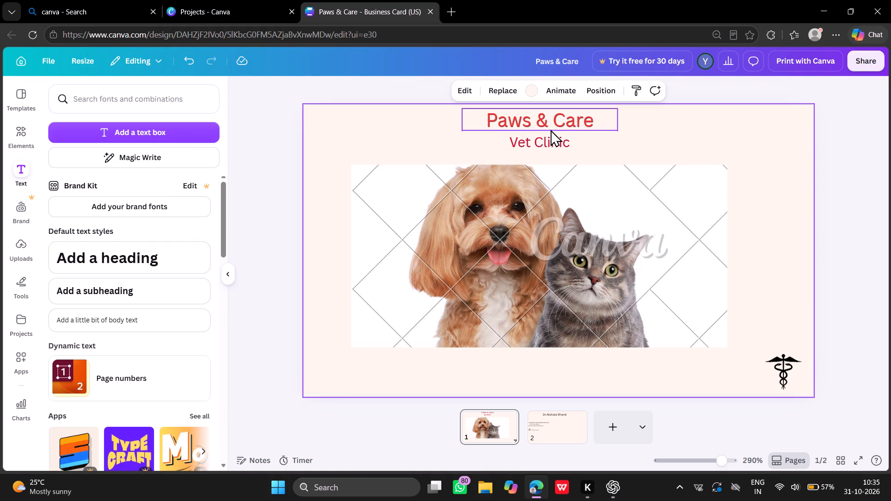
click(656, 140)
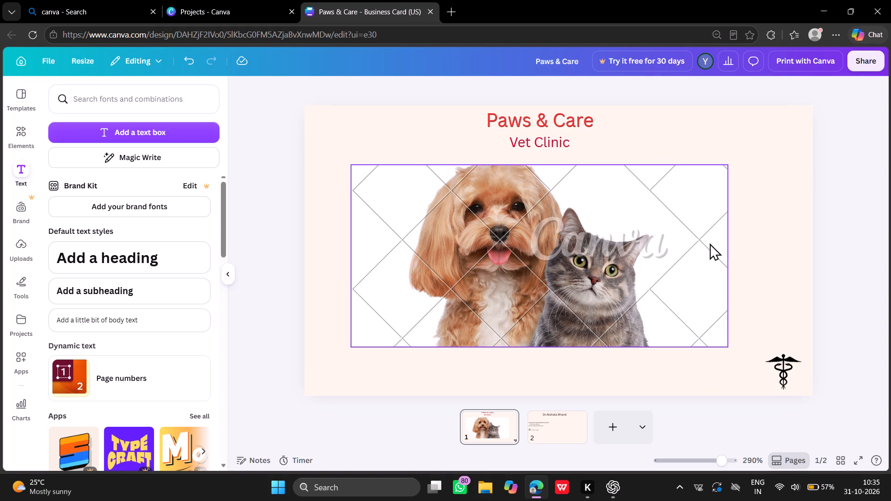
Widen the dog-and-cat photo by extending its right edge toward the medical symbol's side of the card.
click(729, 240)
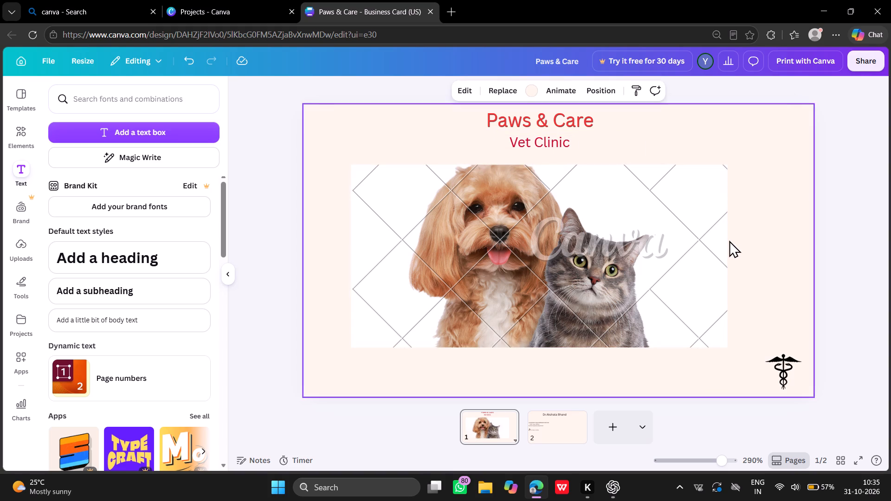
click(716, 243)
drag(728, 255, 743, 254)
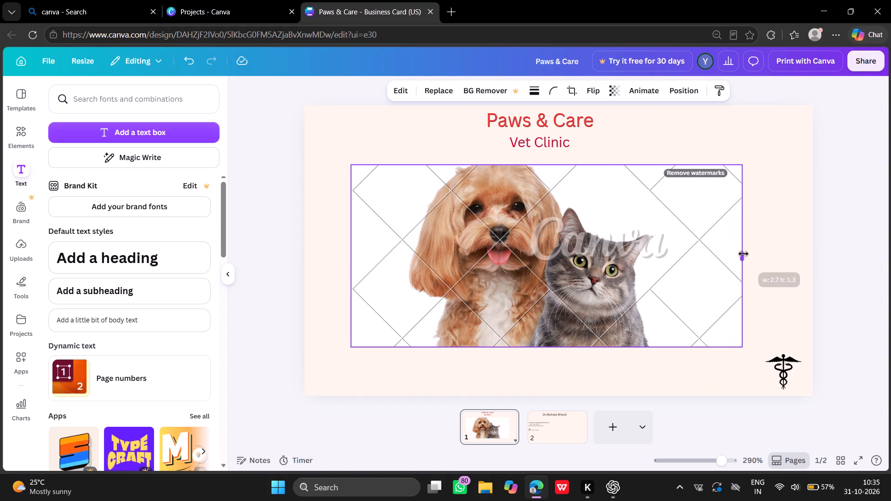
drag(743, 254, 757, 254)
click(890, 251)
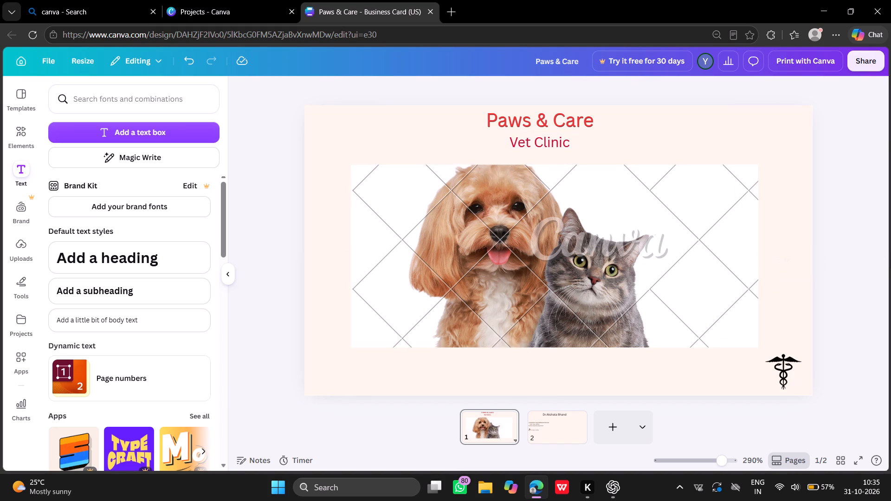
click(726, 277)
click(726, 277)
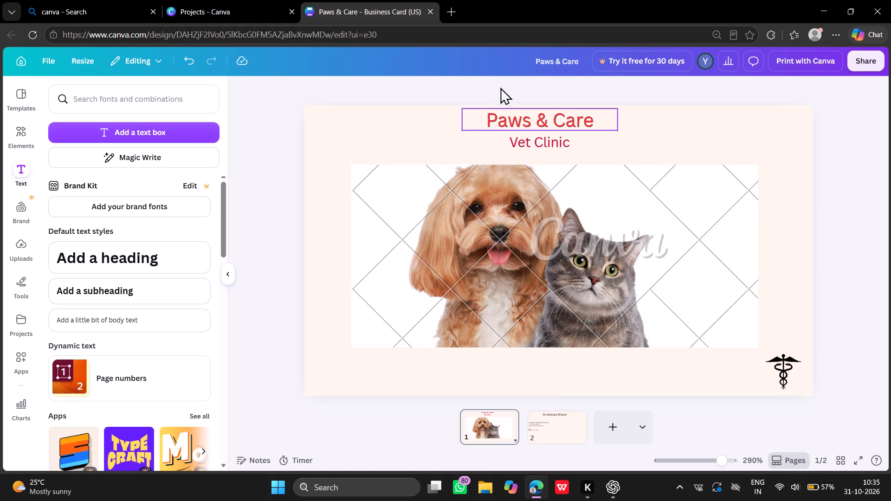
Animate the "Paws & Care" title with the Shift text animation after trying Typewriter and Ascend.
click(538, 125)
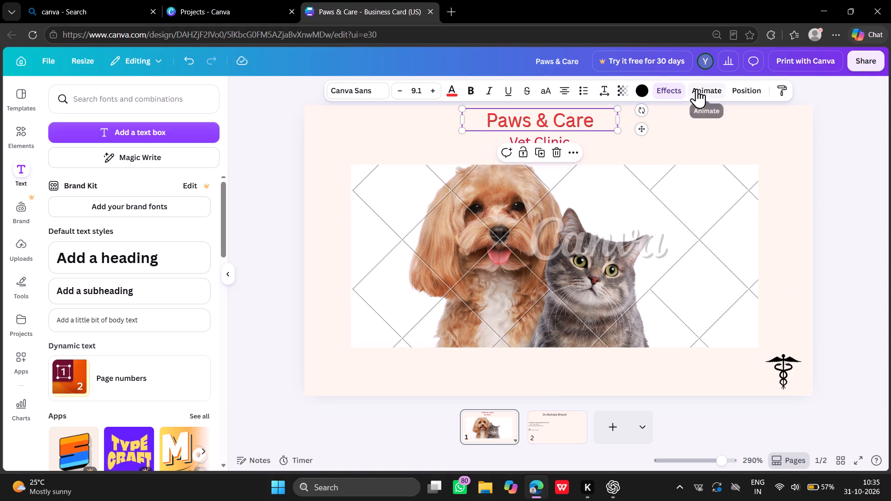
click(697, 89)
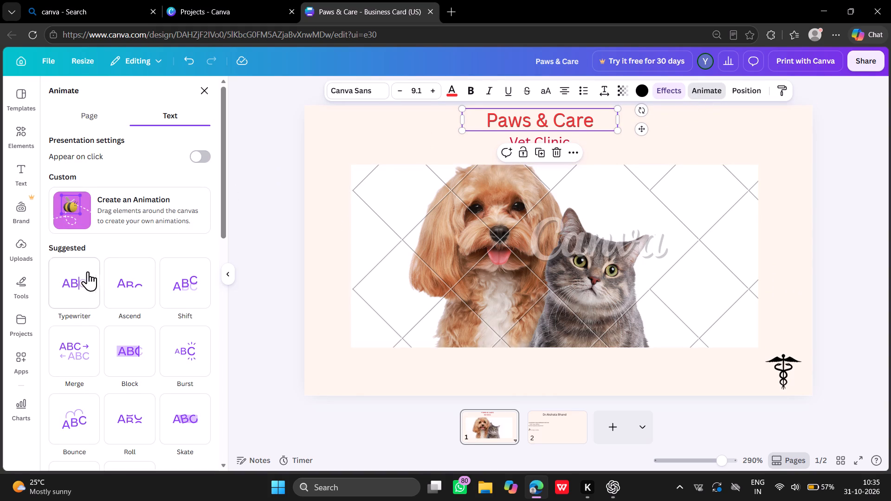
click(72, 283)
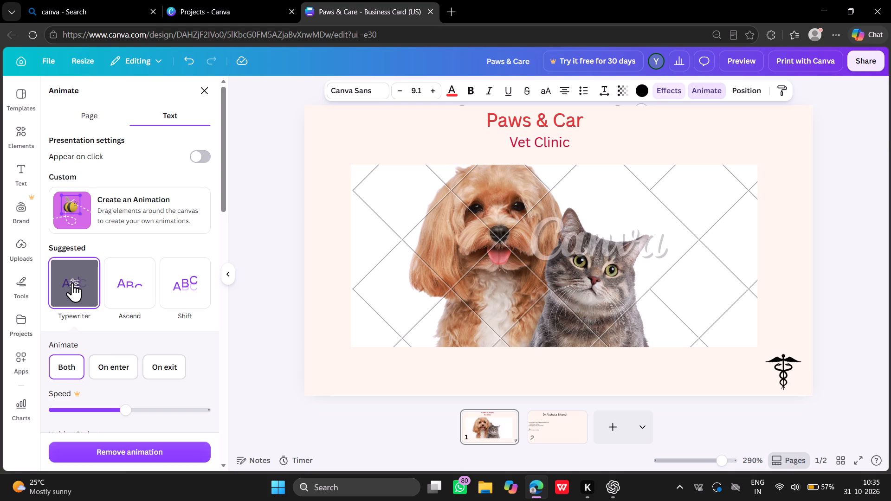
click(129, 287)
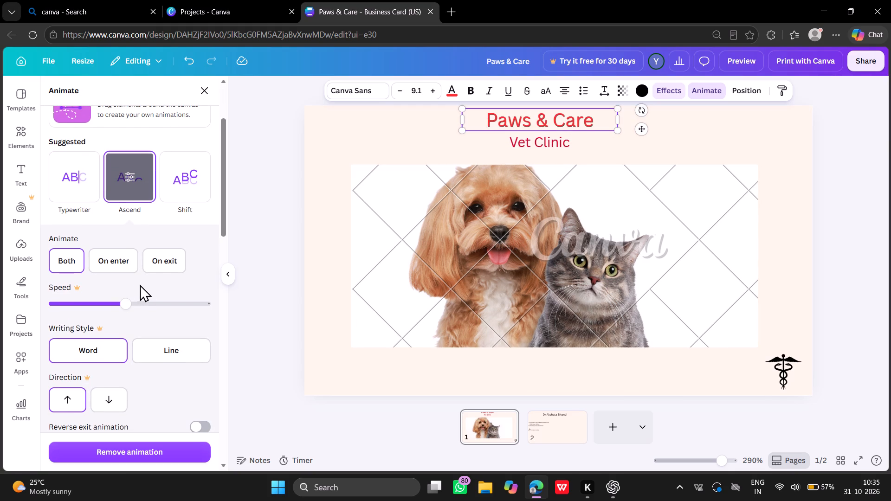
click(179, 191)
scroll(179, 191, up, 3)
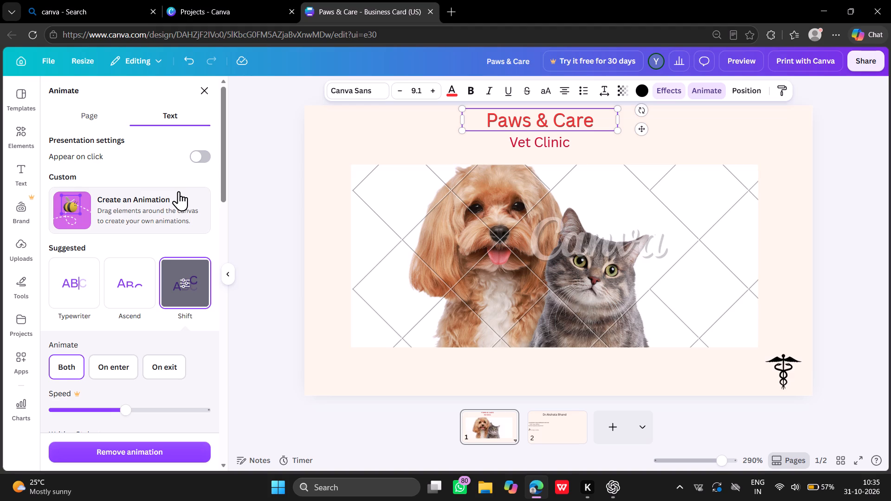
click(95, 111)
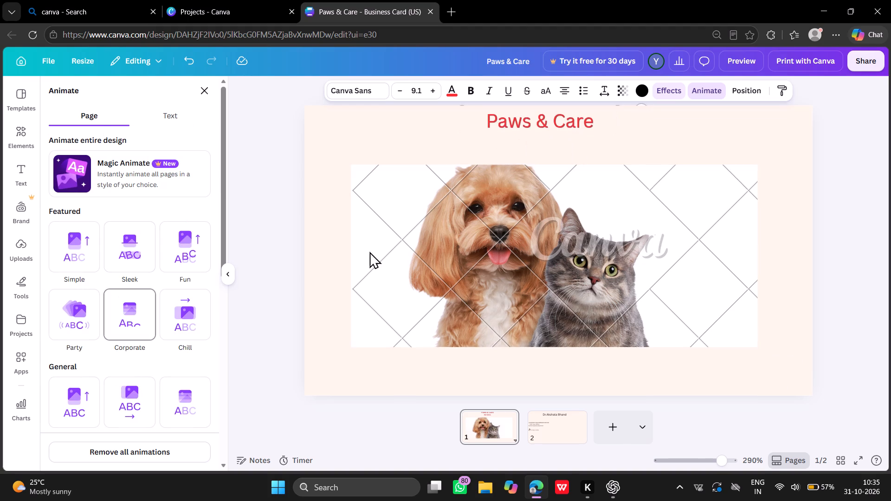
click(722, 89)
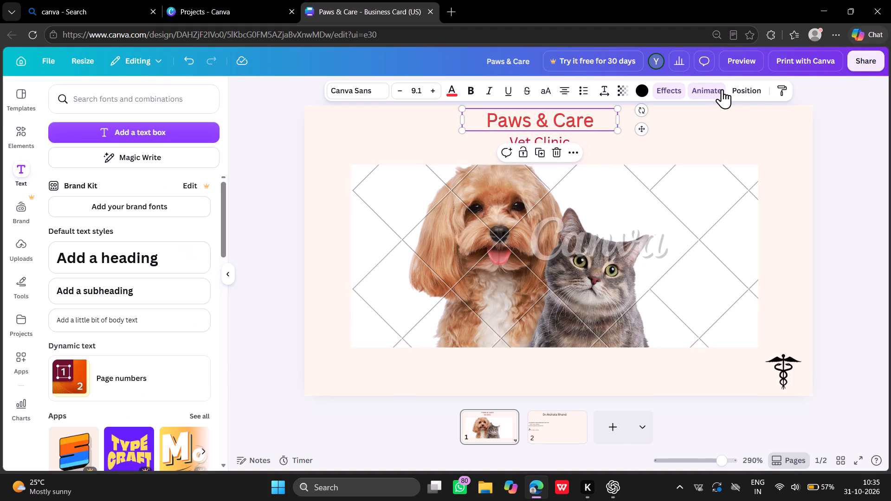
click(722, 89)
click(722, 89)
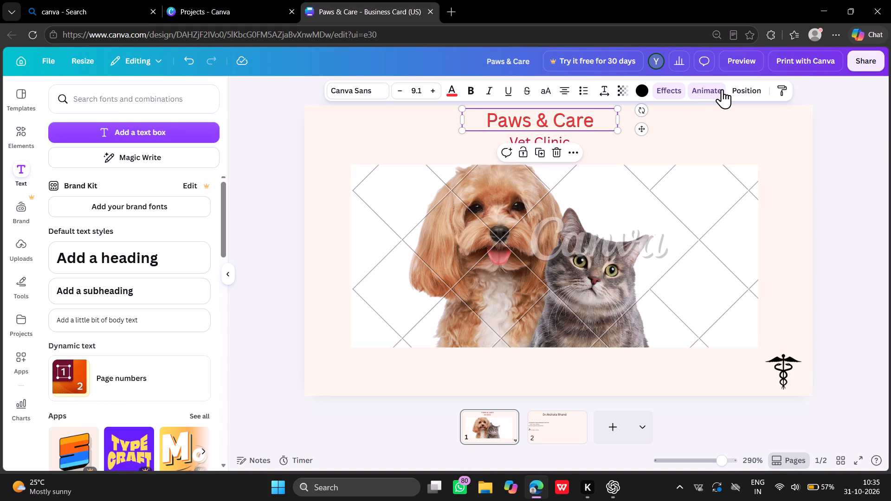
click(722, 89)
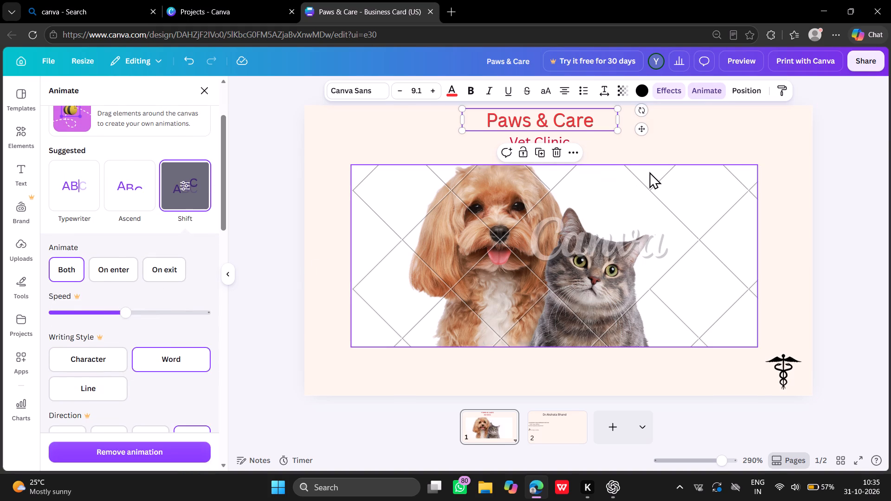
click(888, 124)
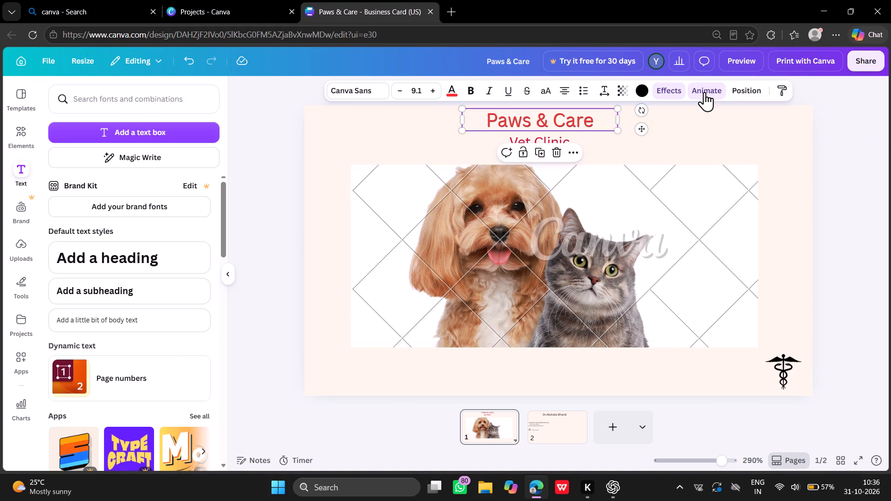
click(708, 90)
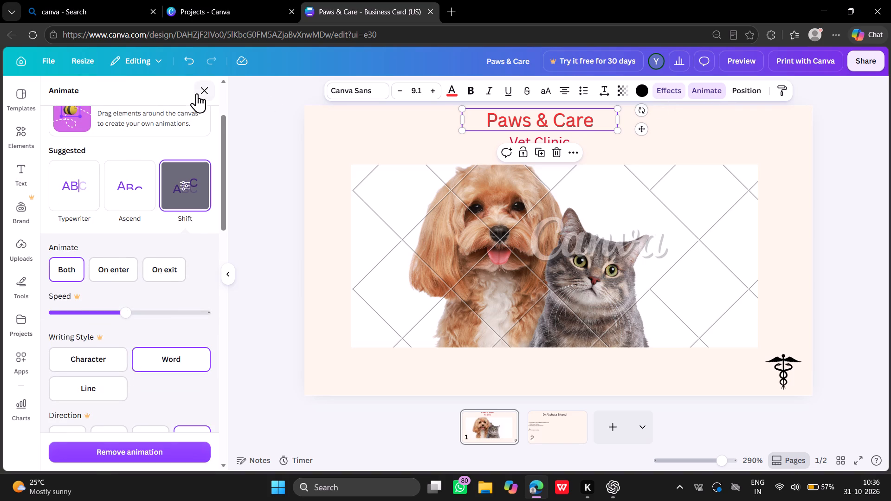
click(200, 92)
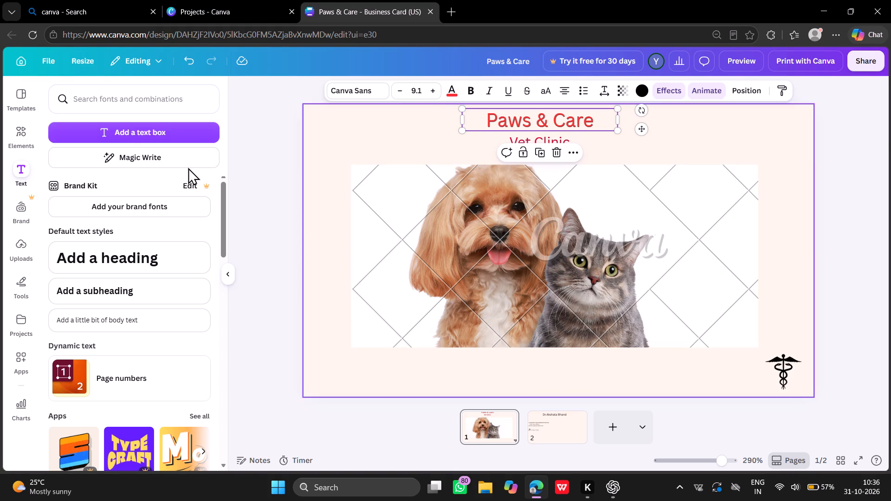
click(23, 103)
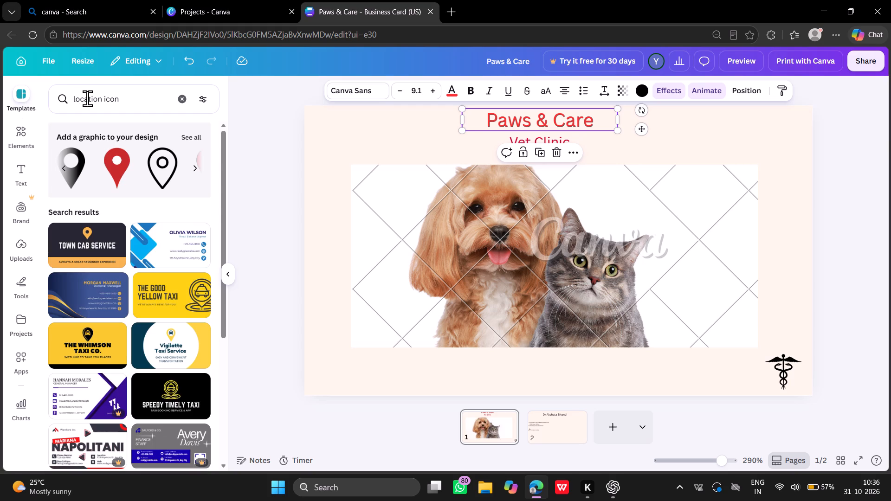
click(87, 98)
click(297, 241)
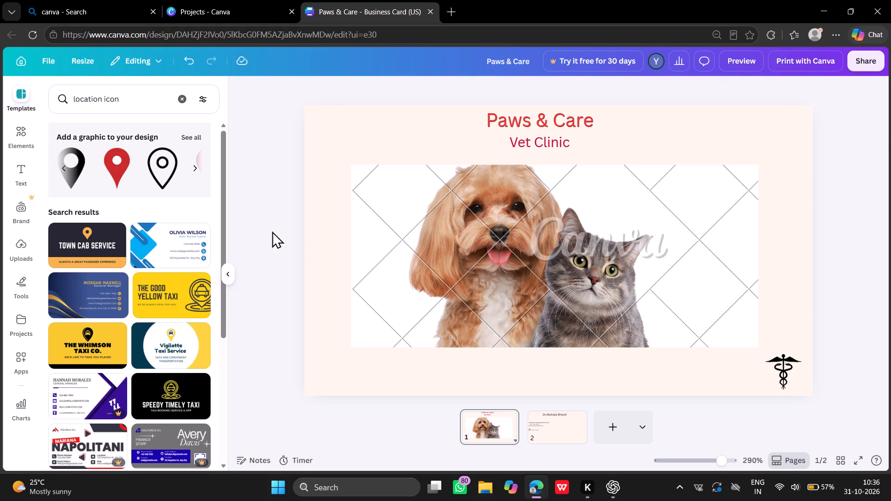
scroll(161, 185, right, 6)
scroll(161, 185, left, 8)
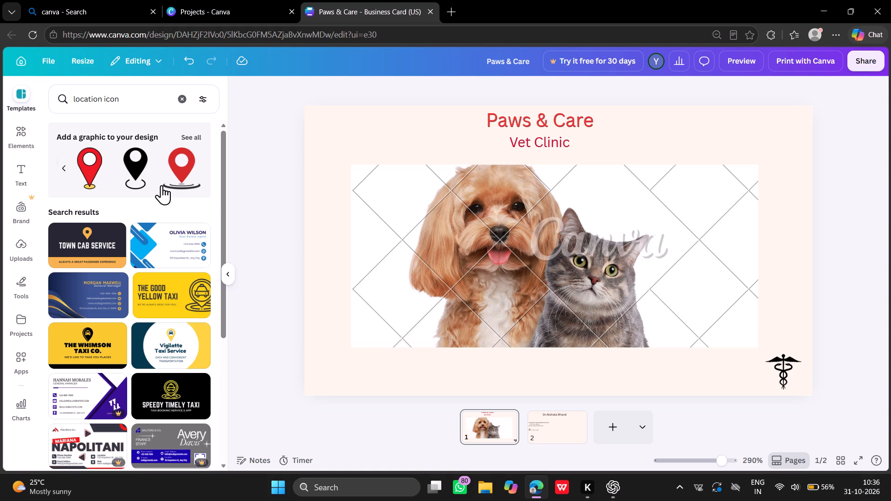
click(616, 485)
scroll(607, 265, up, 4)
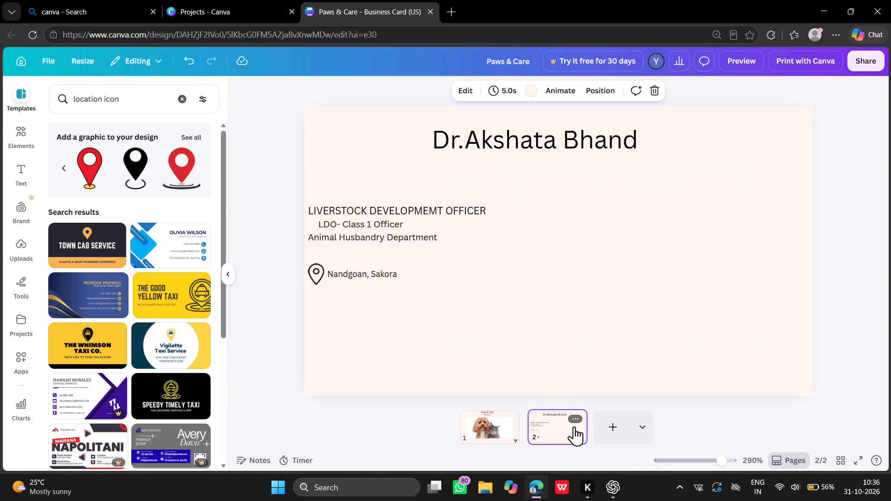
click(605, 431)
click(575, 310)
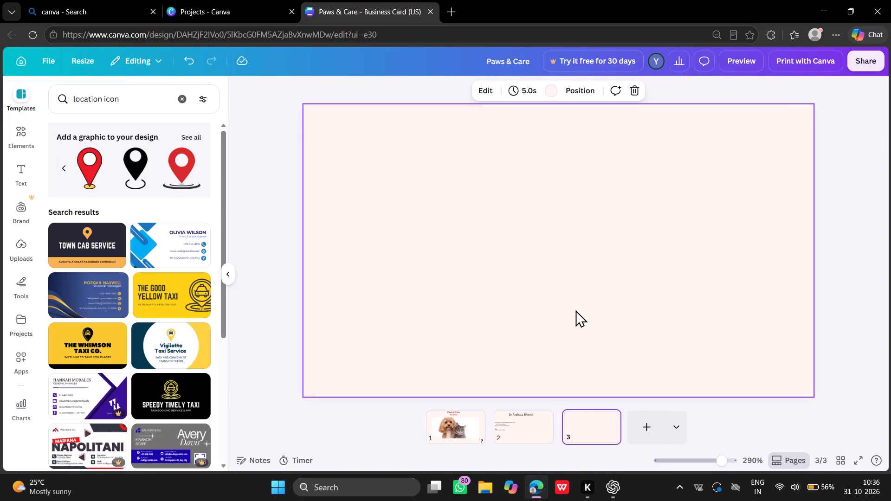
Apply the Drop text effect to the doctor's name heading on page 2.
click(522, 418)
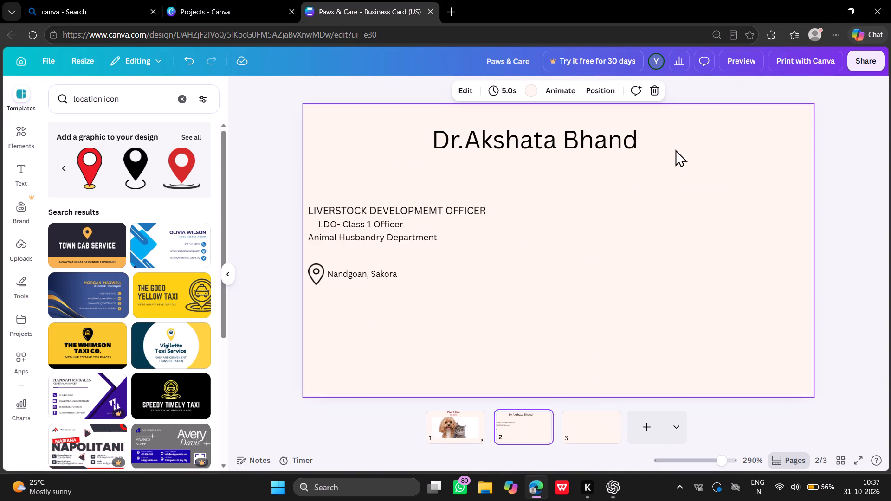
double_click(676, 149)
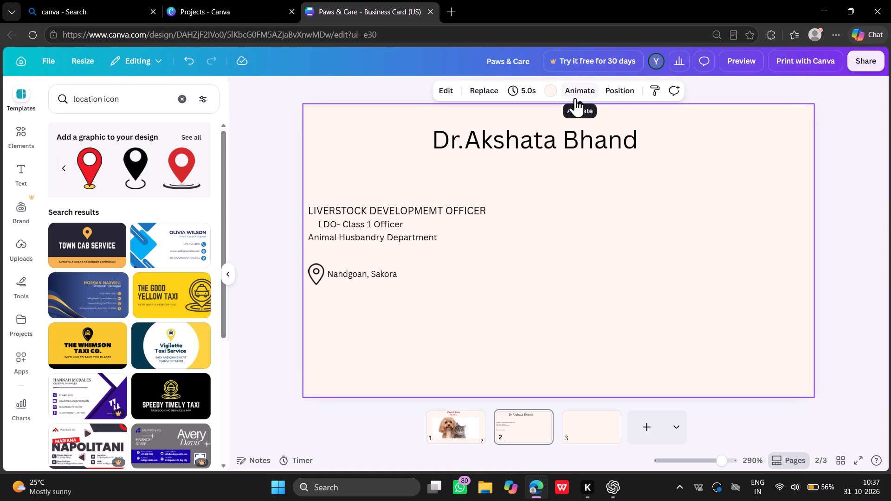
click(612, 134)
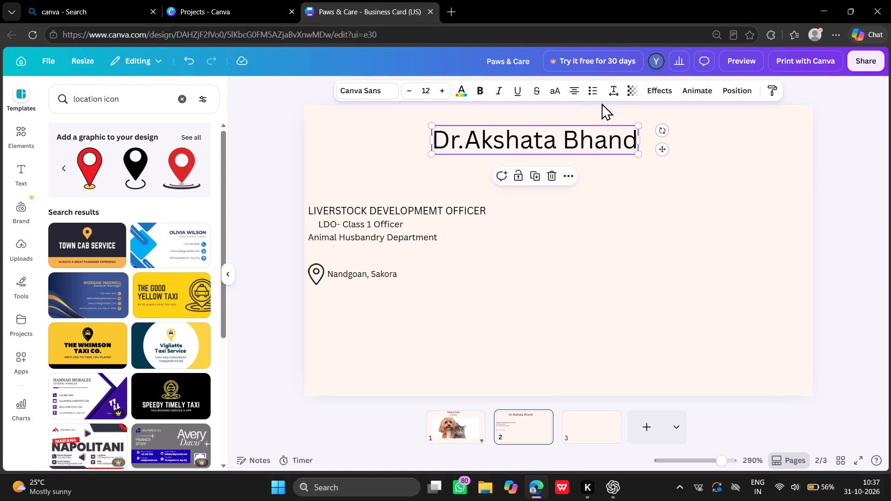
click(655, 96)
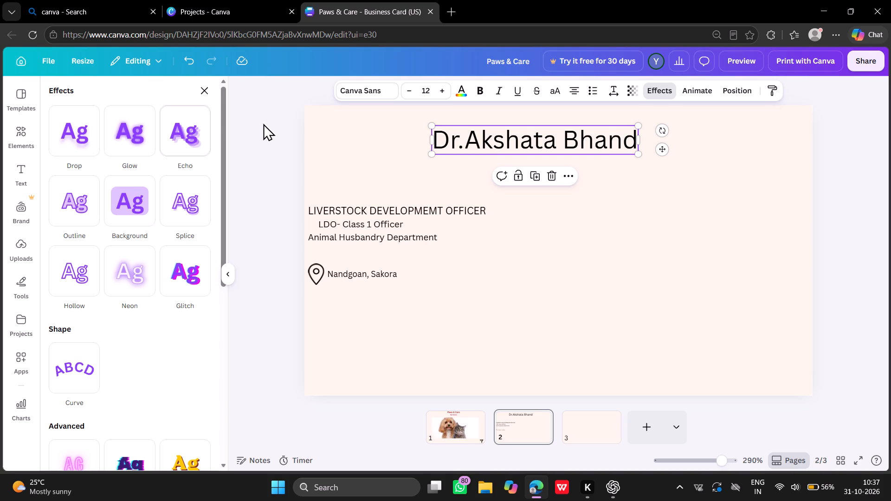
click(99, 131)
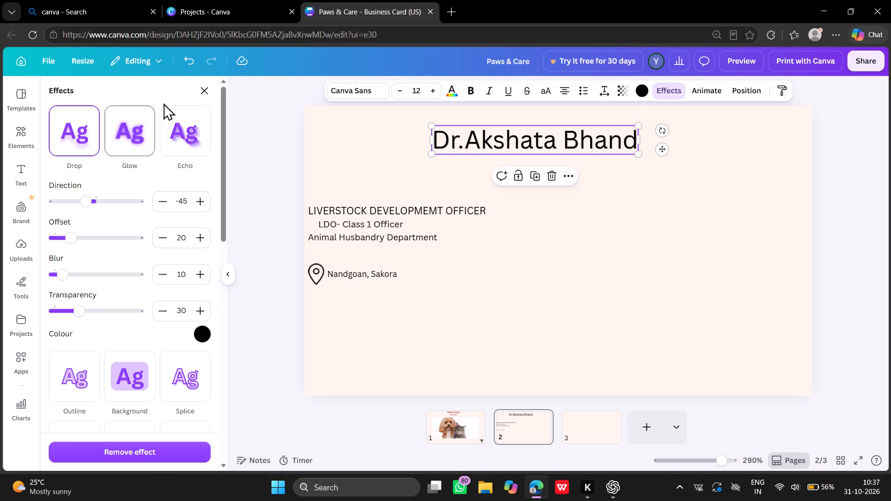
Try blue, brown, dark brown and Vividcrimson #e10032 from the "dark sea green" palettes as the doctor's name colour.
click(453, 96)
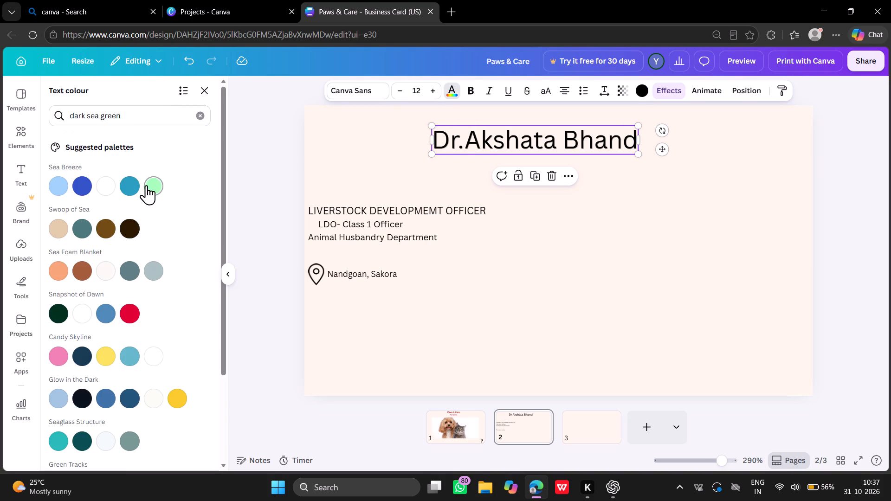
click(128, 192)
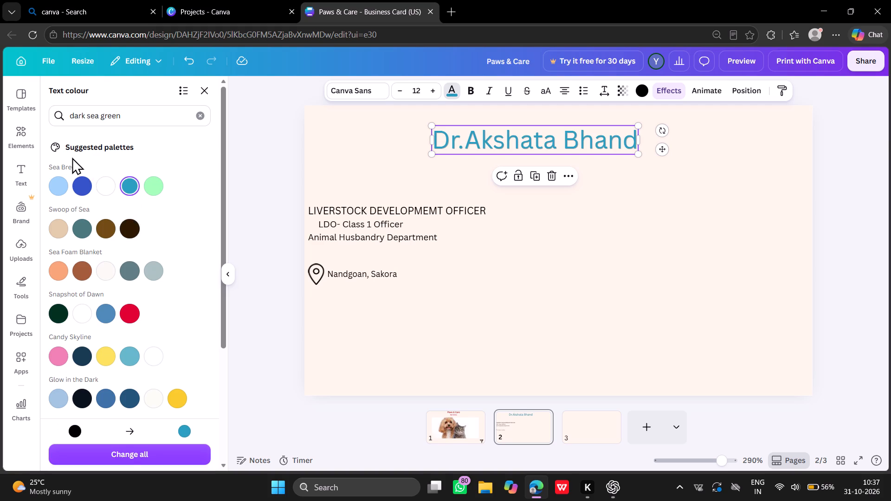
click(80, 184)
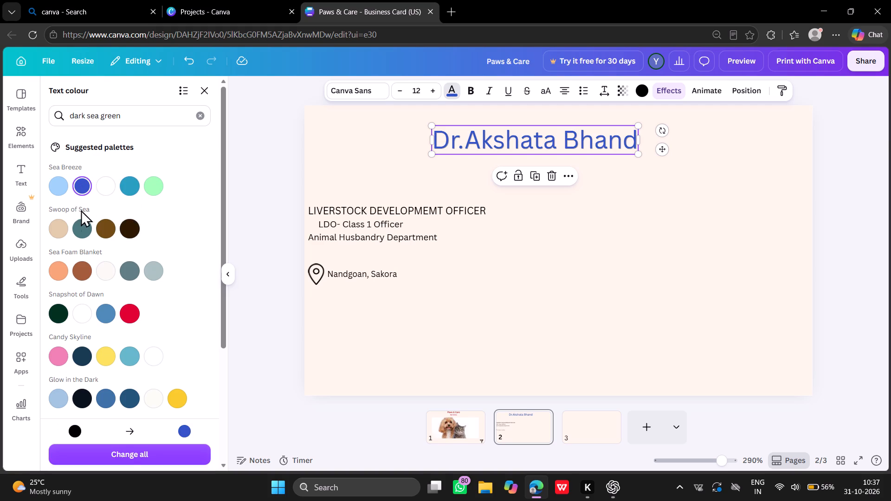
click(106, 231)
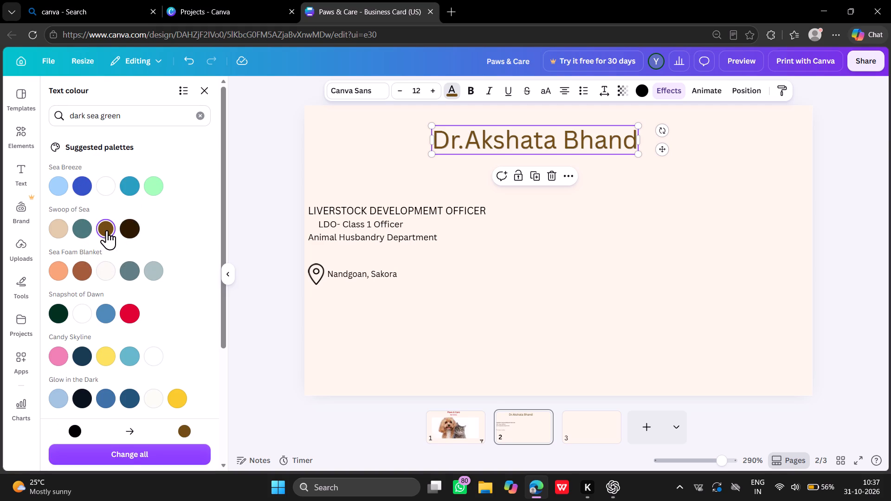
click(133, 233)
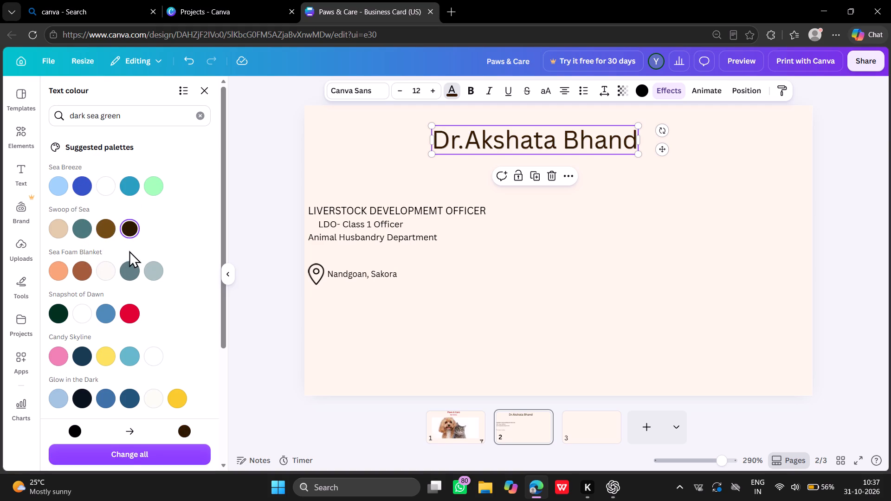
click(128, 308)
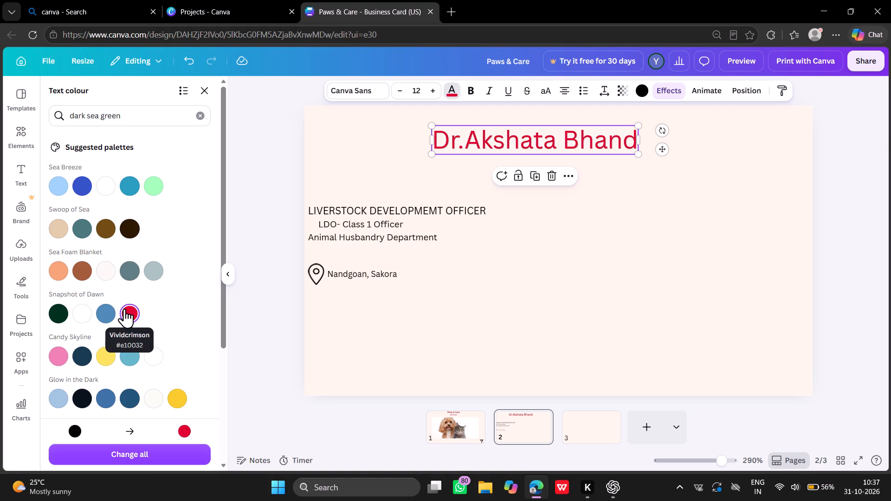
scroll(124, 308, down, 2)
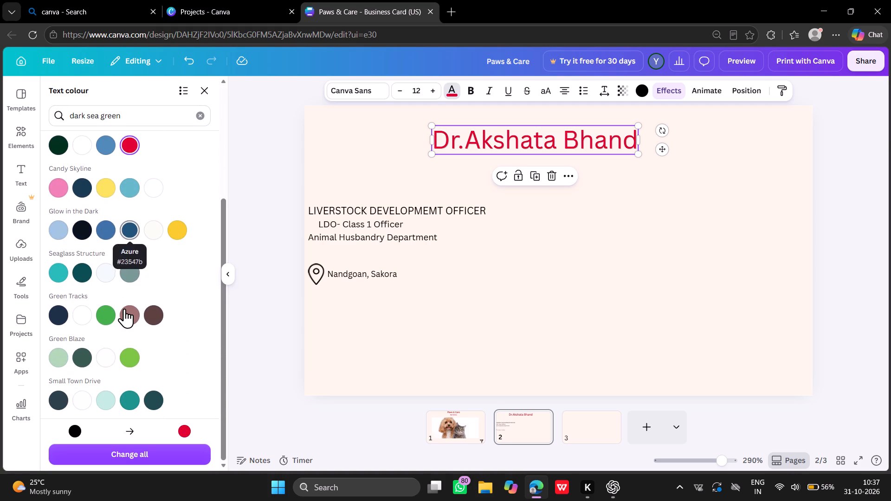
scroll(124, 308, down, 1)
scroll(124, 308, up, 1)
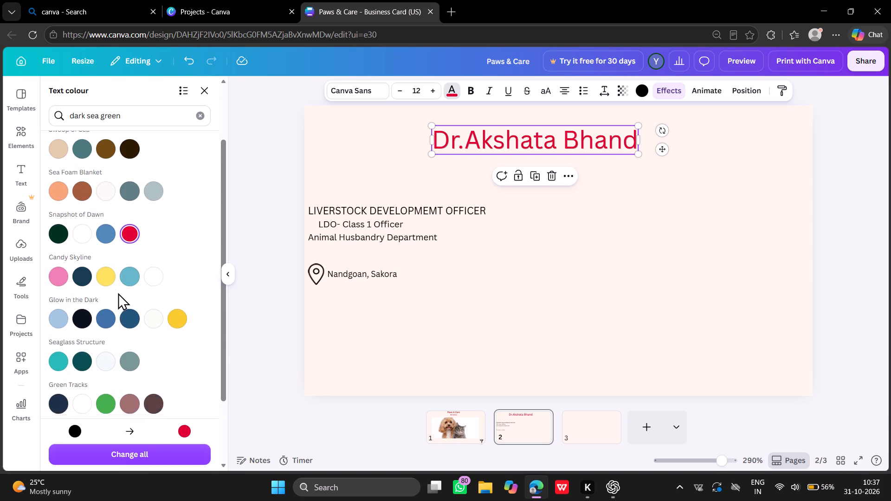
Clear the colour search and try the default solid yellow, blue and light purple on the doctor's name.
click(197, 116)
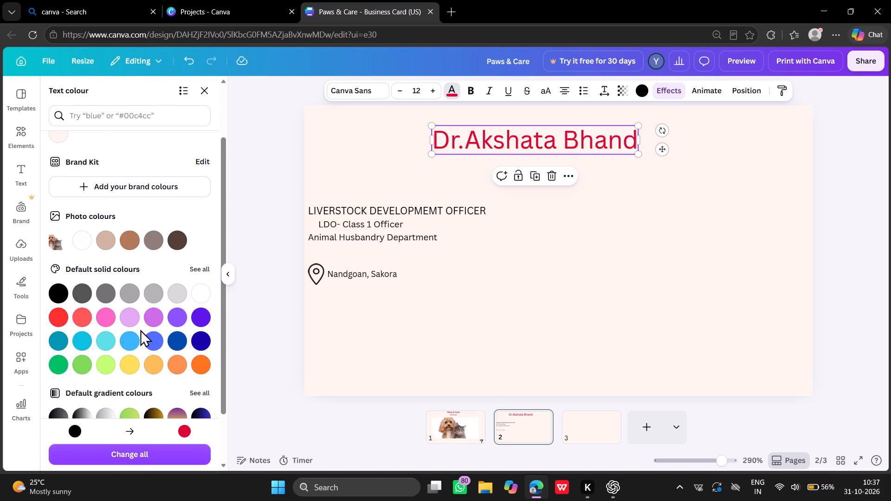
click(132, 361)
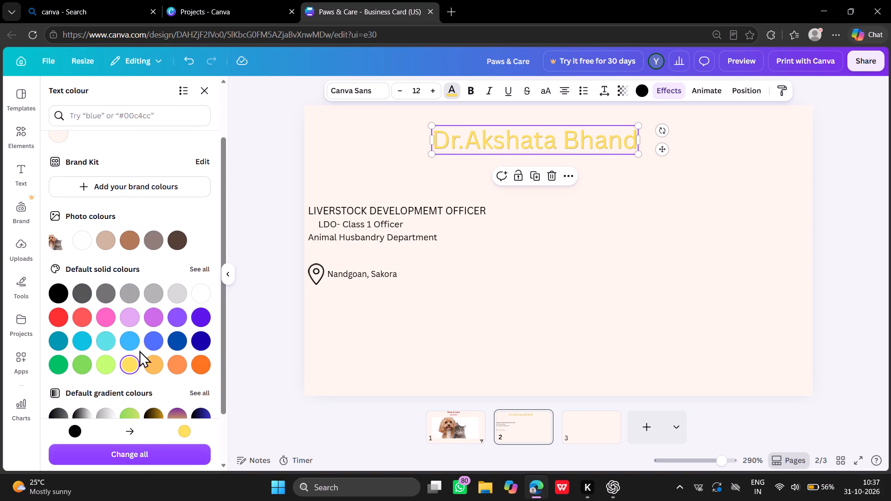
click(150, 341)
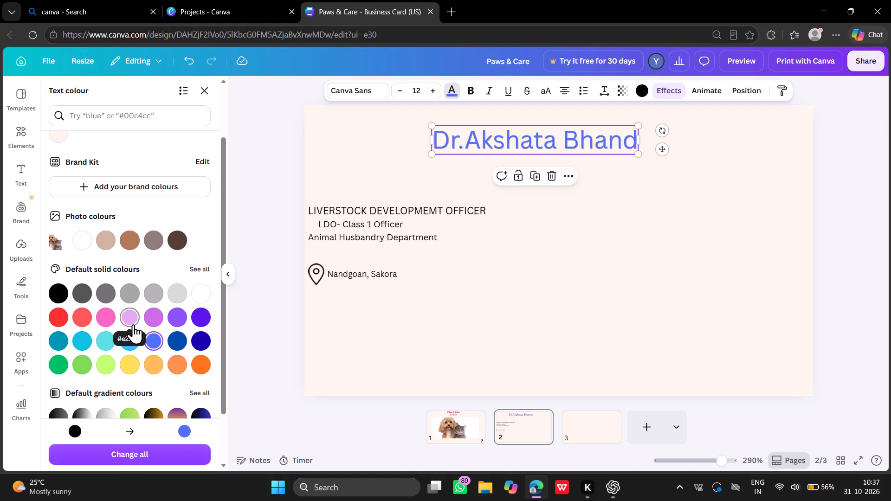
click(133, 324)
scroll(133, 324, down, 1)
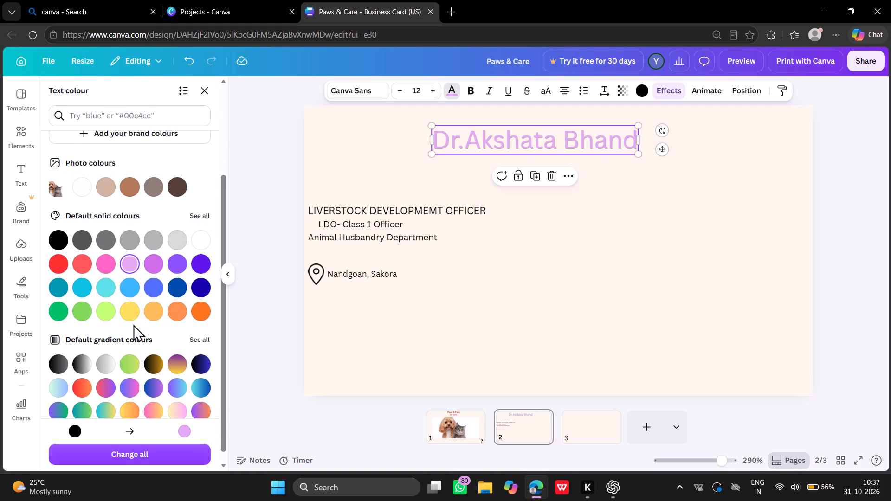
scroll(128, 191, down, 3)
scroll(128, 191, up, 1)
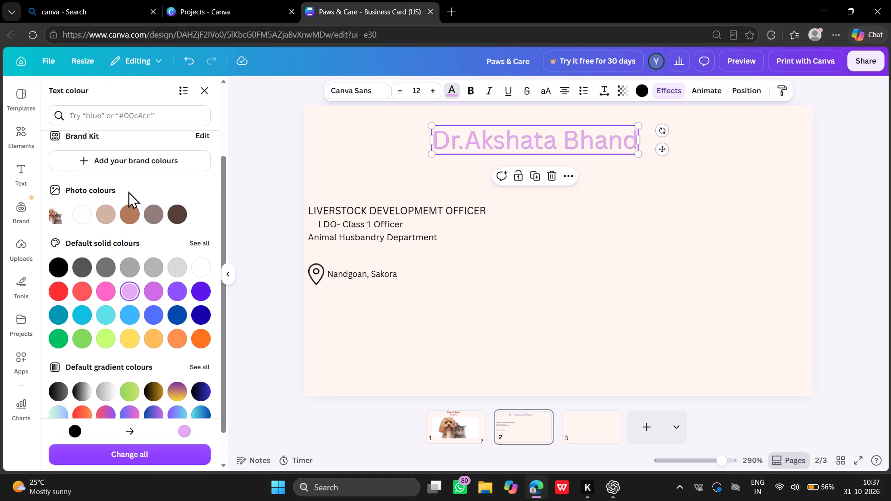
Search the text colours for "light colr" and colour the doctor's name dark grey from Tent Light Reflection after trying its pink, tan and yellow.
click(119, 116)
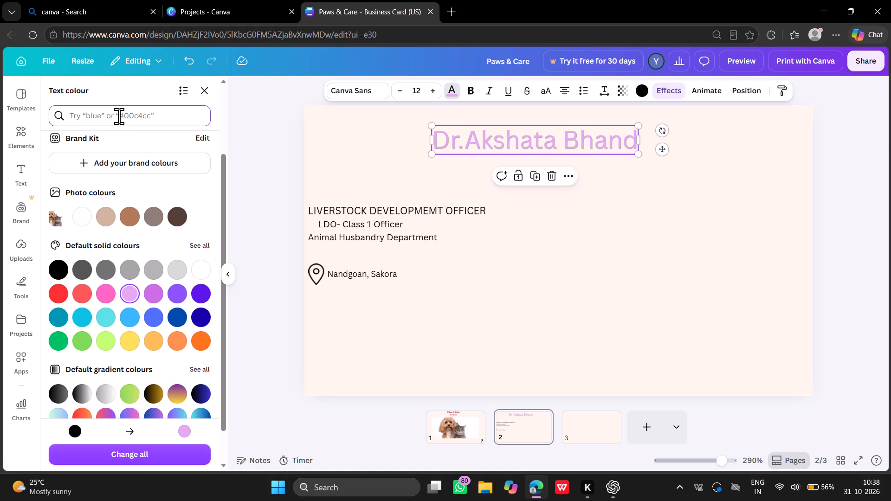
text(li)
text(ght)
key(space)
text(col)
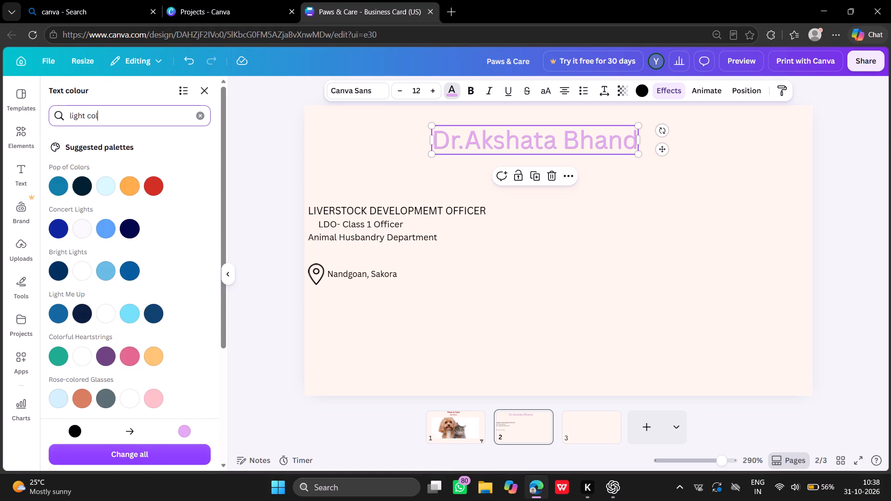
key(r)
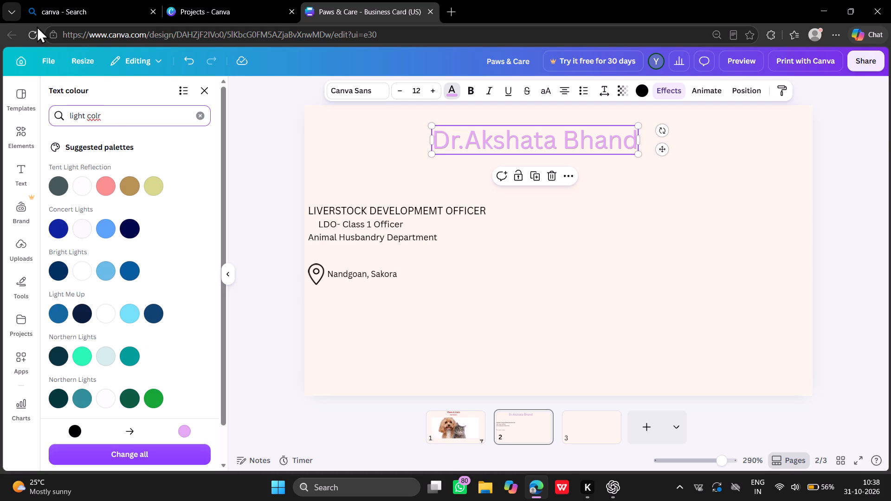
click(111, 187)
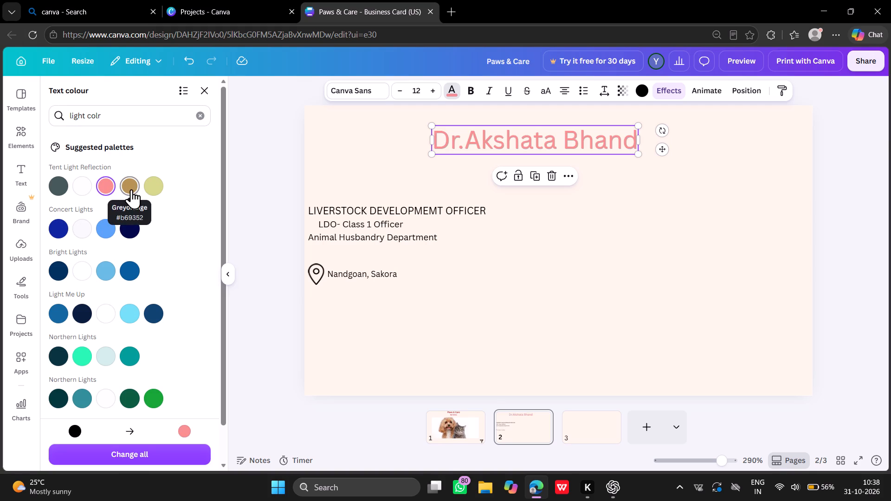
click(137, 186)
click(154, 183)
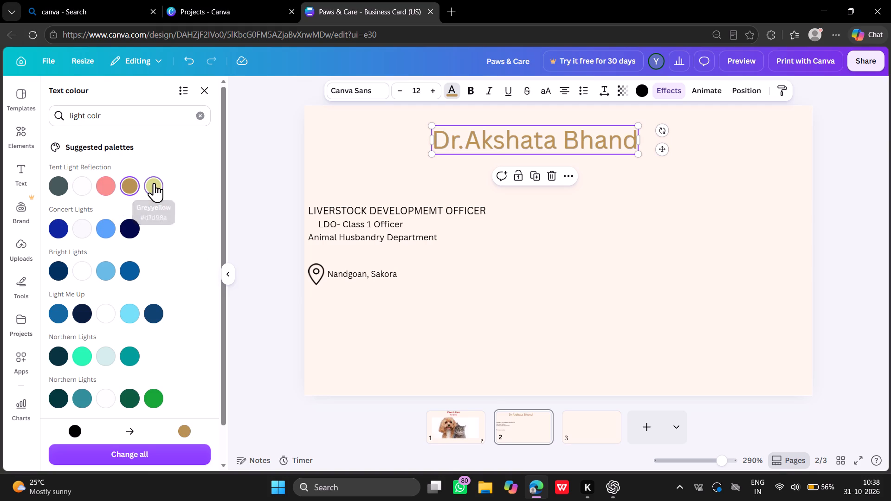
scroll(140, 212, down, 4)
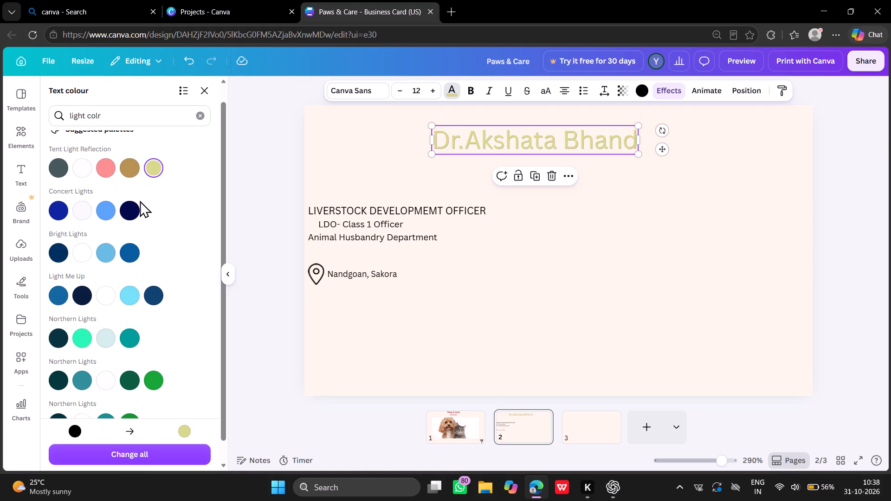
scroll(140, 200, up, 1)
scroll(140, 200, down, 1)
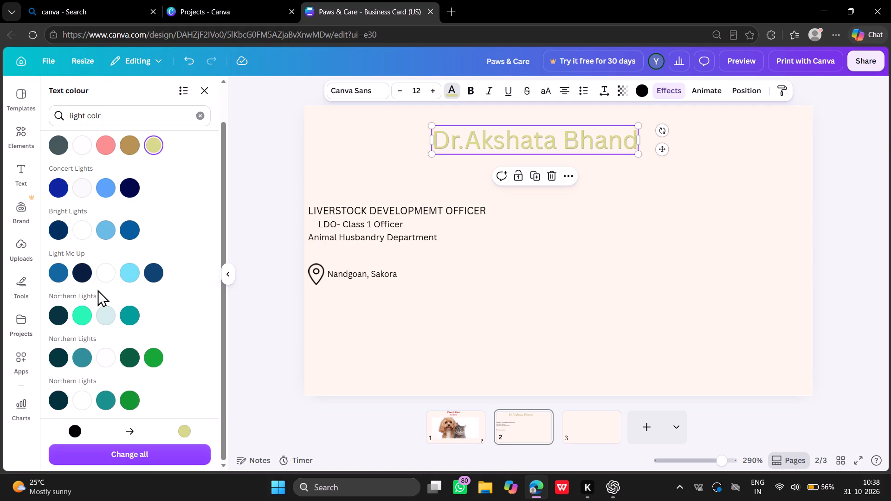
click(62, 153)
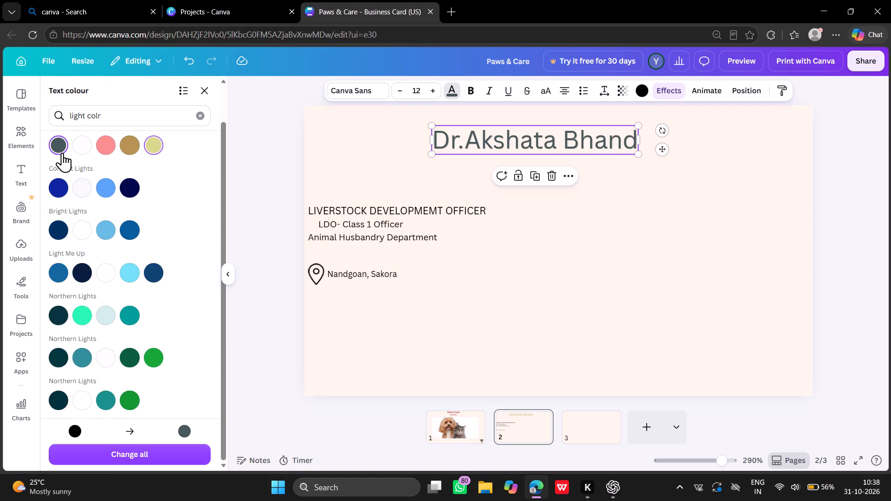
click(434, 255)
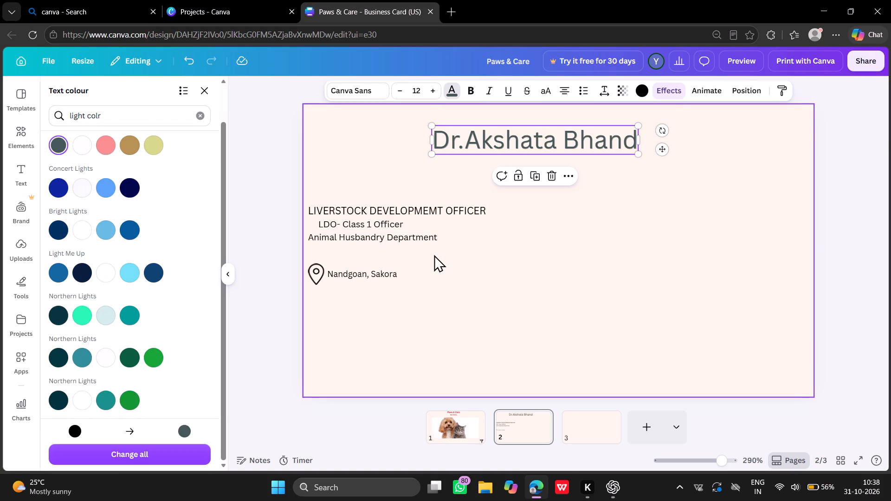
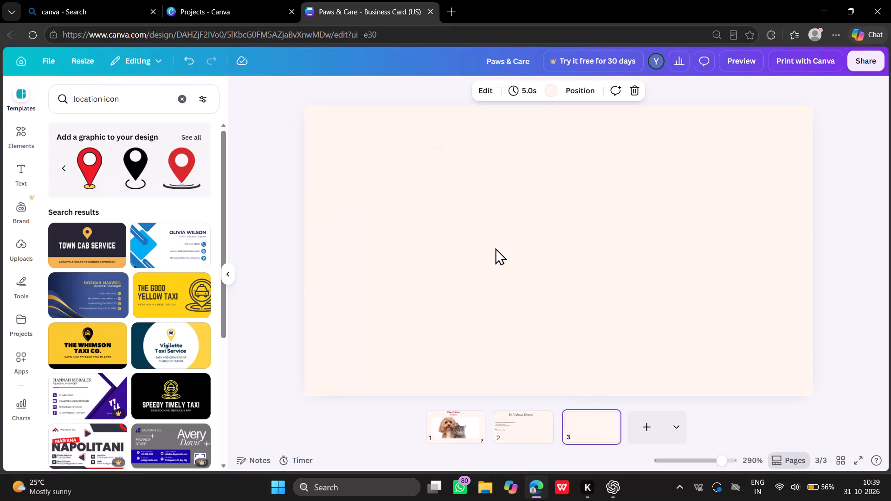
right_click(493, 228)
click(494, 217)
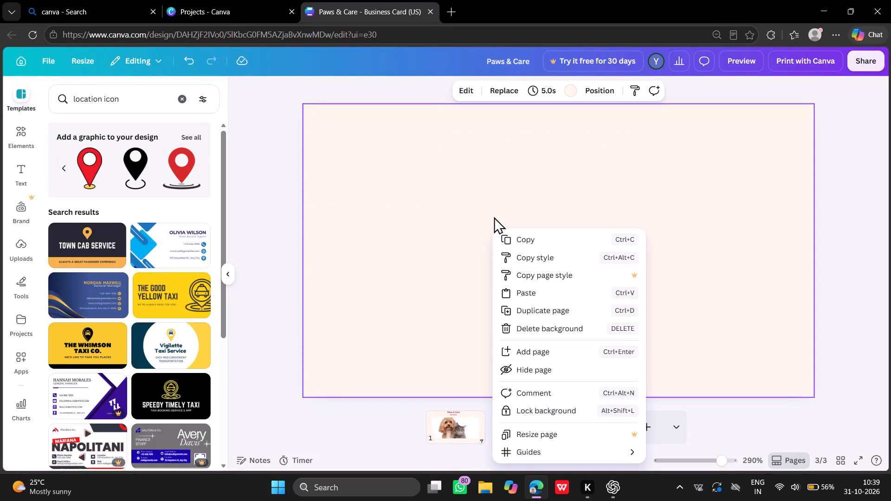
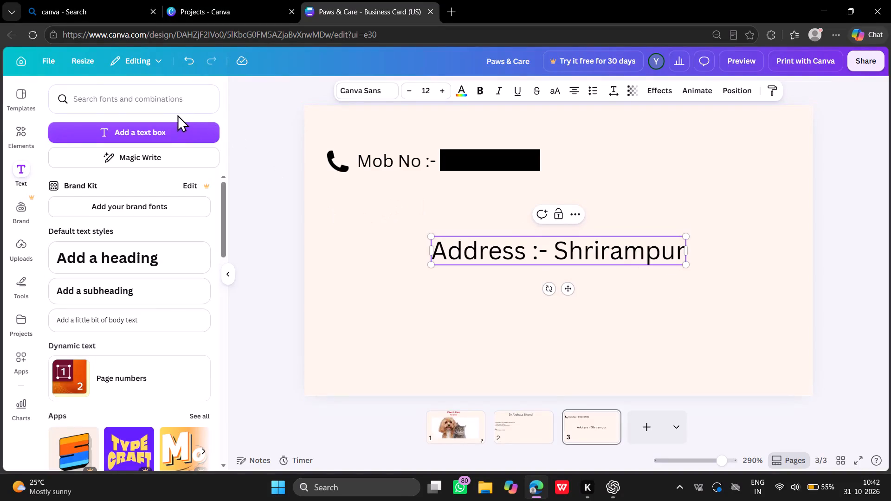
Clear the previous query from the template search and enter a new one beginning with "Address" for the address line's icon.
click(26, 110)
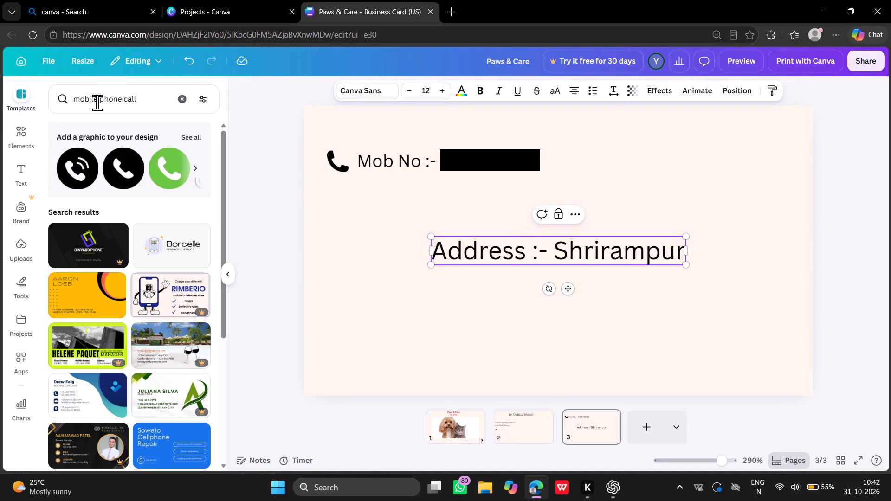
click(180, 94)
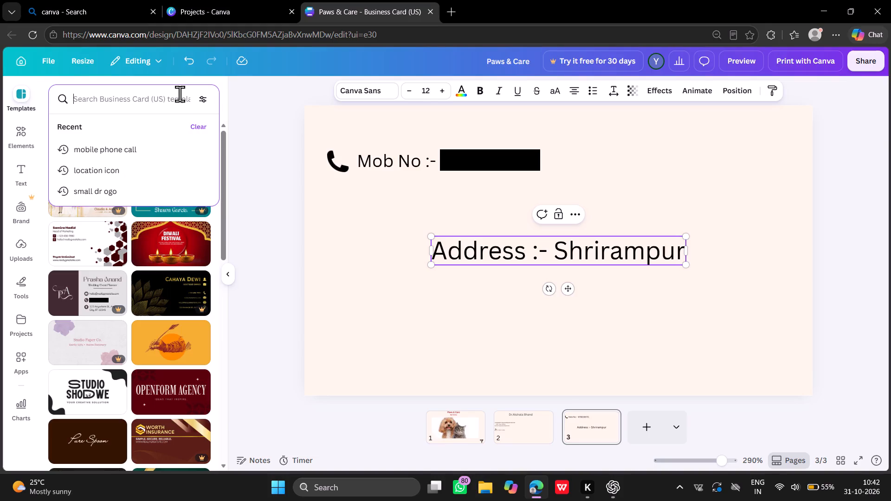
click(177, 97)
key(ctrl+a)
text(ddres)
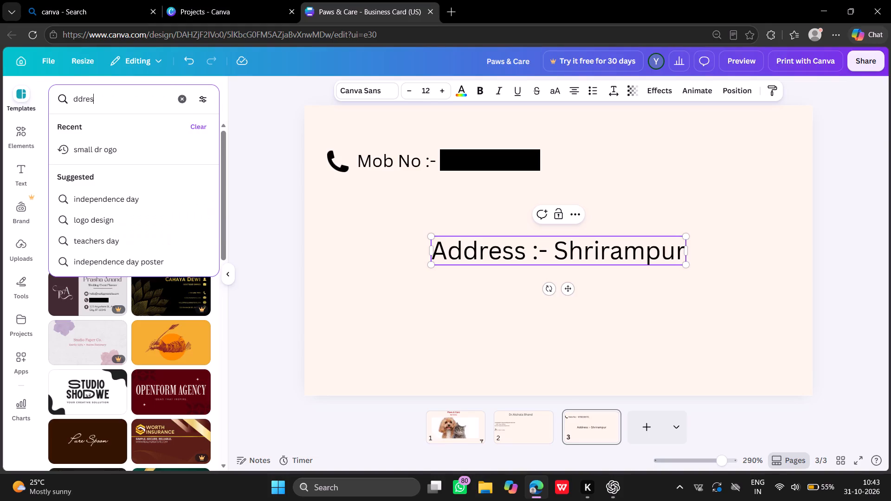
key(BackSpace)
key(BackSpace)
key(BackSpace)
key(BackSpace)
key(BackSpace)
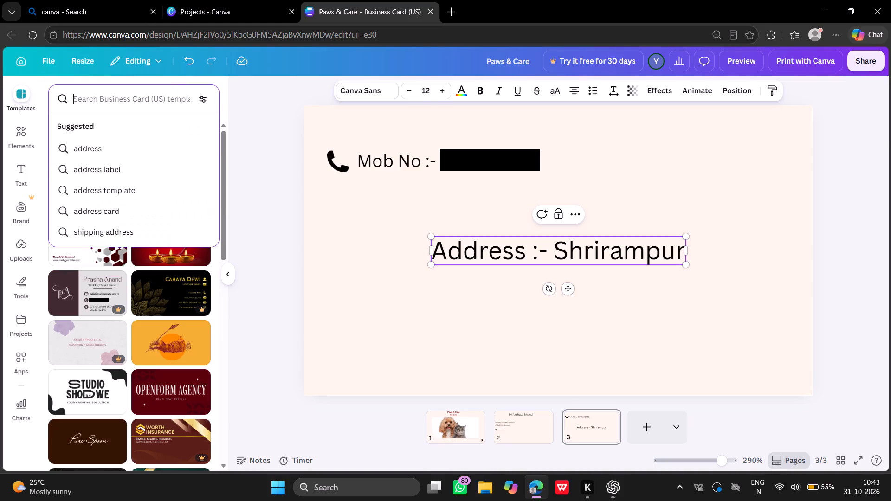
key(BackSpace)
key(shift+a)
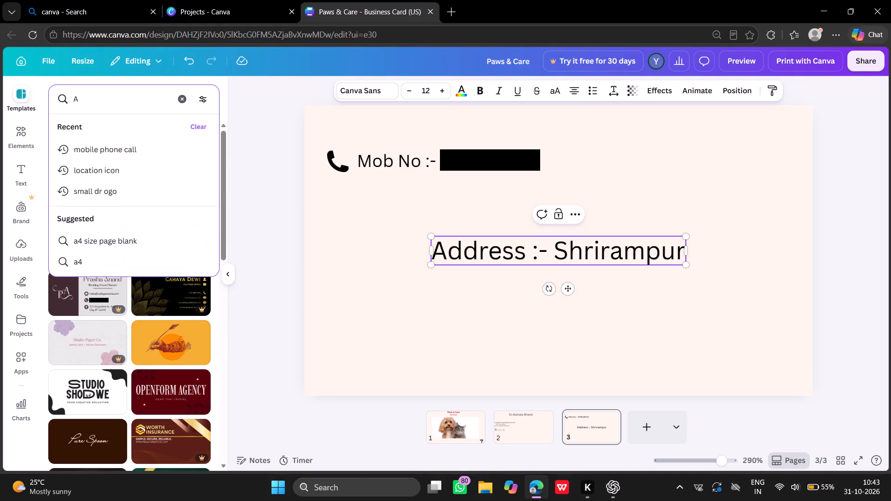
text(ddress)
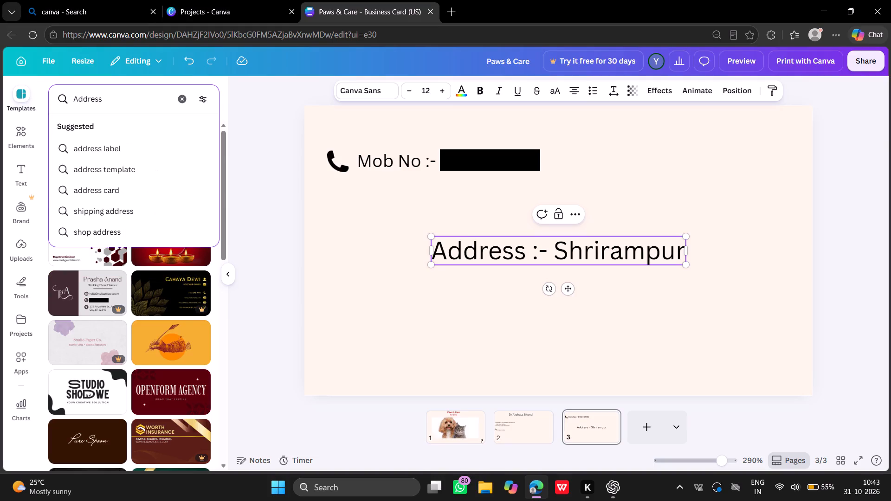
key(space)
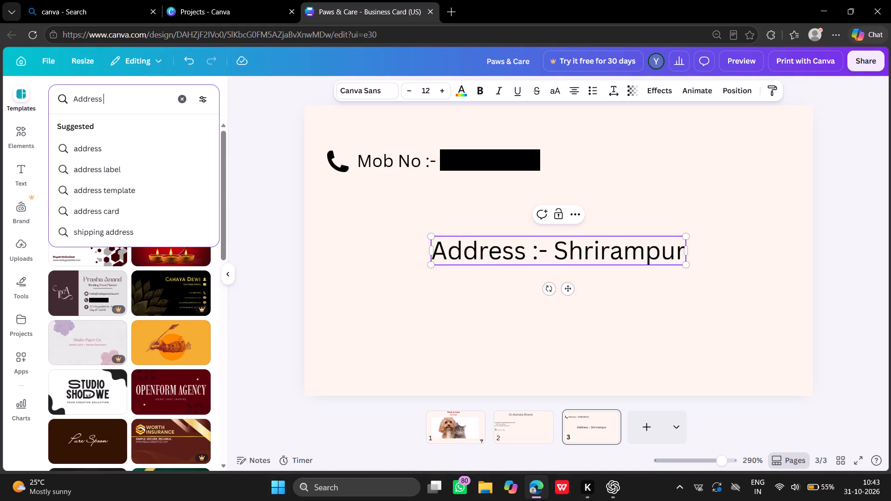
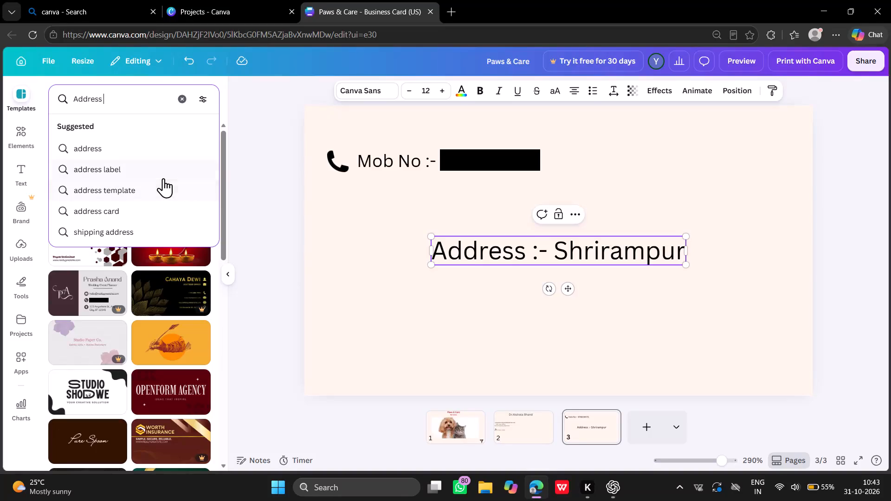
Add the circled location pin from the "address" search graphics below the phone icon, scaled to about 0.2 by 0.2.
click(170, 158)
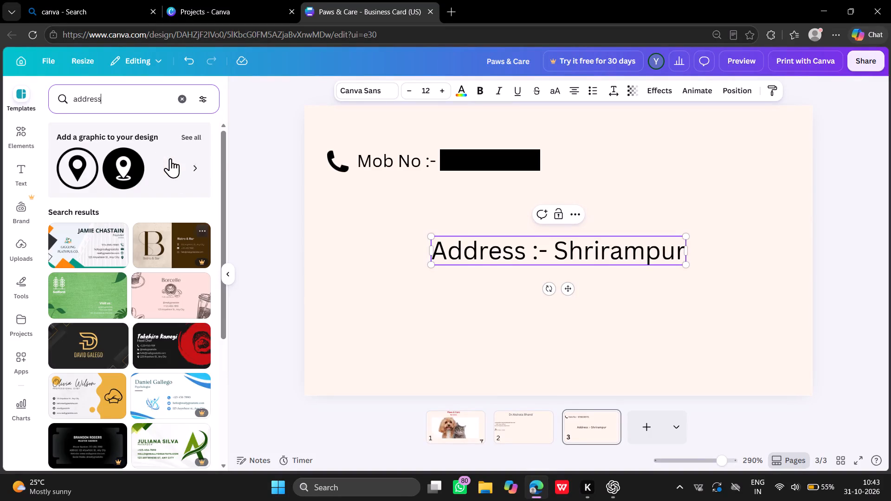
drag(83, 170, 199, 181)
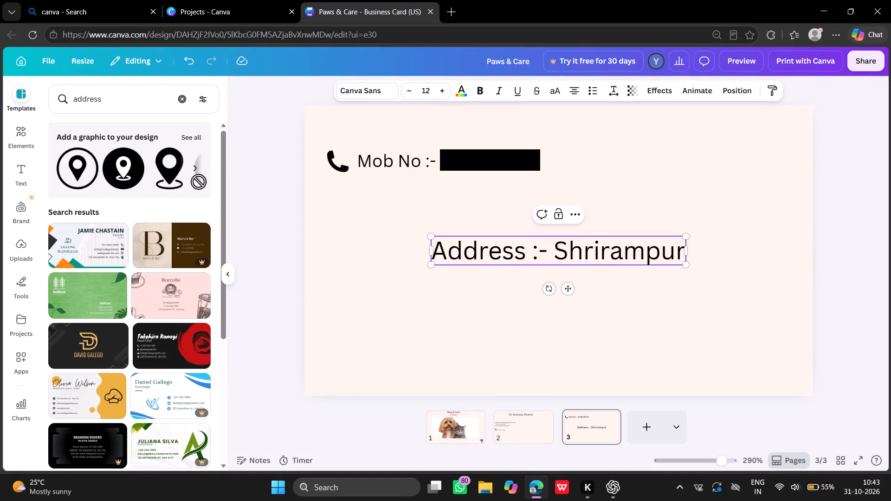
drag(199, 181, 329, 230)
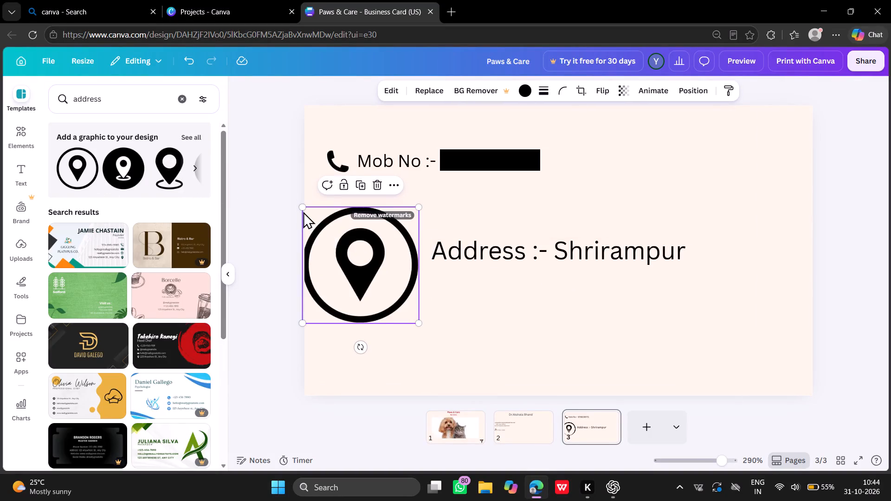
drag(301, 210, 387, 298)
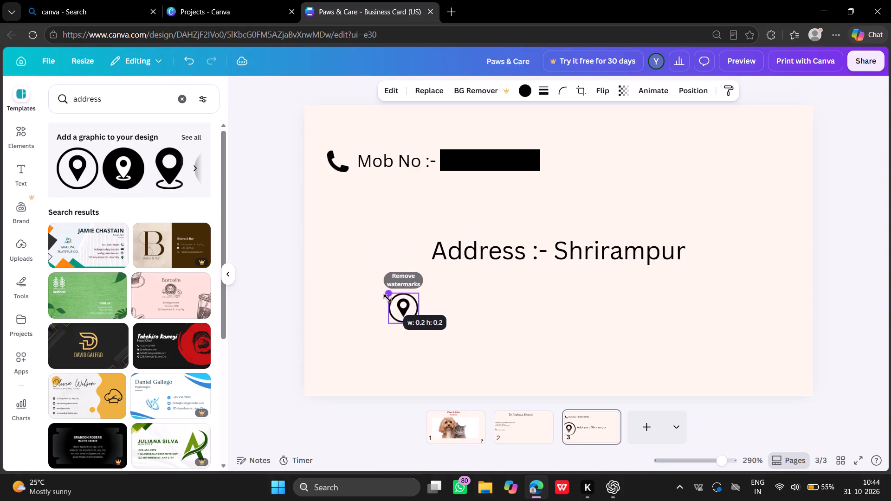
drag(387, 298, 389, 302)
drag(410, 306, 339, 200)
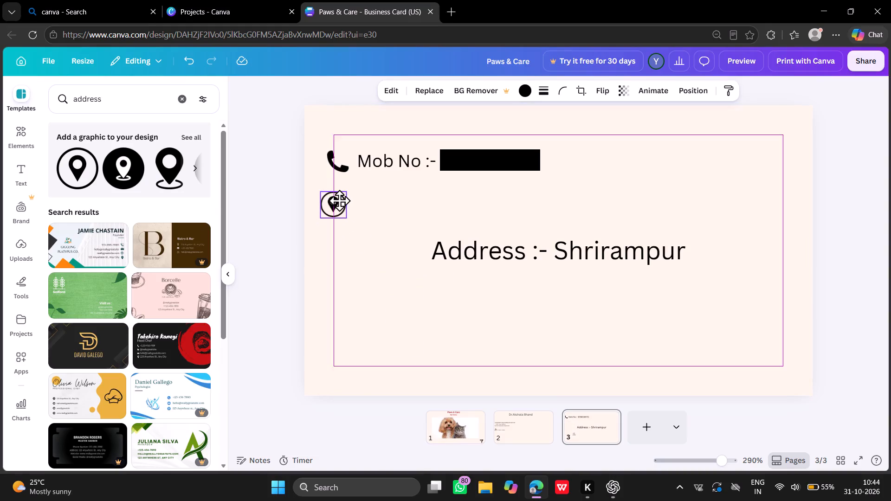
drag(339, 200, 344, 199)
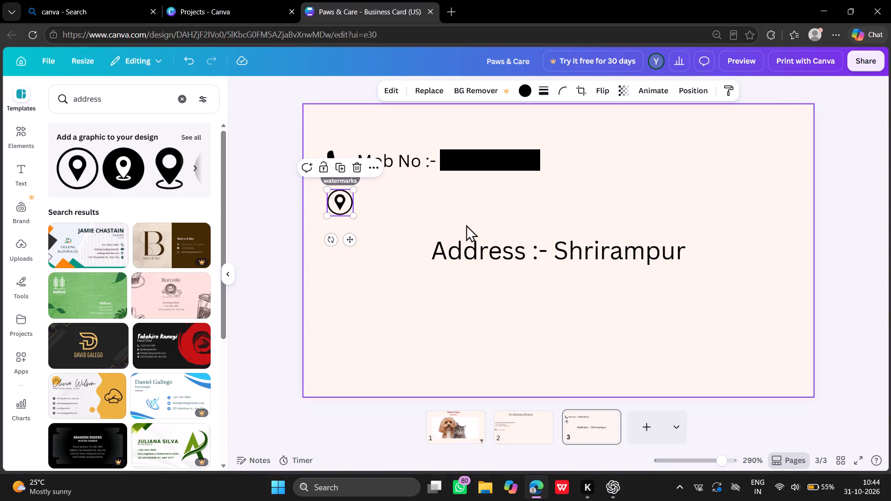
Shrink the "Address :- Shrirampur" text to about size 7.3 and place it beside the location pin, vertically centred on it.
drag(509, 248, 437, 199)
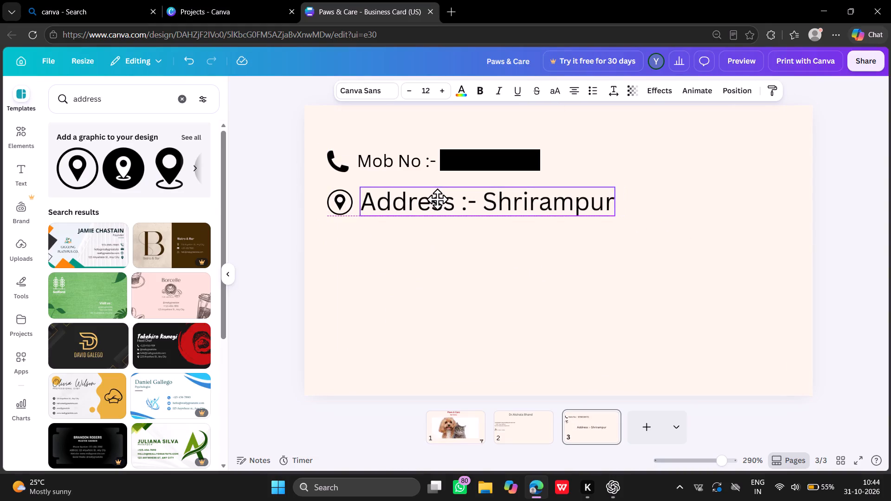
drag(437, 199, 486, 198)
drag(409, 215, 510, 225)
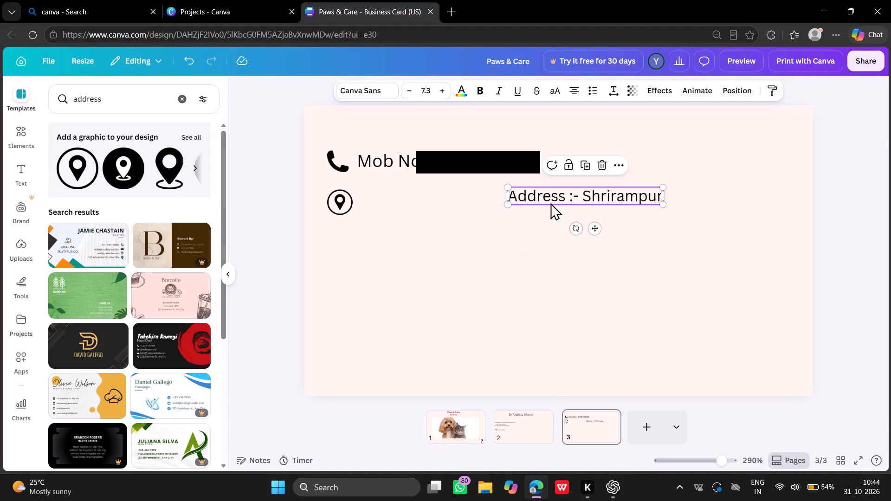
drag(551, 203, 407, 208)
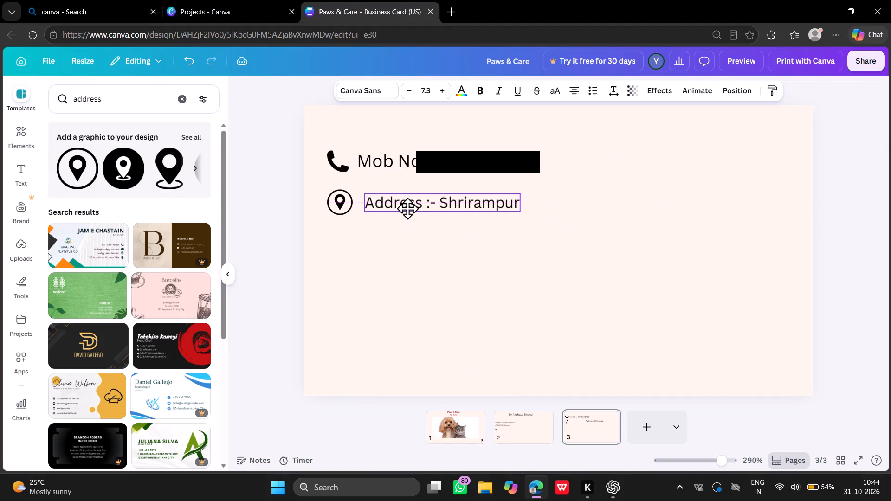
drag(407, 208, 404, 206)
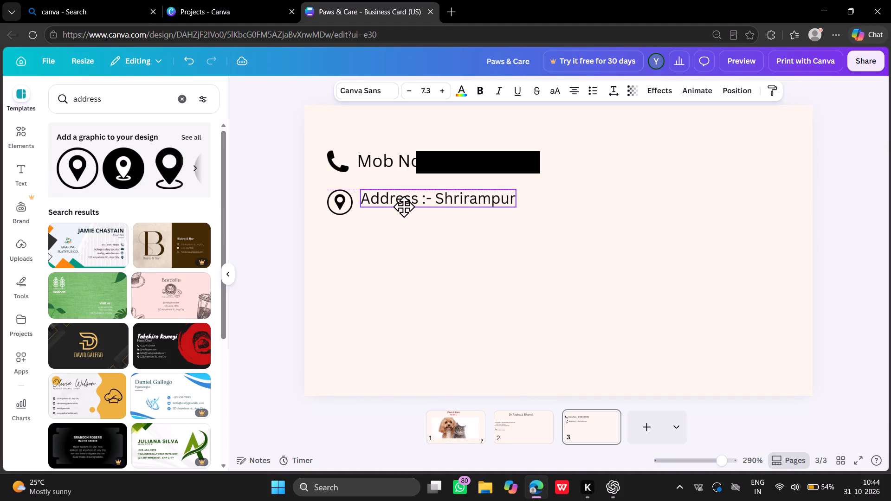
drag(404, 206, 404, 208)
click(581, 231)
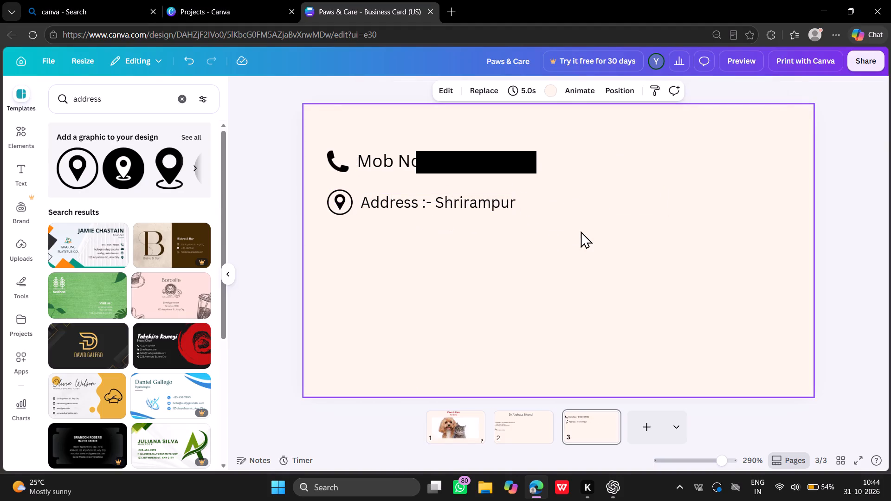
Shrink the "Mob No" text to about size 7.9 and align its start with the address text below.
drag(476, 149, 471, 152)
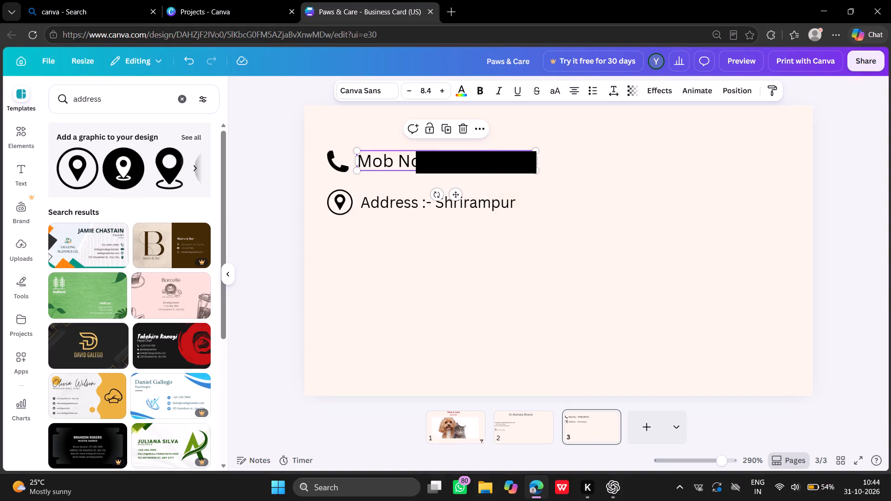
drag(471, 152, 461, 159)
drag(357, 150, 358, 150)
drag(358, 150, 369, 152)
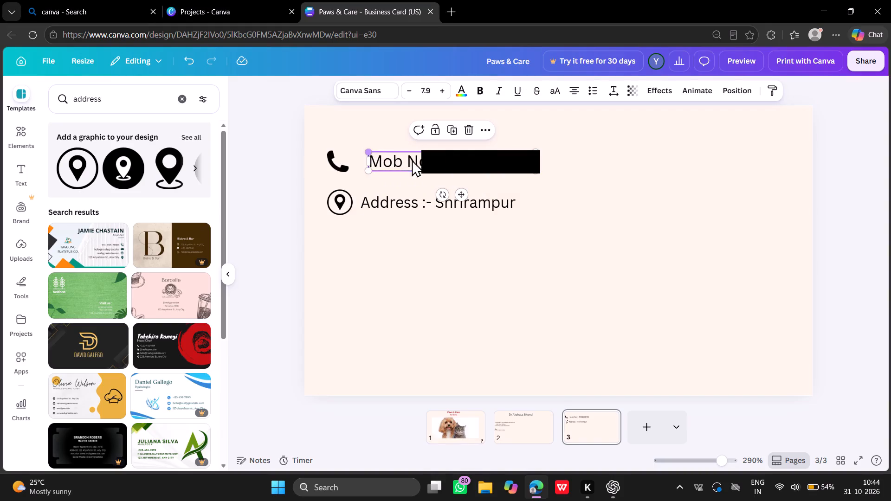
drag(421, 165, 405, 164)
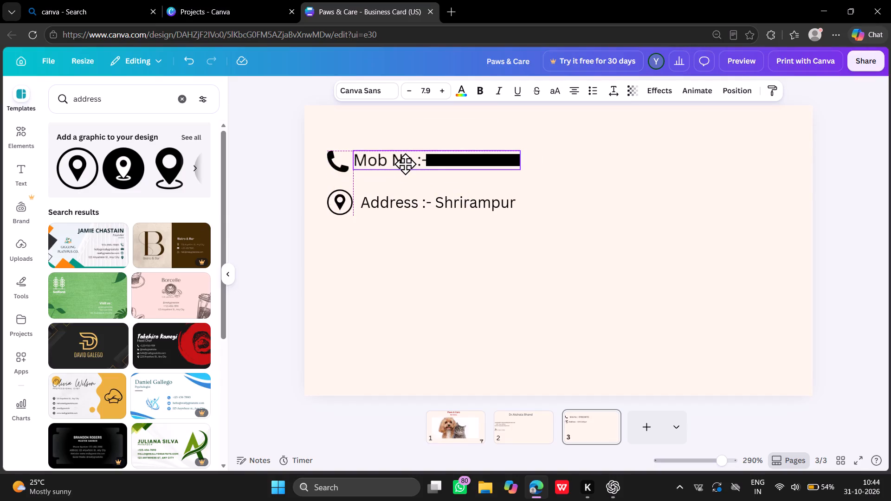
drag(405, 164, 407, 165)
drag(407, 165, 413, 165)
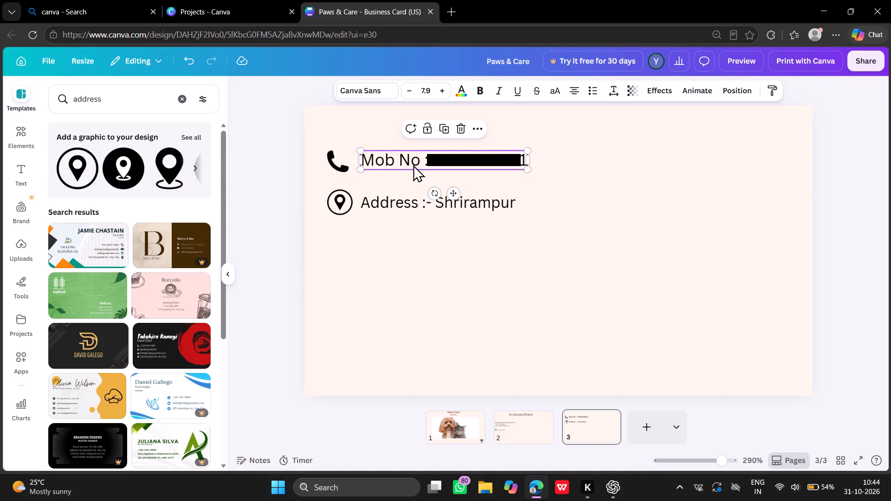
click(477, 260)
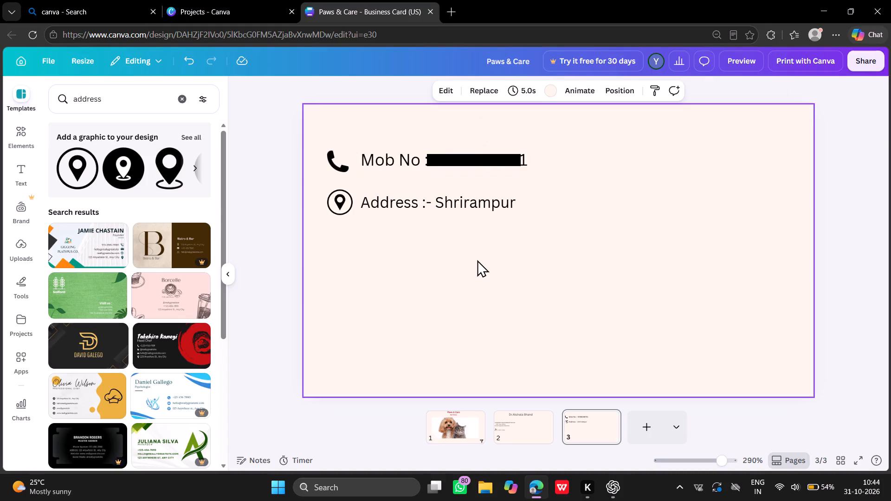
Nudge the location pin slightly away from the address text so it sits centred under the phone icon.
click(337, 199)
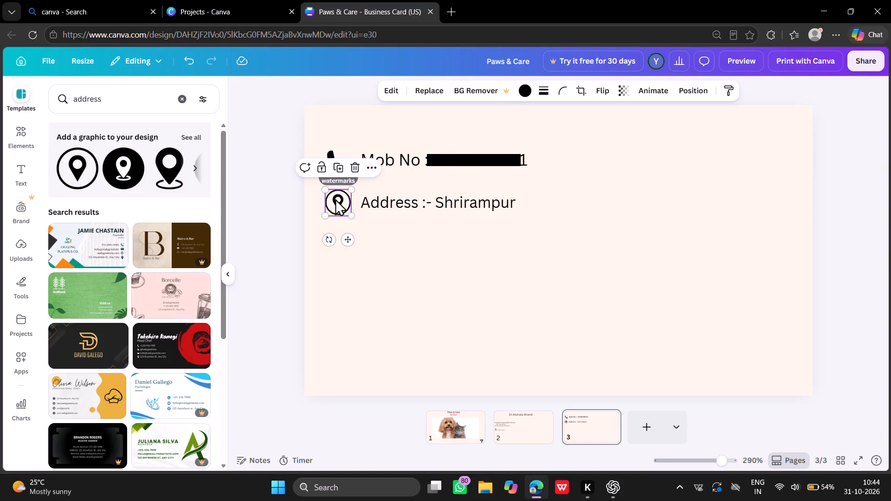
click(405, 302)
click(405, 302)
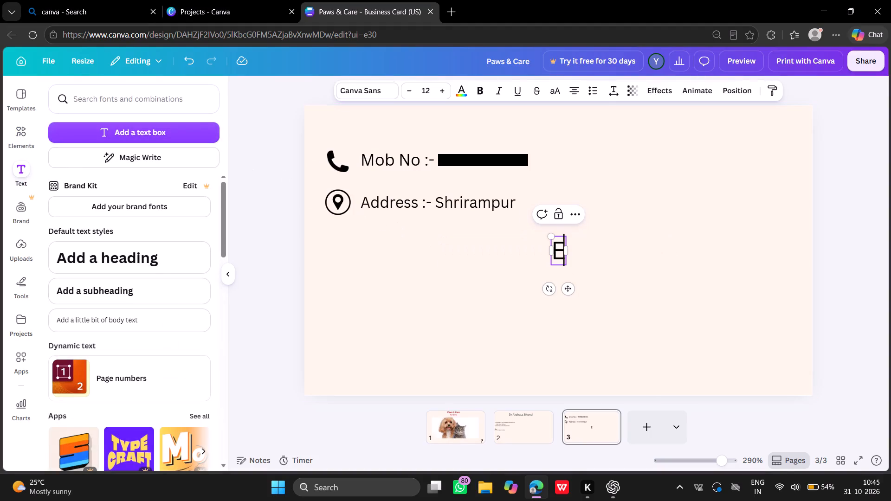
text(mziil)
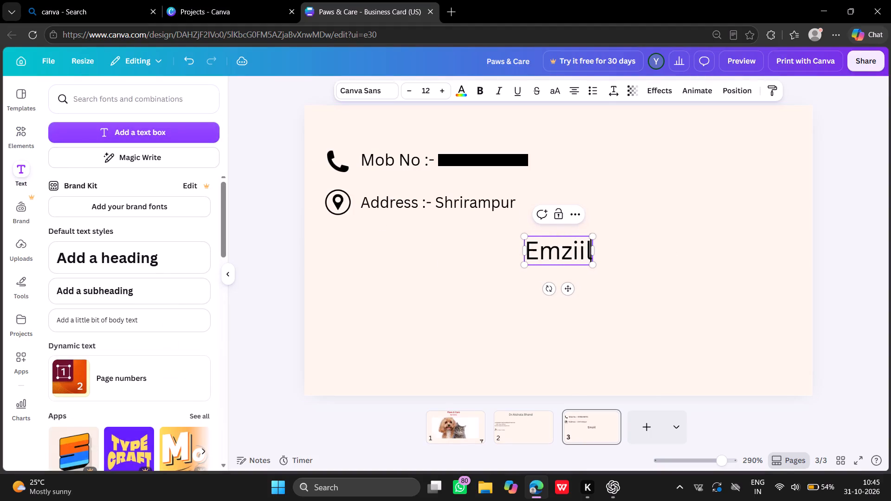
key(BackSpace)
key(BackSpace)
key(BackSpace)
key(BackSpace)
text(ai)
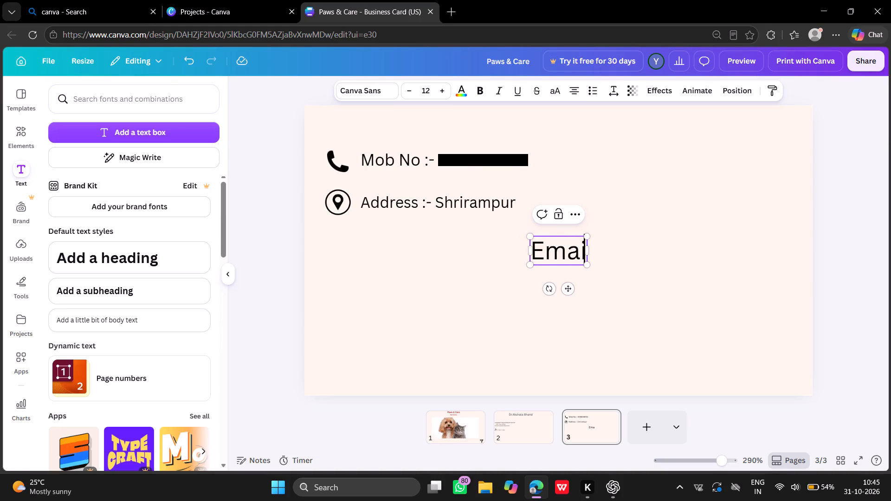
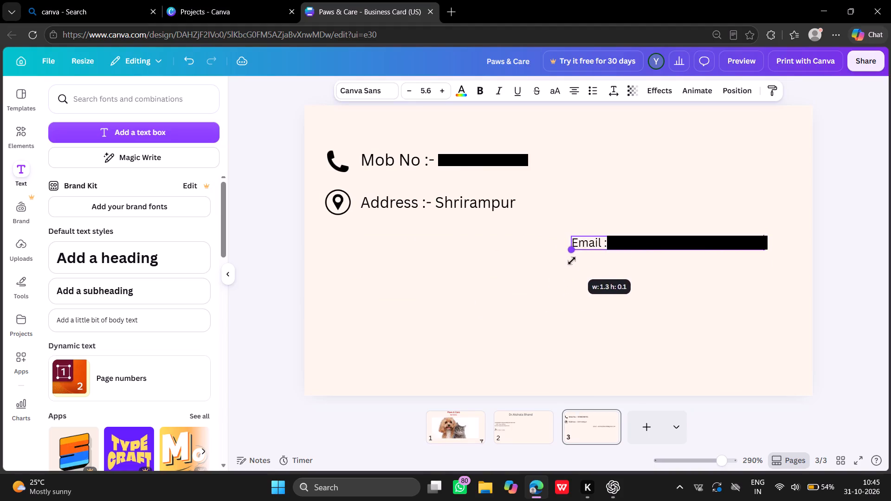
Move the email line beneath the address line on page 3, left-aligned with it, and enlarge its text to about size 5.9.
drag(572, 261, 572, 260)
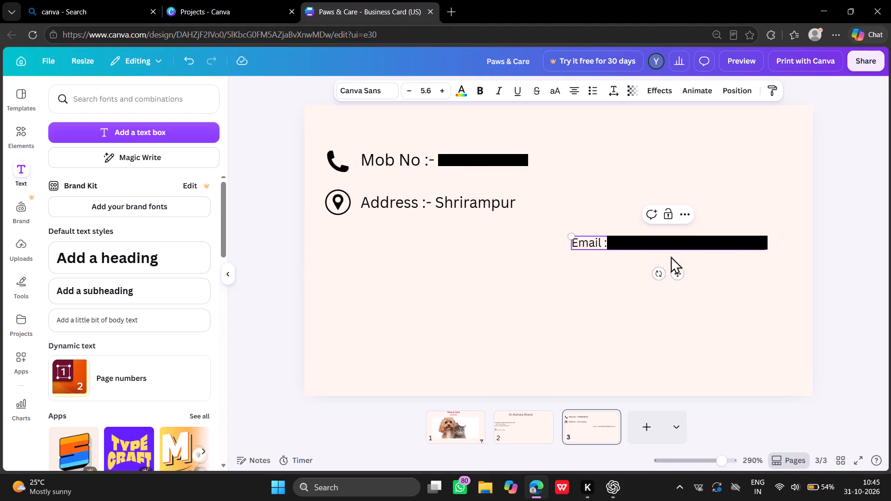
click(687, 285)
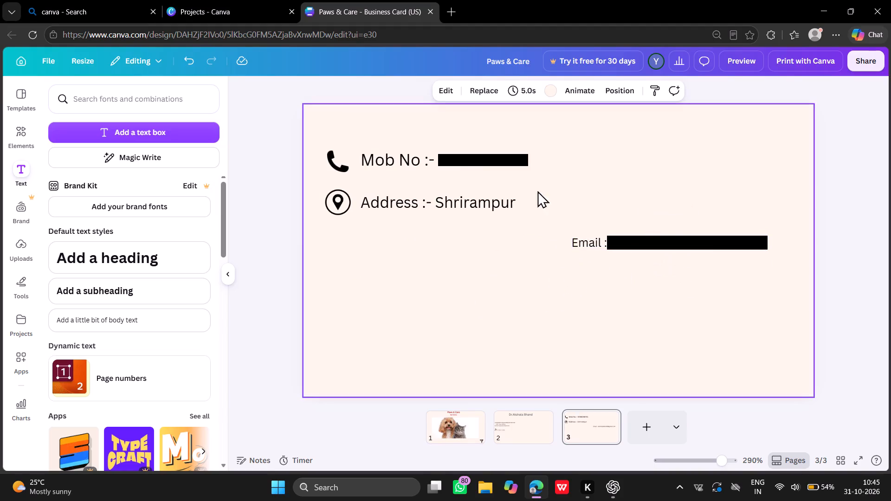
drag(609, 246, 395, 237)
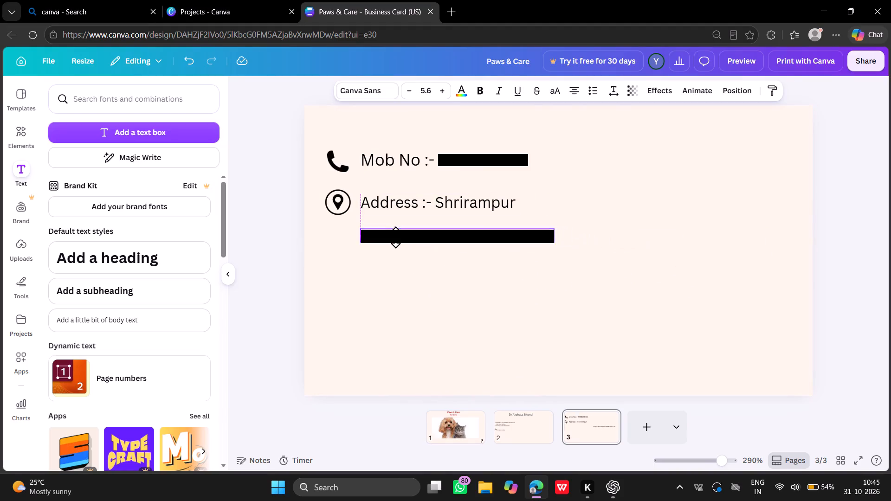
drag(395, 237, 395, 237)
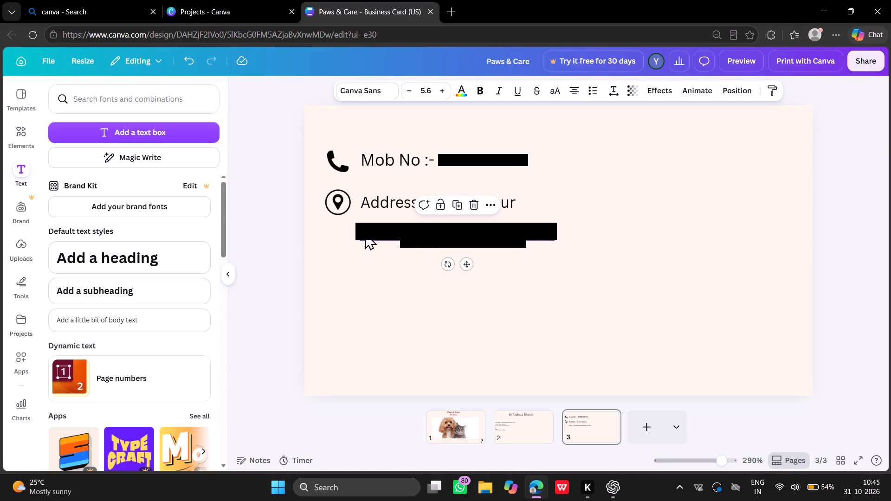
drag(361, 228, 352, 222)
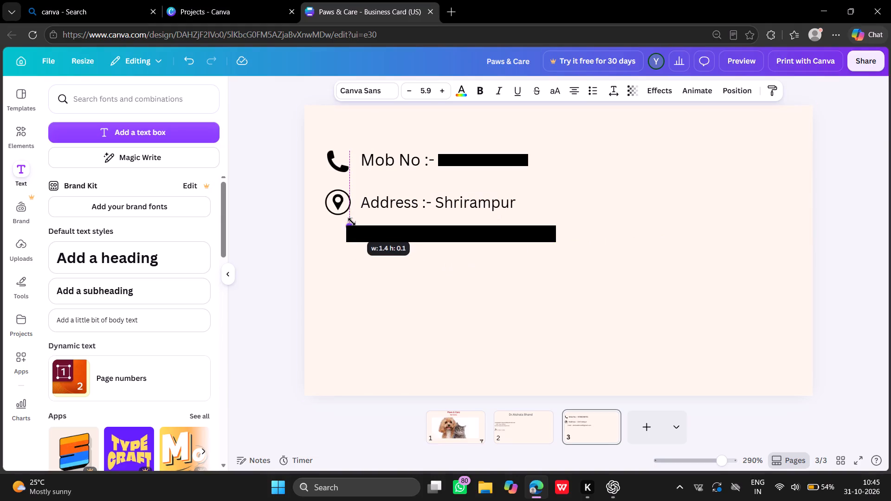
drag(352, 222, 354, 222)
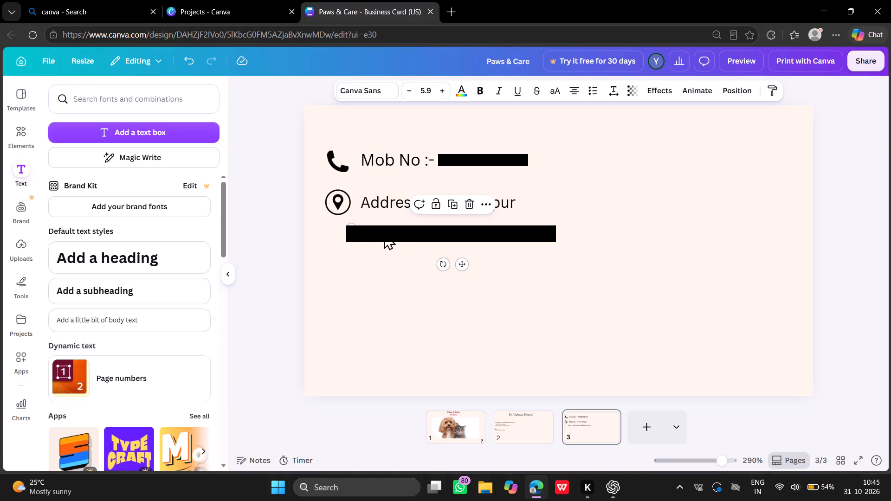
drag(384, 232, 391, 229)
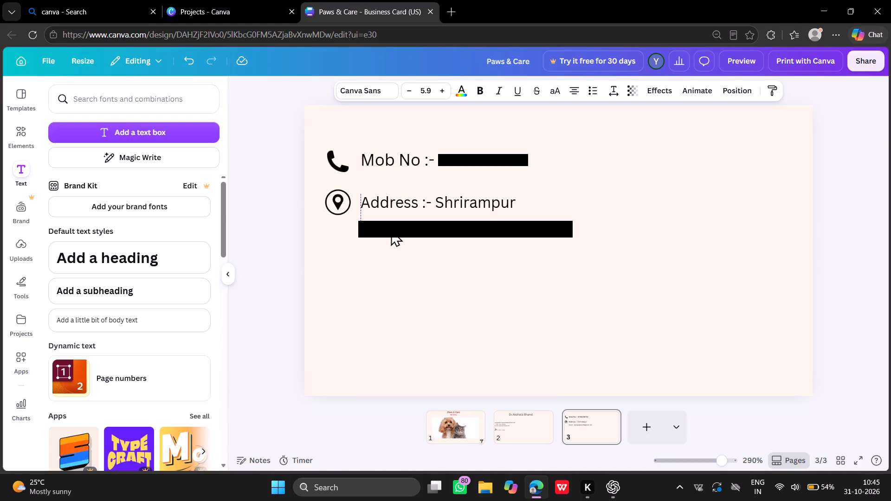
click(399, 267)
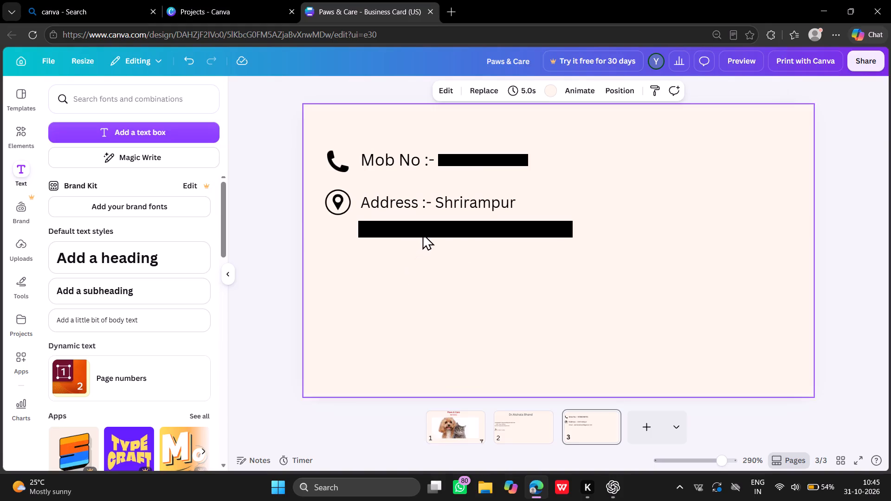
Enlarge the email line's text to about size 6.2 and realign it with the start of the address line.
click(422, 233)
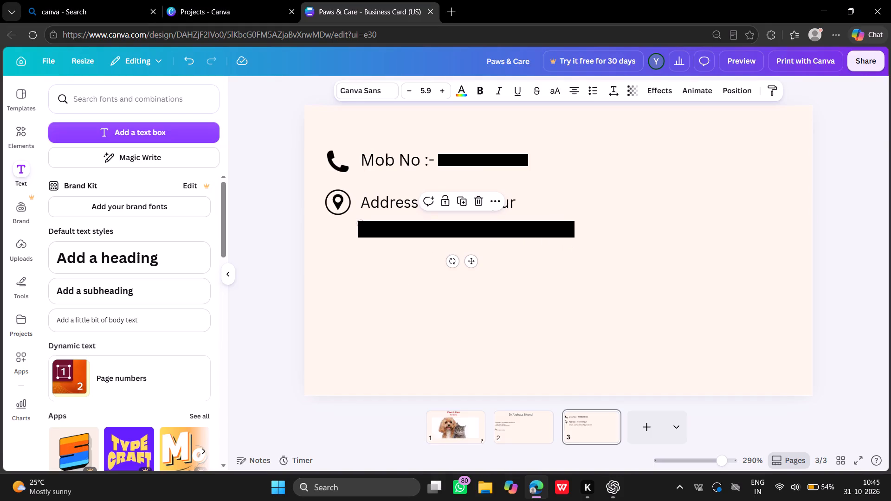
click(568, 232)
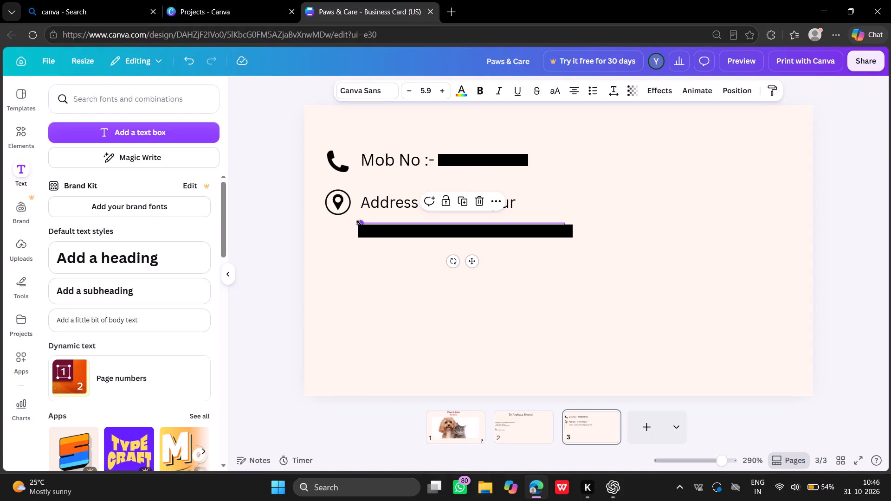
drag(360, 224, 355, 213)
click(359, 285)
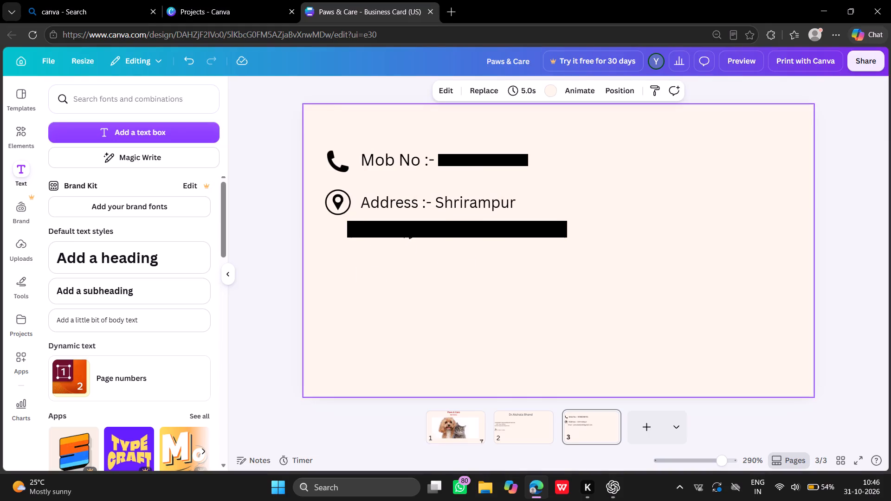
drag(404, 228, 413, 226)
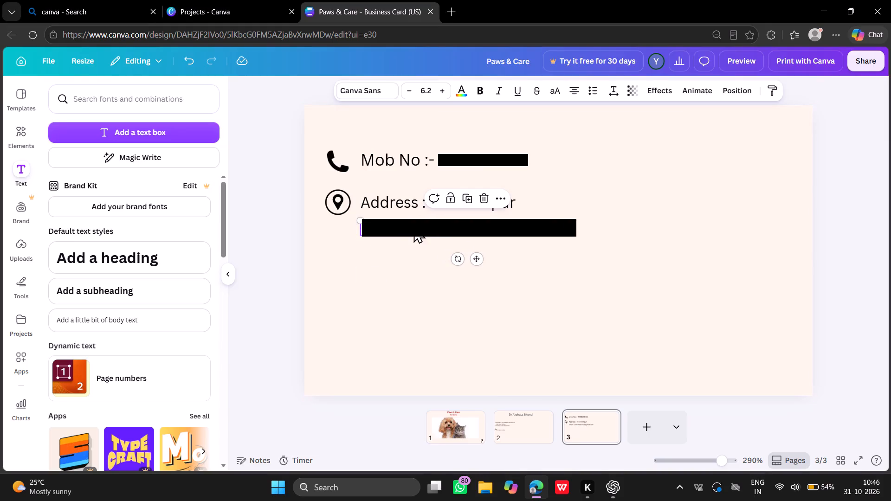
Search for "email" and add the solid black envelope graphic to page 3.
click(15, 83)
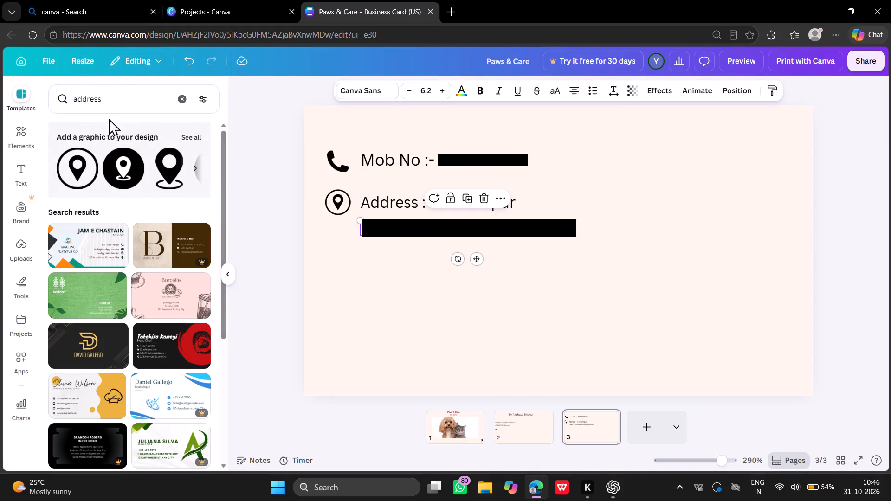
click(122, 111)
double_click(136, 102)
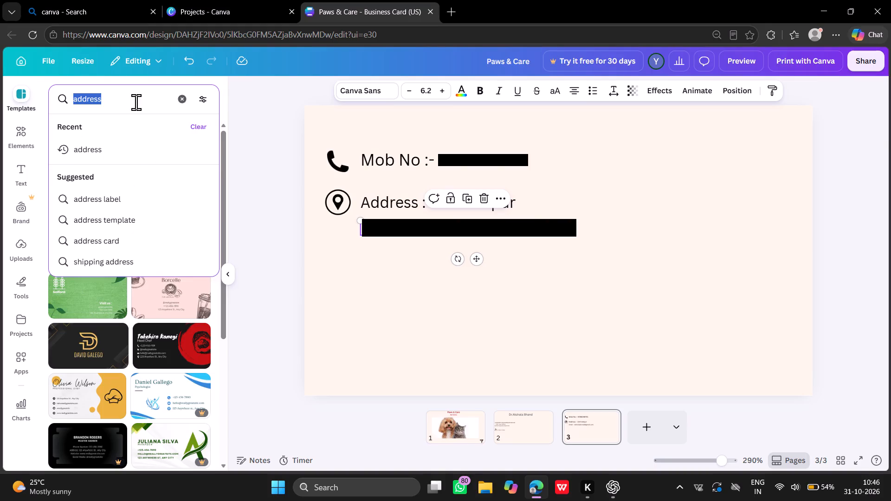
key(BackSpace)
text(email)
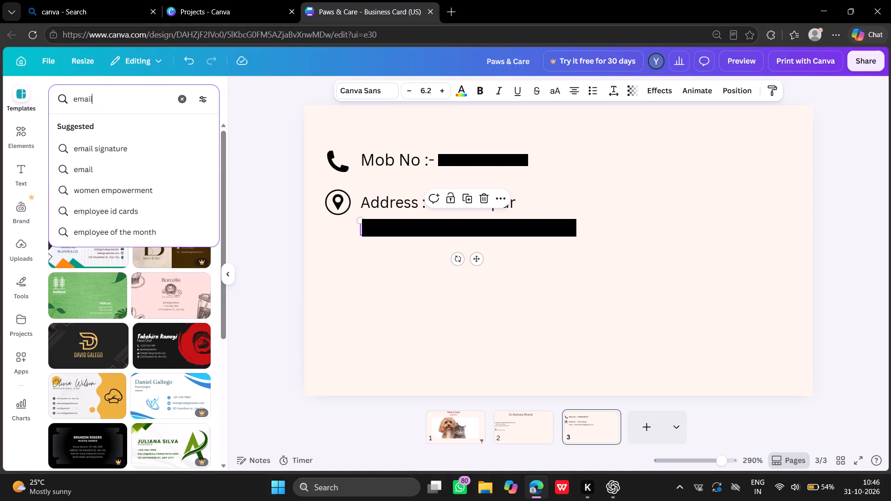
key(Return)
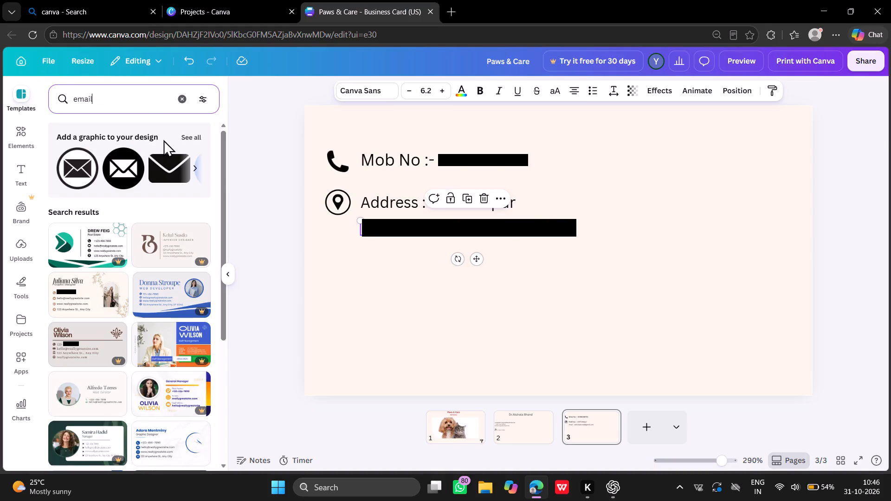
scroll(173, 171, left, 4)
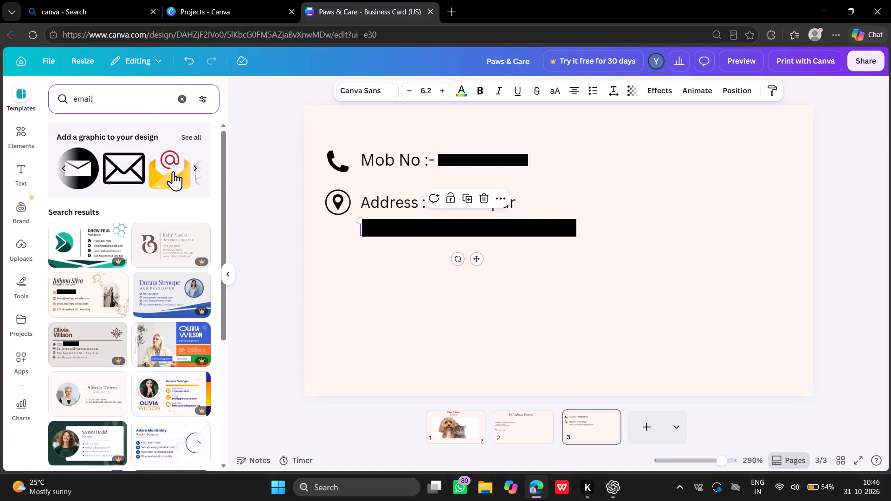
scroll(173, 171, left, 2)
scroll(173, 171, right, 3)
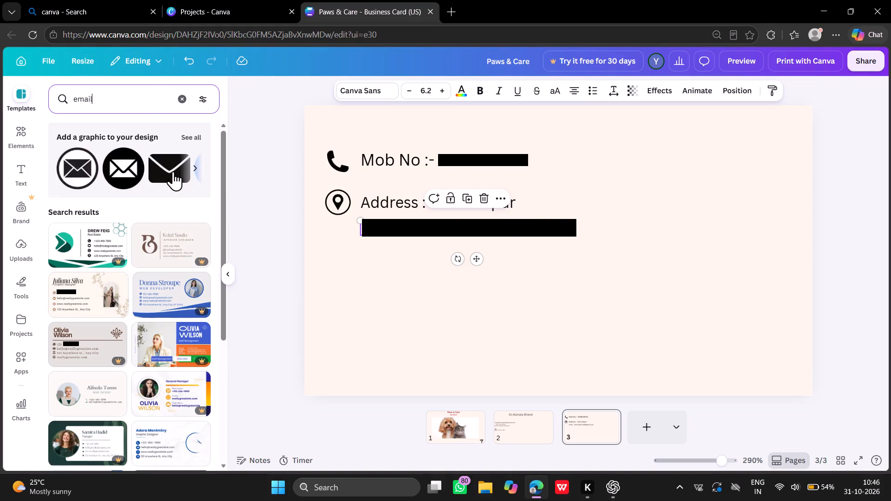
scroll(173, 171, left, 2)
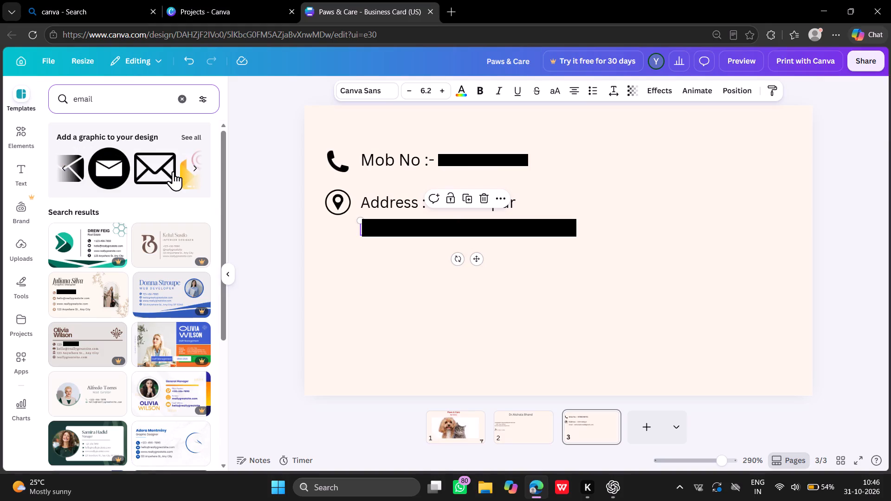
scroll(173, 171, right, 1)
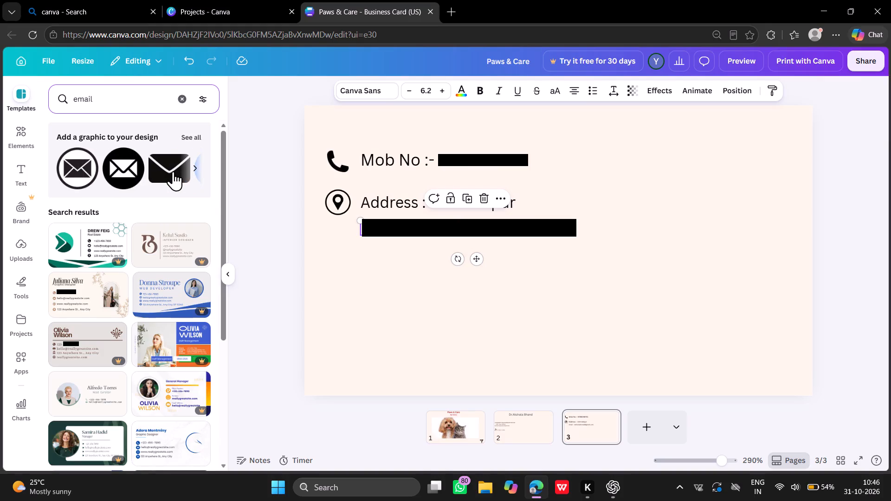
click(173, 171)
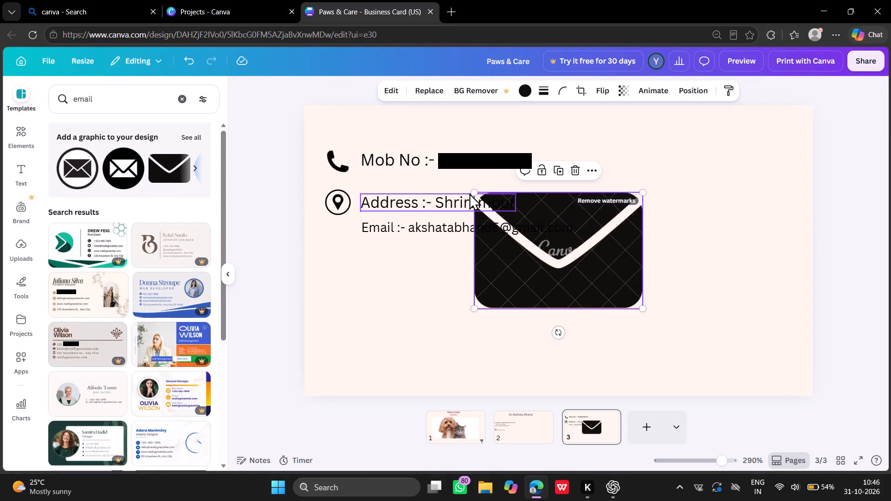
Shrink the envelope graphic, place it under the location icon beside the email line, and level the email text with it.
drag(474, 193, 610, 240)
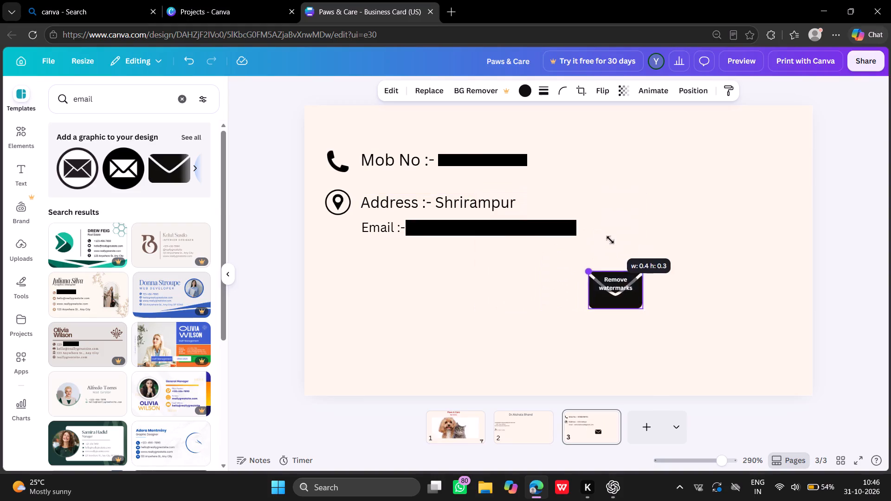
drag(610, 240, 639, 256)
drag(634, 304, 344, 237)
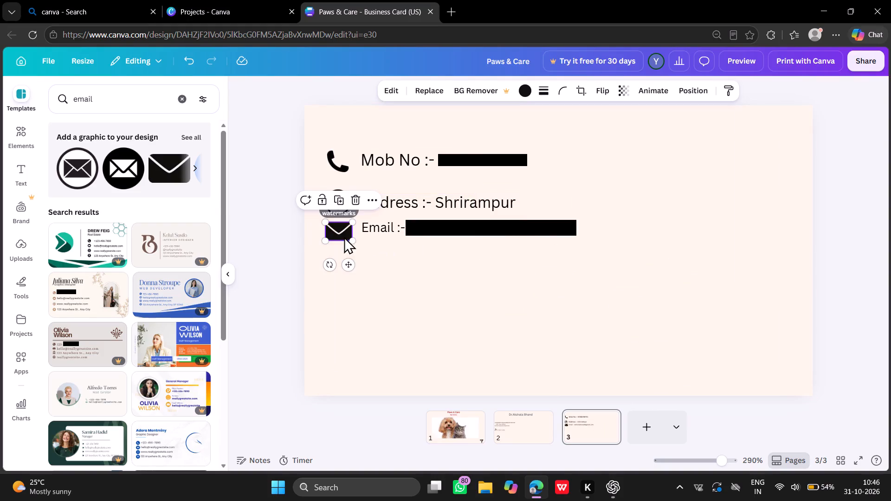
click(412, 296)
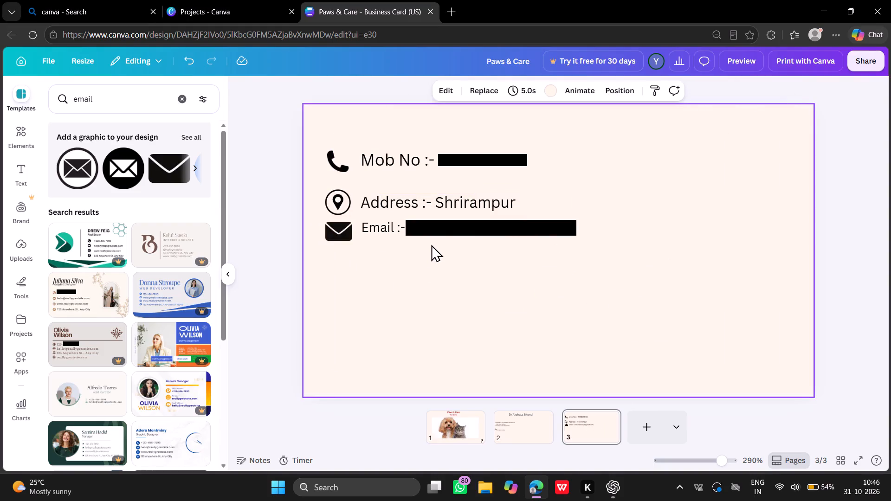
drag(436, 230, 436, 235)
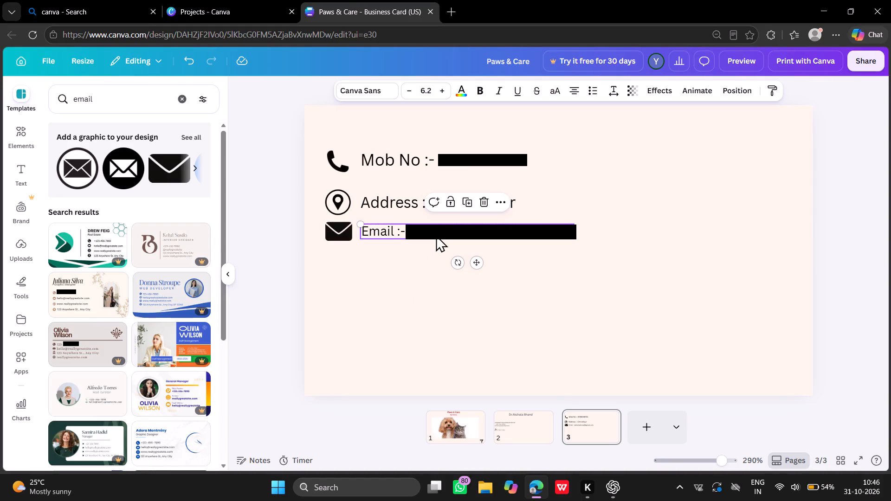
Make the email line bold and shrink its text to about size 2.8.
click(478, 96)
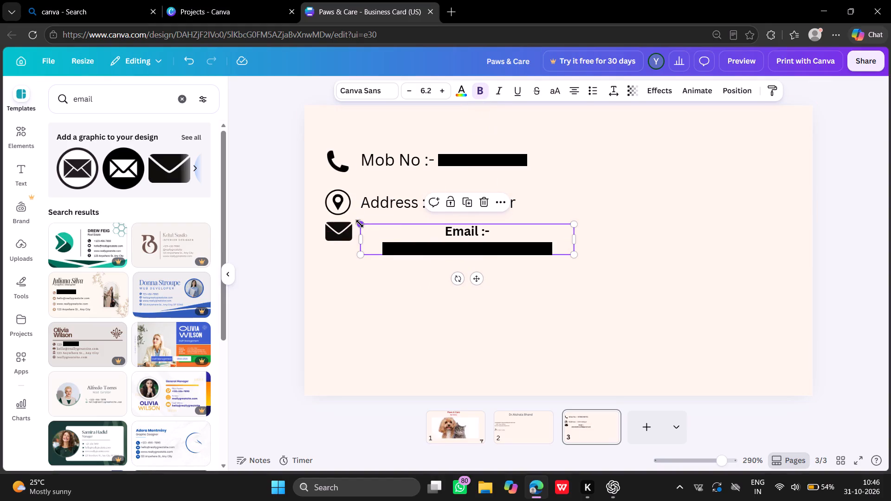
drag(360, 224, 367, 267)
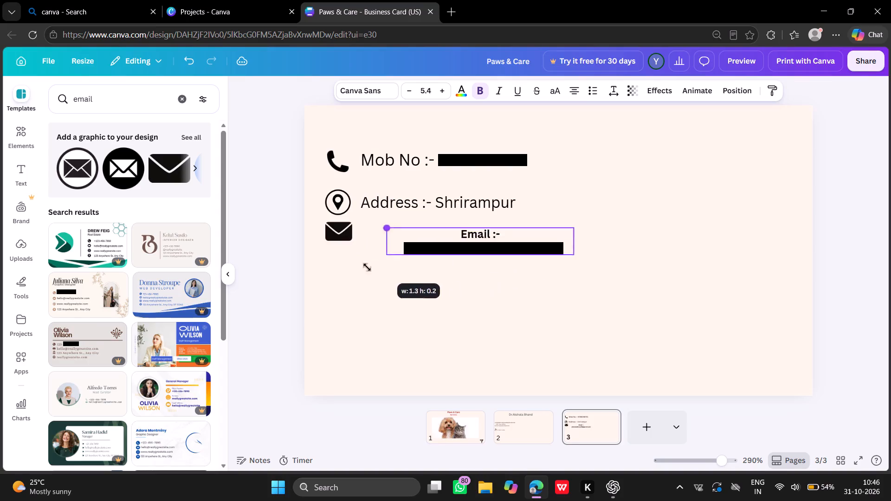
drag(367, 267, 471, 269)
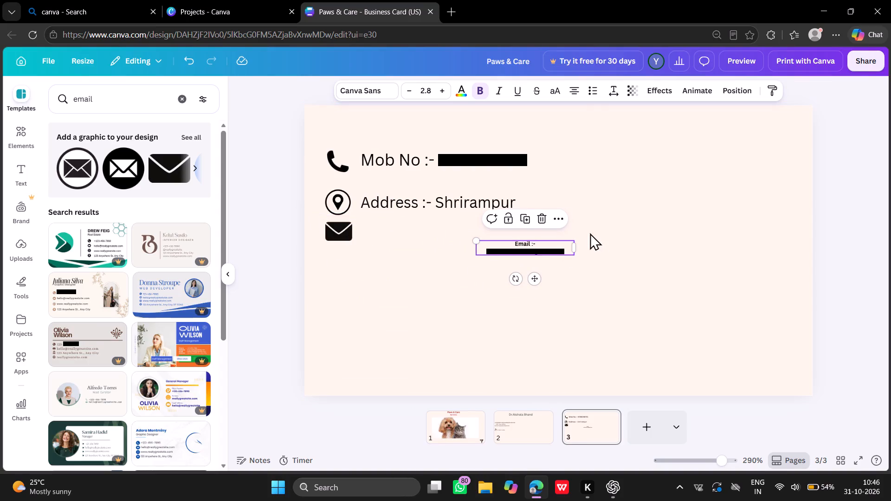
Widen the email text box so the address fits on one line, and enlarge the text to about size 4.4.
drag(575, 248, 621, 238)
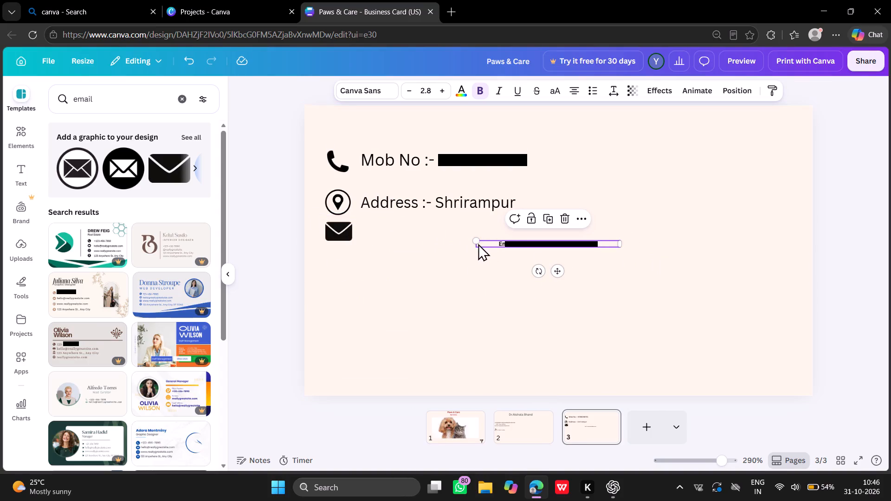
drag(477, 242, 481, 199)
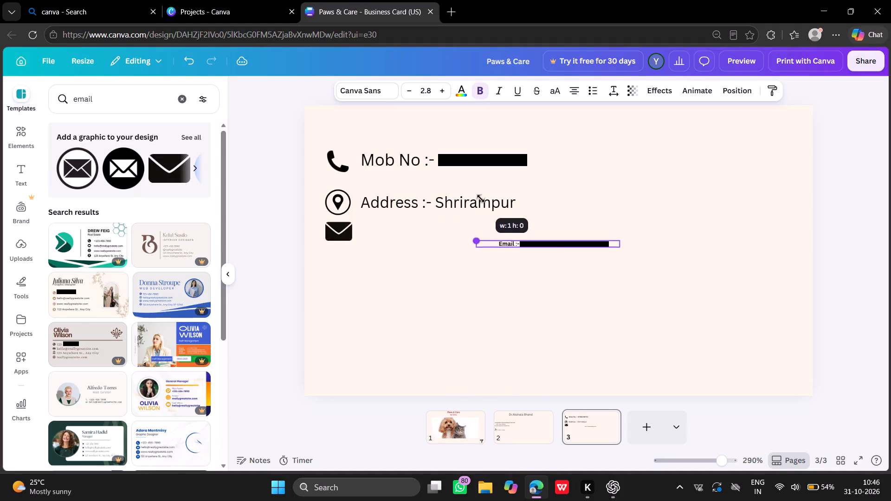
drag(481, 199, 438, 178)
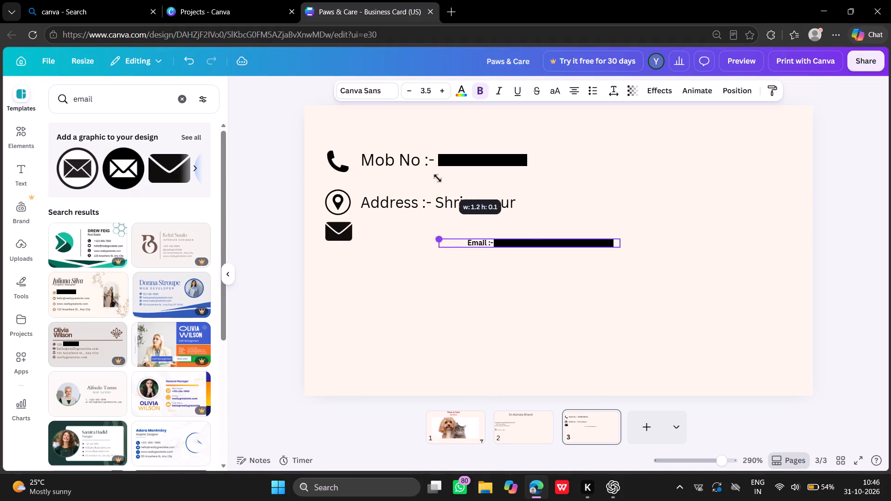
drag(438, 178, 400, 172)
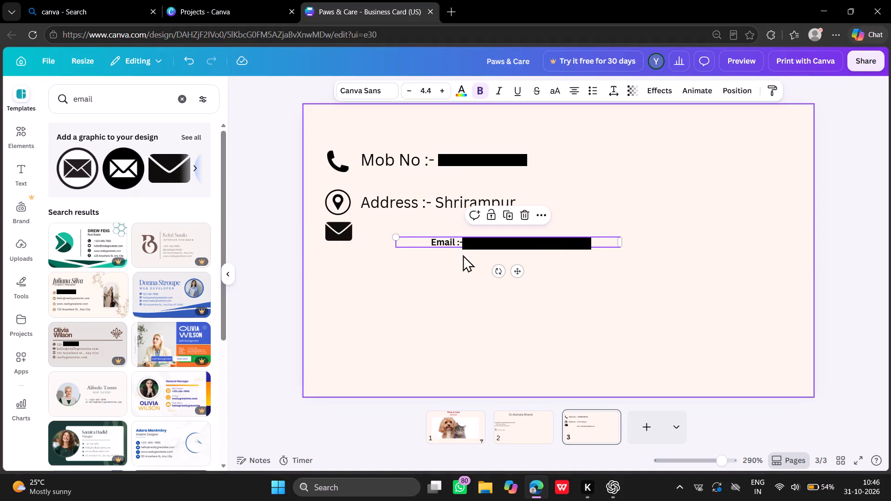
click(395, 238)
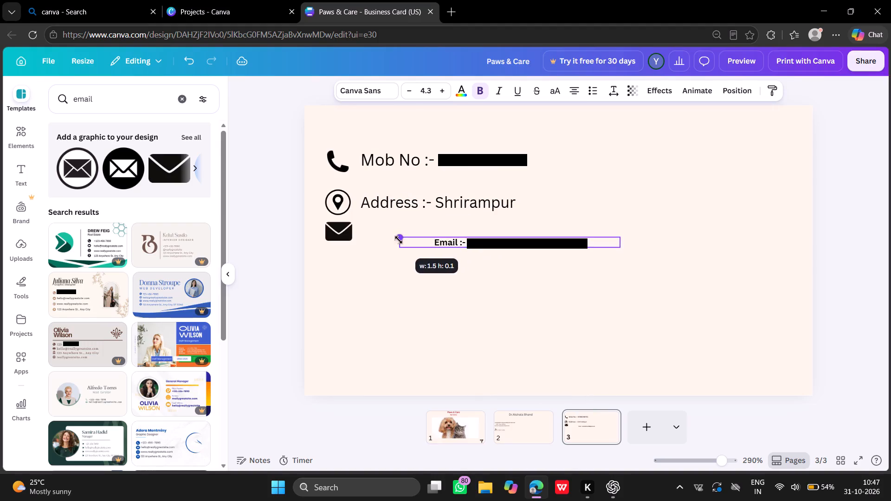
Remove the bold from the email line and enlarge its text to about size 5.2.
click(475, 89)
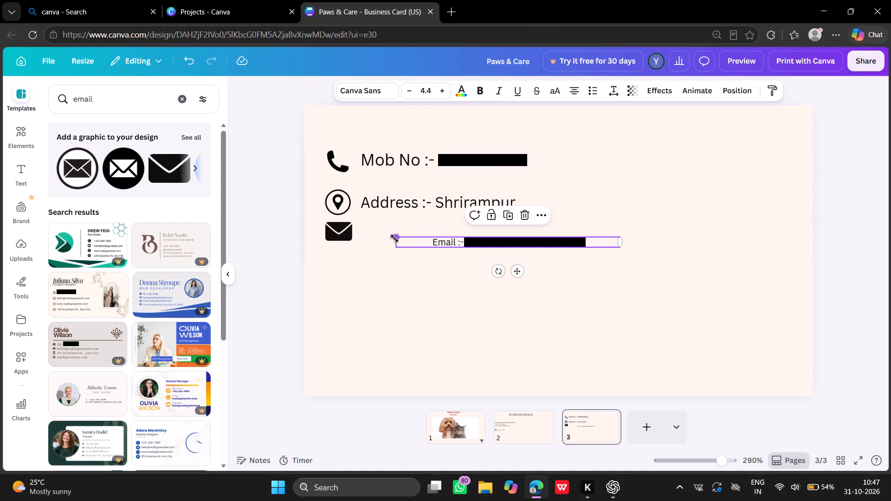
drag(394, 238, 347, 188)
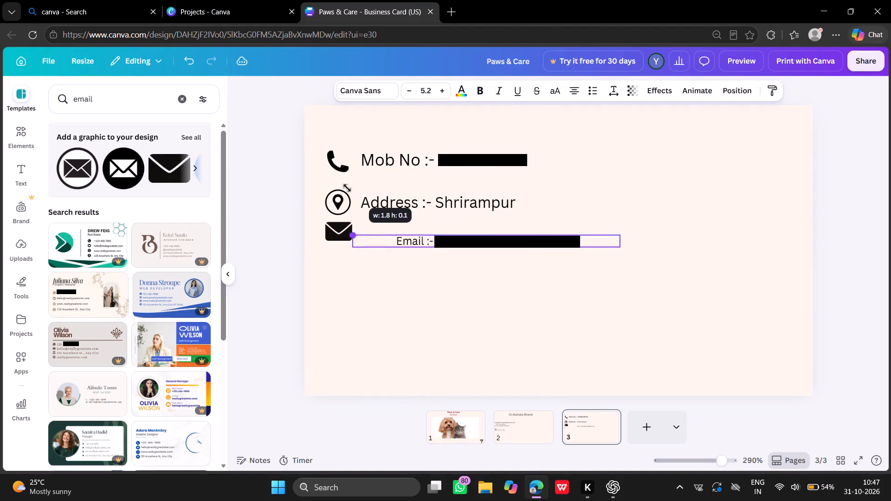
drag(347, 188, 351, 372)
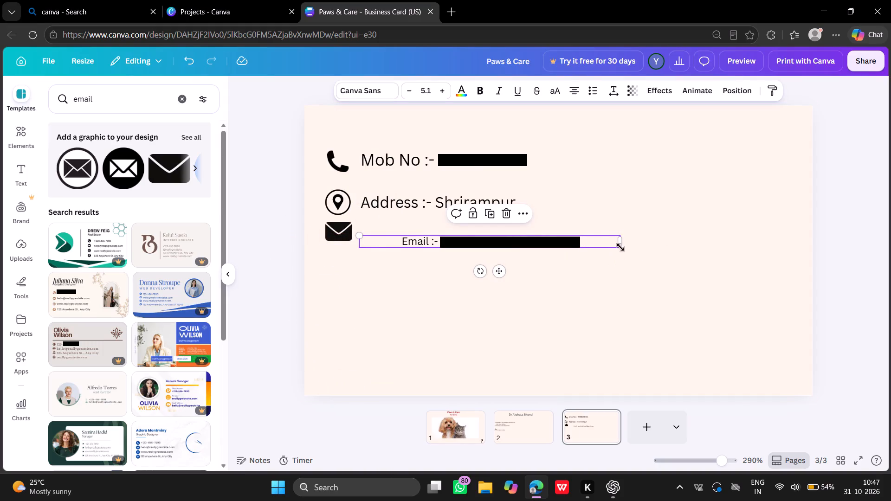
click(621, 244)
drag(621, 244, 626, 255)
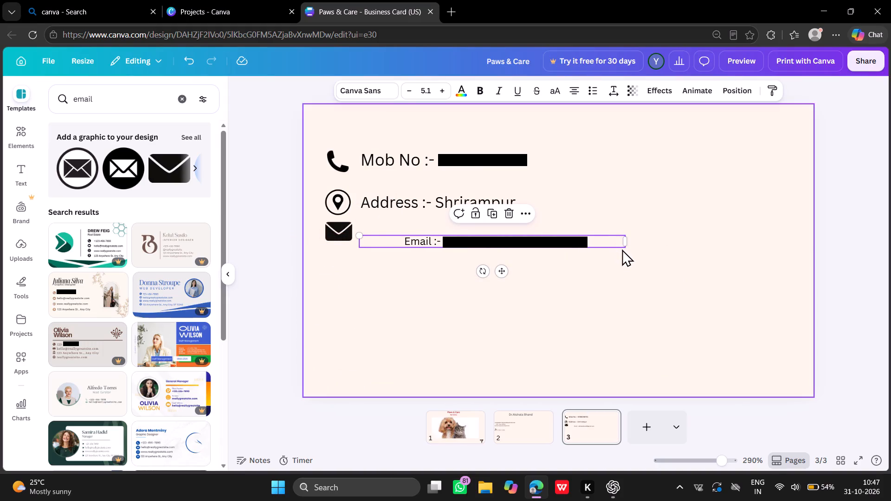
drag(626, 247, 630, 322)
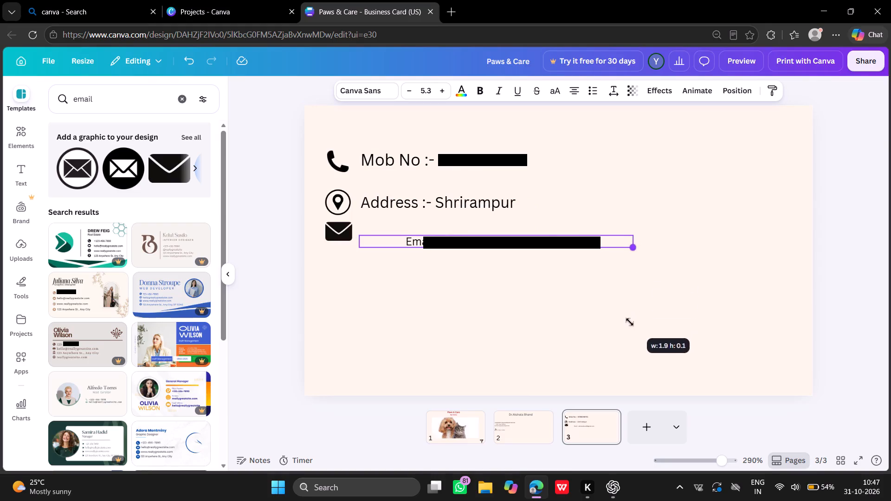
drag(630, 322, 632, 249)
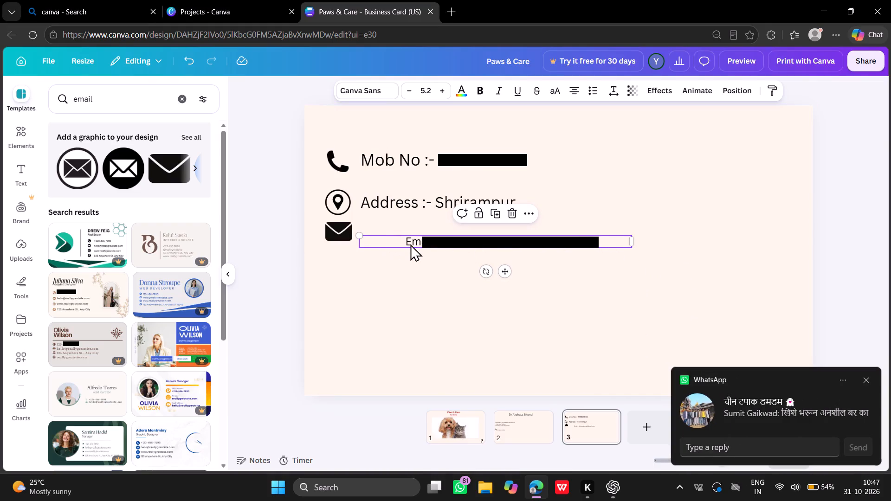
Move the email line up beside the envelope icon and widen its text box slightly, keeping the text at size 5.2.
drag(410, 244, 368, 231)
click(376, 276)
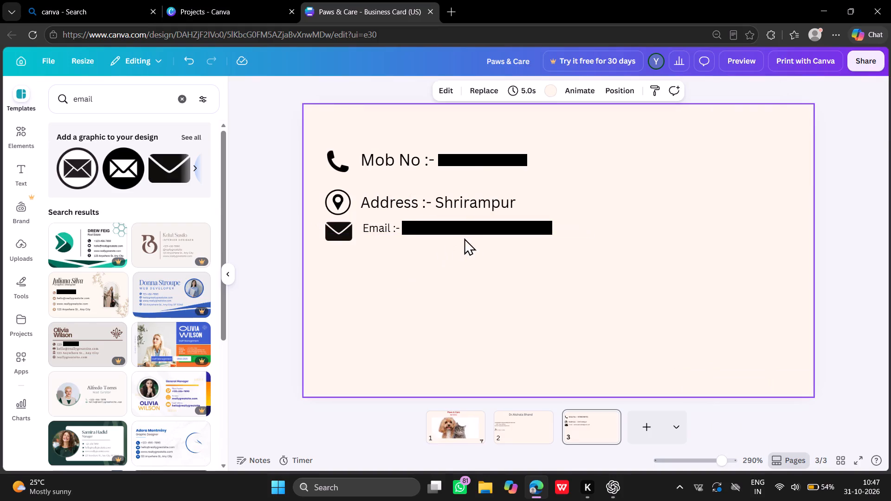
click(478, 228)
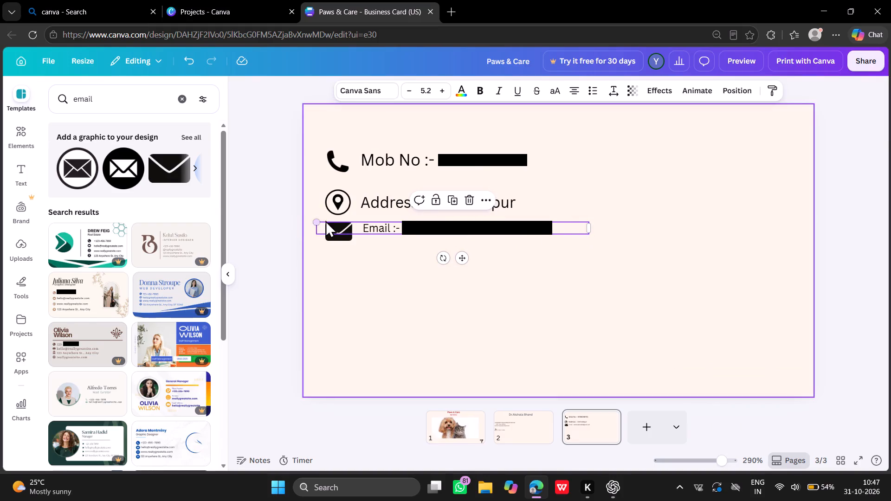
drag(315, 221, 341, 149)
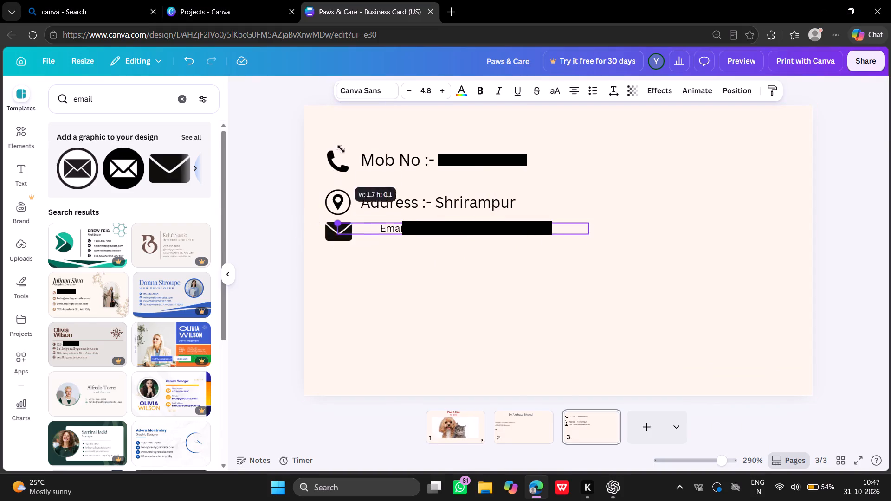
drag(341, 149, 320, 119)
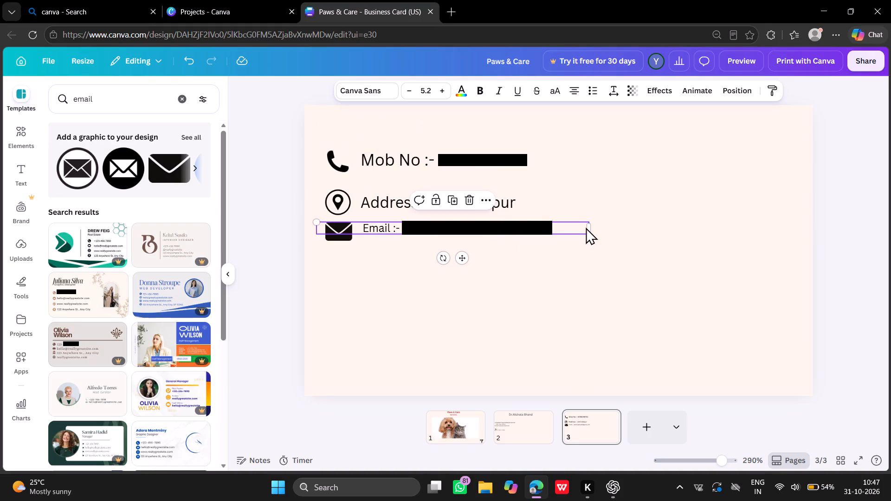
drag(591, 228, 603, 235)
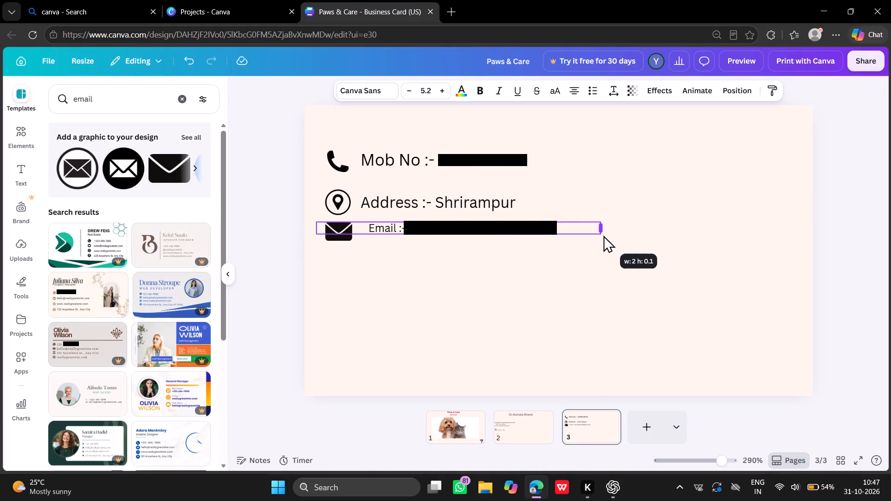
drag(603, 235, 597, 274)
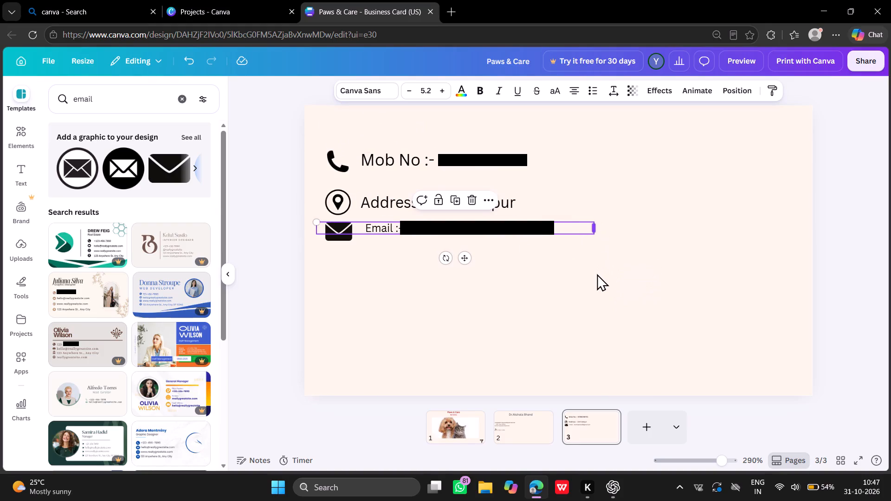
Make the email line bold.
click(480, 91)
click(524, 258)
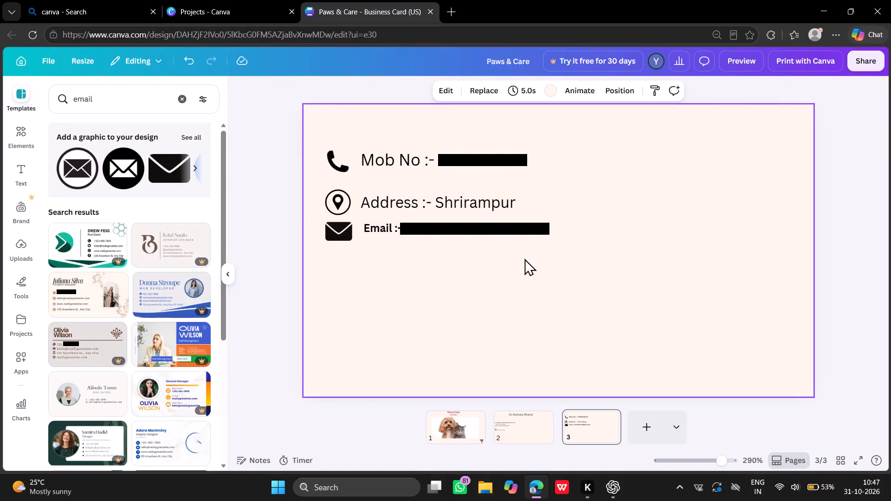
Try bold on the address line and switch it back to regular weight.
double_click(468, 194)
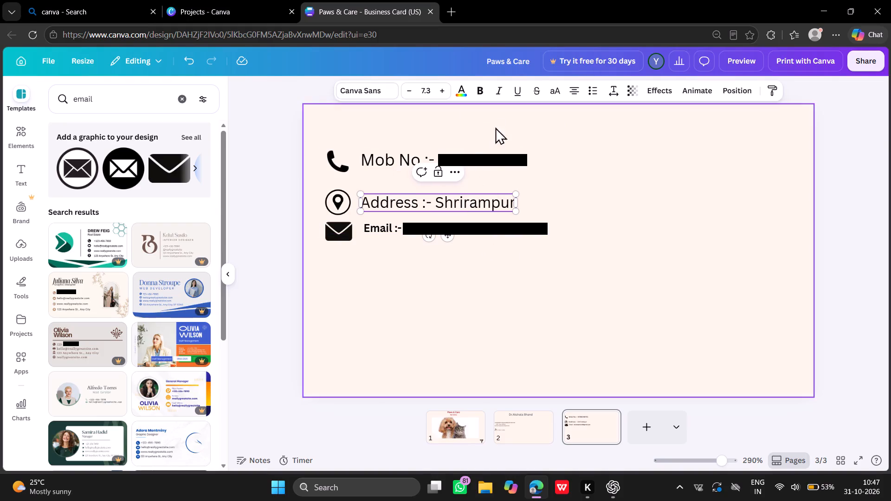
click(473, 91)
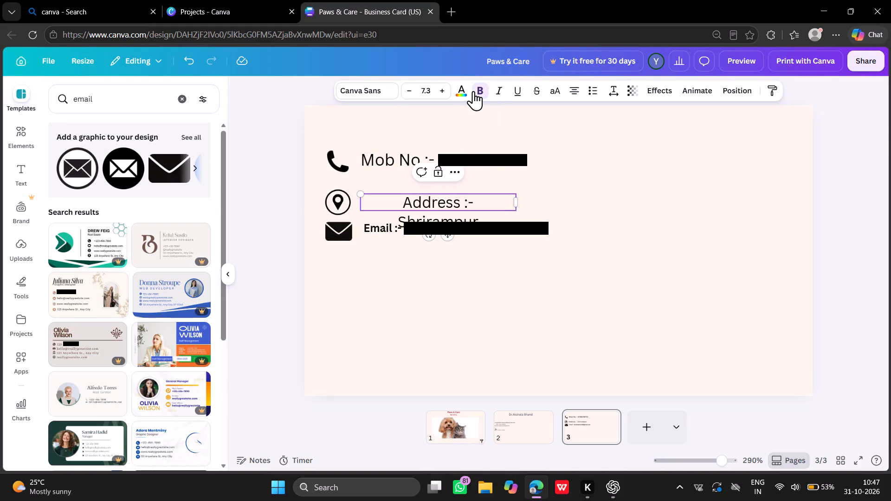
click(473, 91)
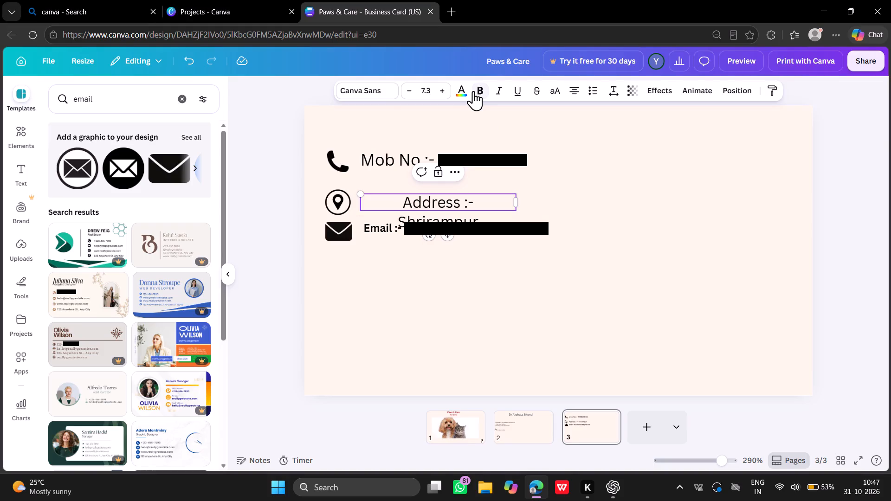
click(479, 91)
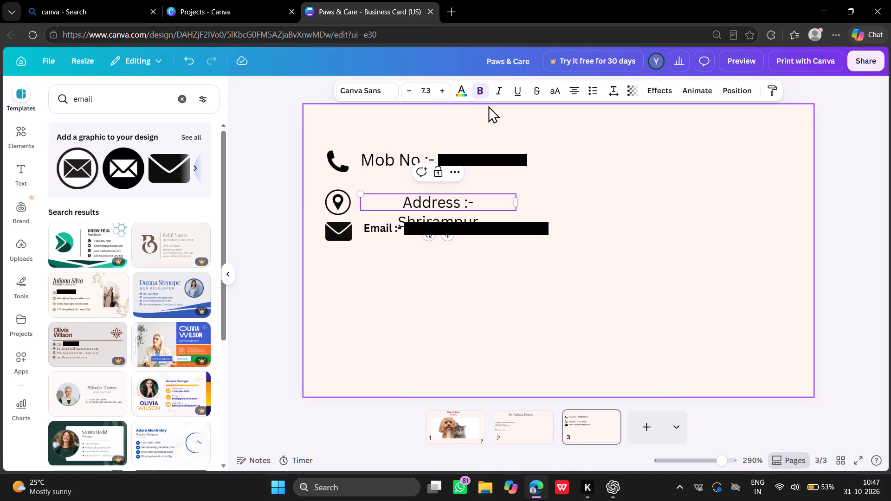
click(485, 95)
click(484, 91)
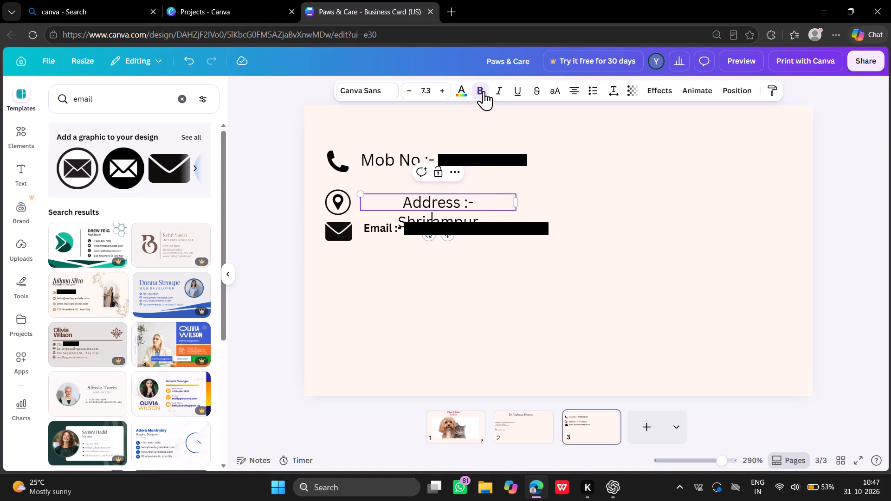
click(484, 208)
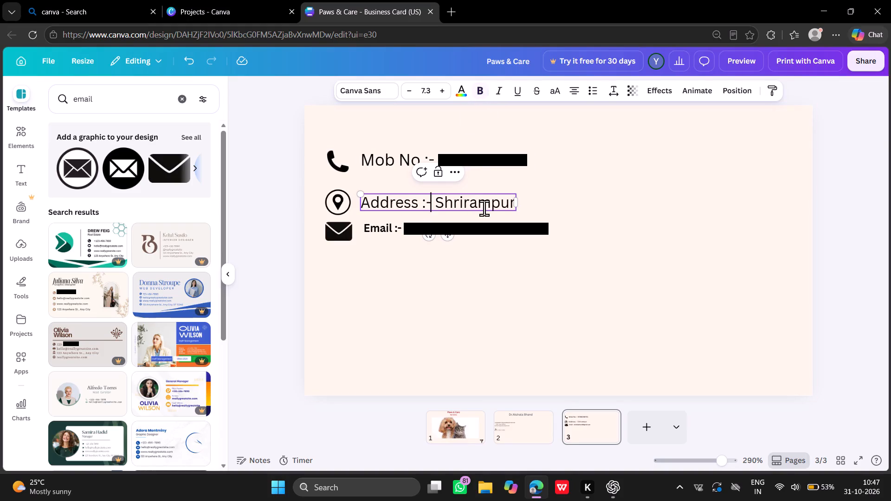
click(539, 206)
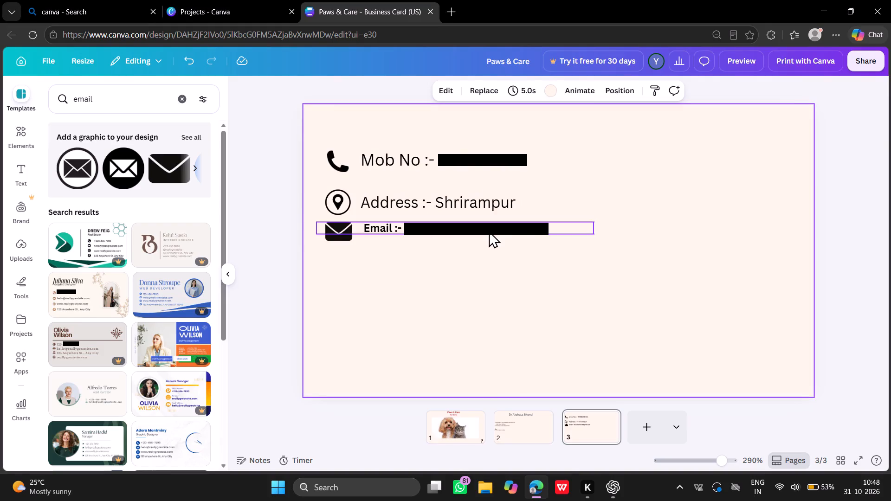
Lower the email line slightly so it sits level with the envelope icon.
click(433, 232)
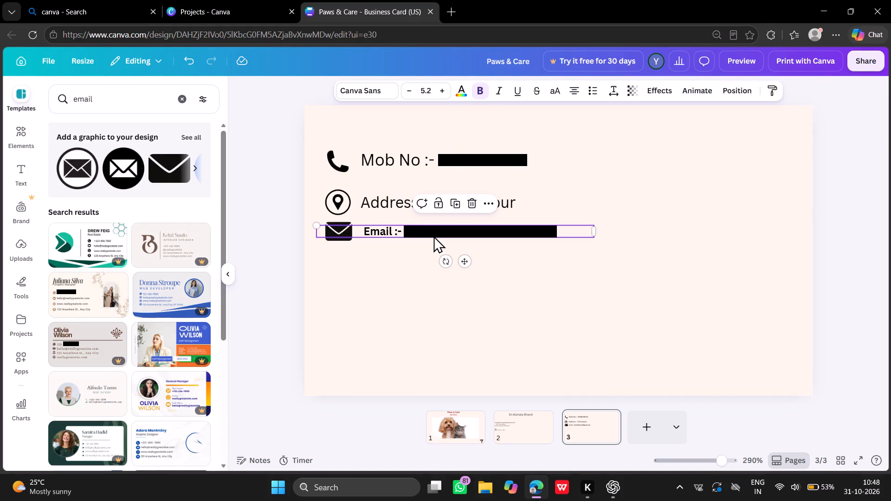
click(402, 285)
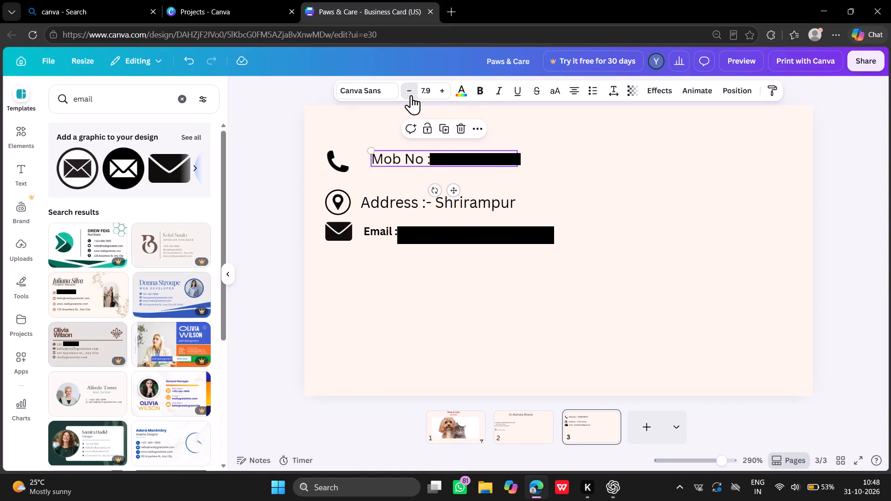
drag(413, 157, 407, 169)
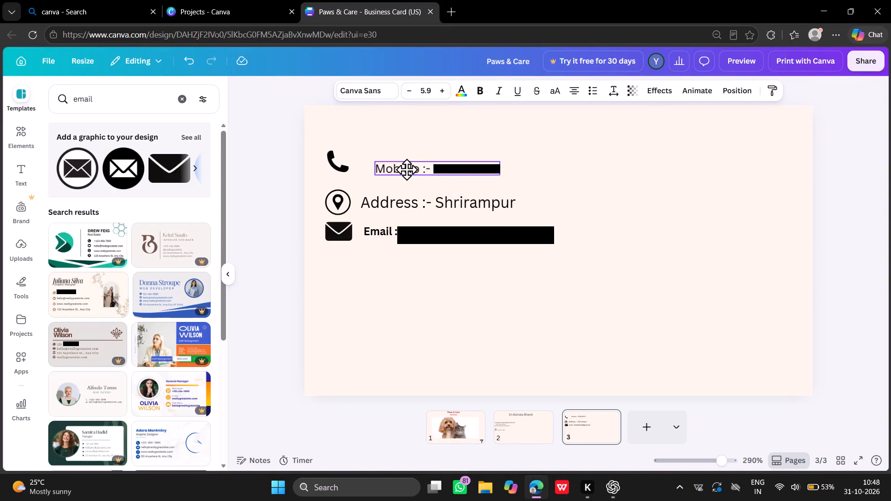
drag(407, 169, 405, 171)
click(354, 170)
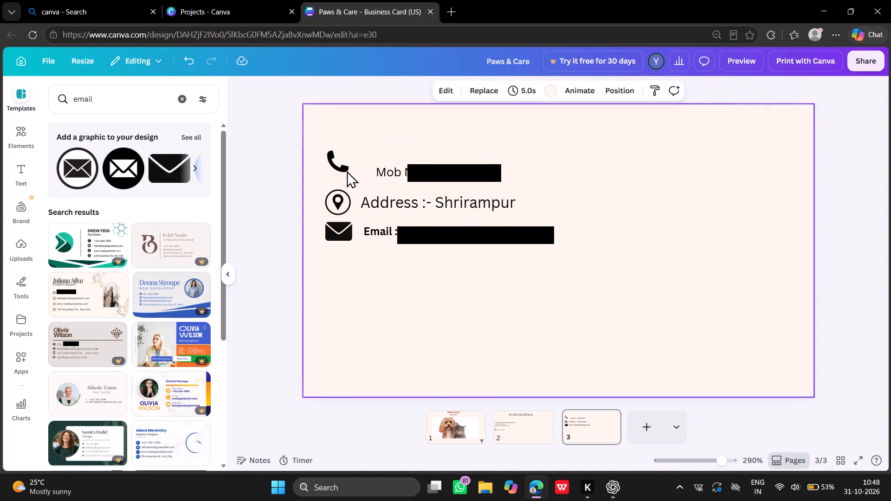
Shrink the phone icon, centre it above the location icon, and place the Mob No line beside it, left-aligned with the address line.
click(340, 172)
drag(327, 151, 328, 159)
drag(335, 166, 339, 178)
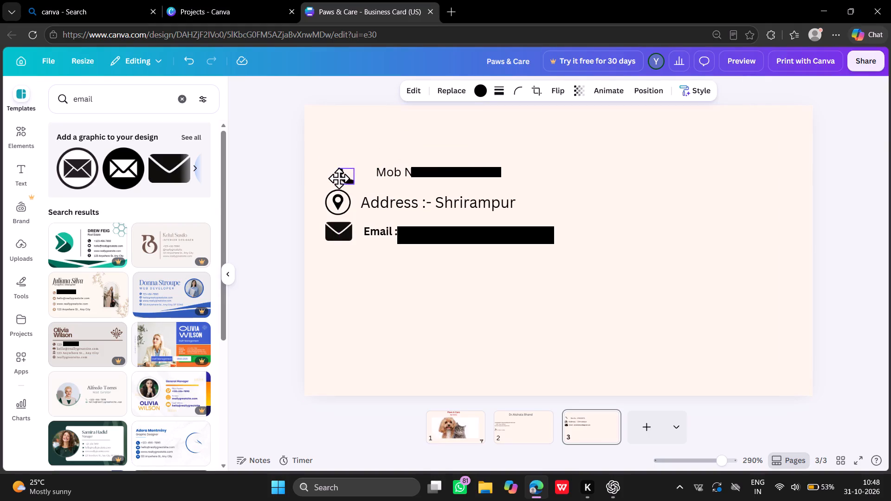
drag(339, 178, 332, 172)
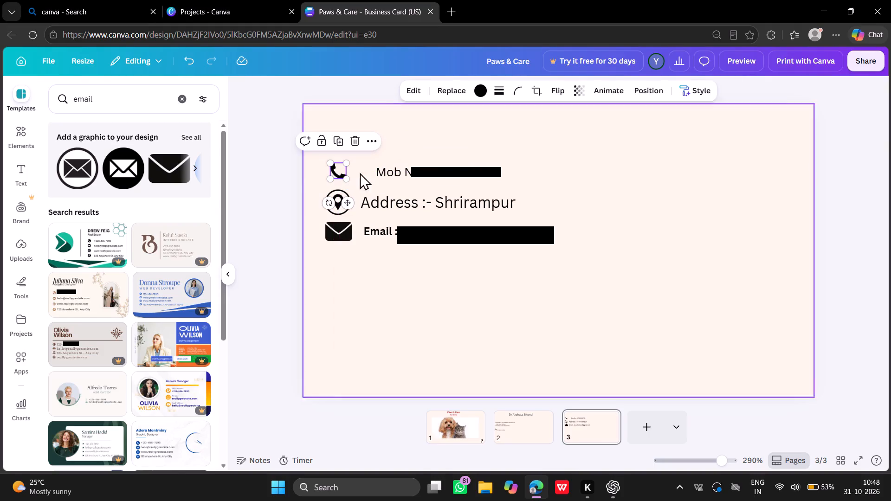
drag(399, 172, 383, 172)
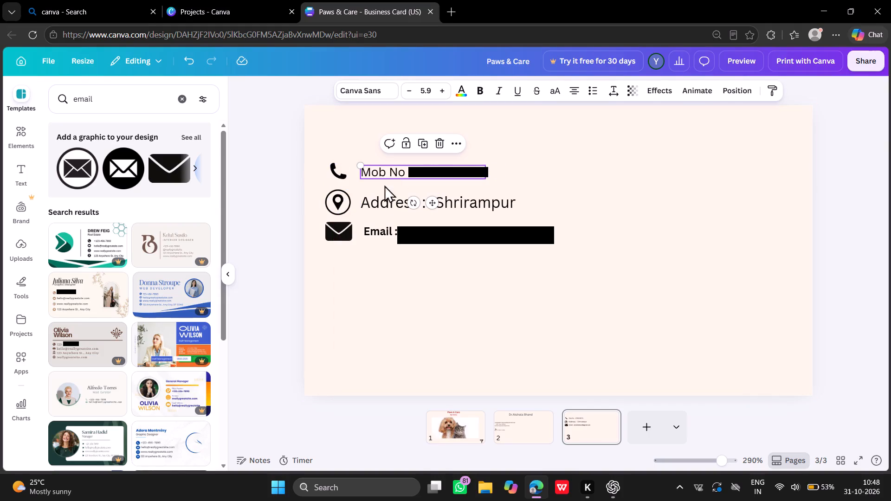
Move the email line, envelope icon and address line out into the card's empty lower and right areas, away from the icon column.
drag(400, 234, 398, 320)
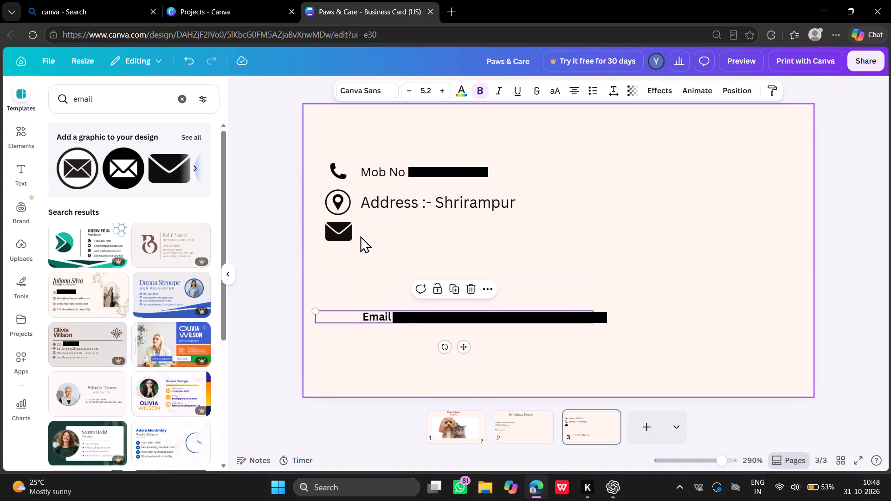
drag(340, 234, 603, 304)
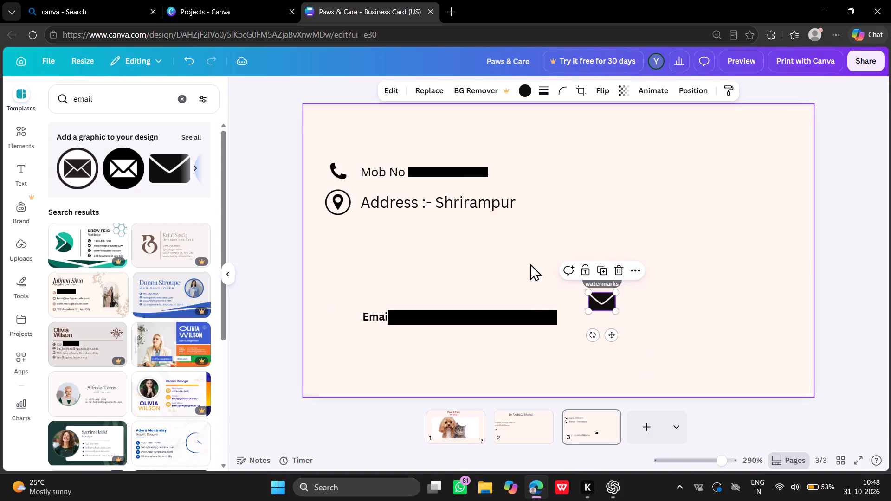
drag(473, 212, 685, 218)
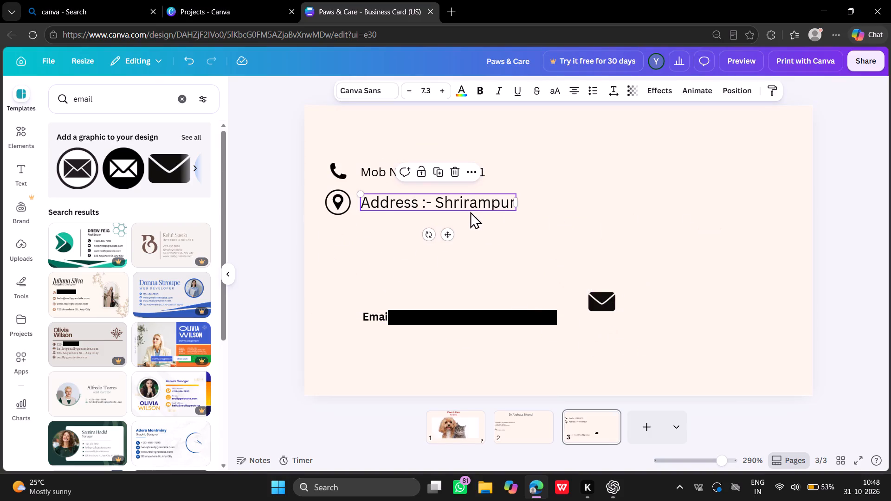
drag(469, 211, 740, 261)
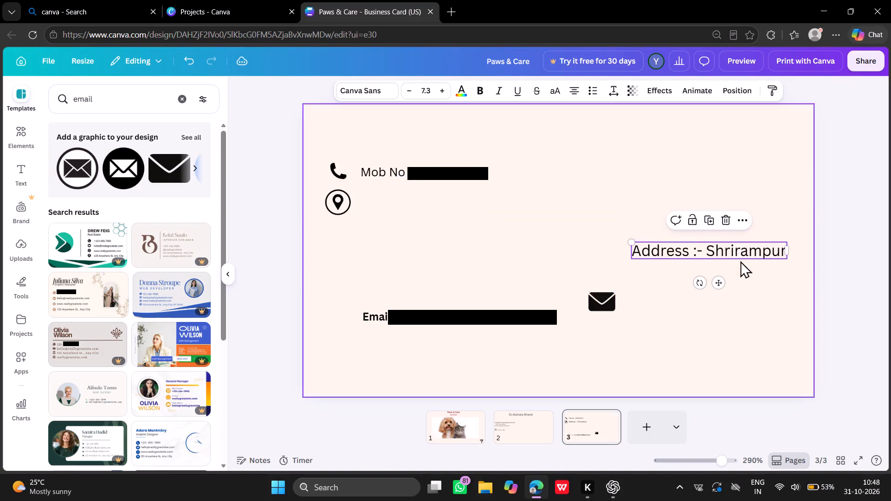
Shrink the location icon to about the phone icon's size and place it just below the phone icon.
click(340, 205)
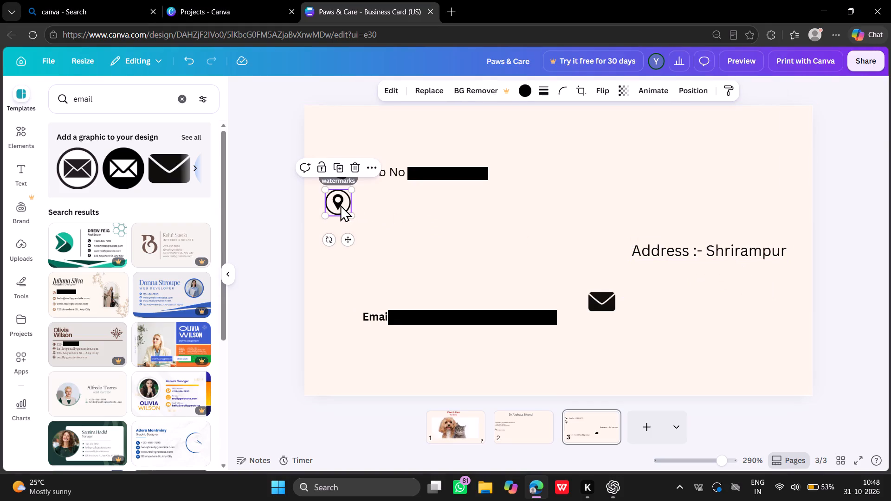
drag(324, 187, 327, 190)
drag(327, 190, 332, 193)
drag(340, 202, 337, 201)
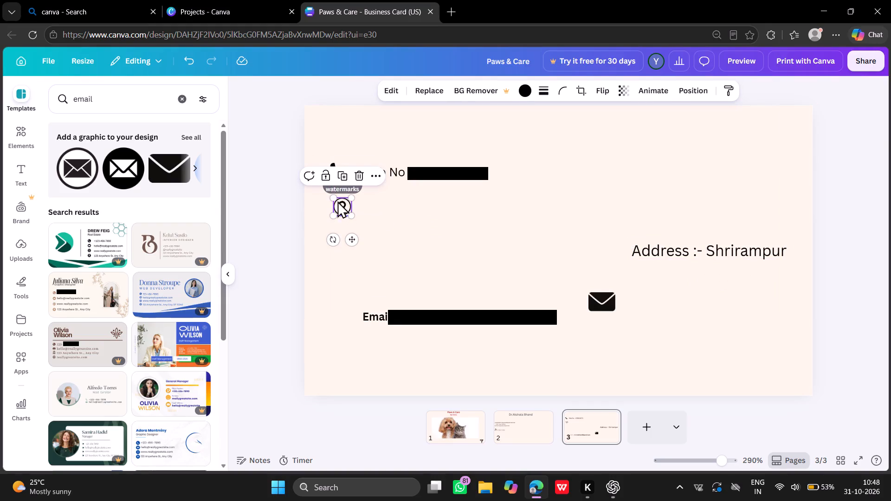
drag(337, 201, 332, 197)
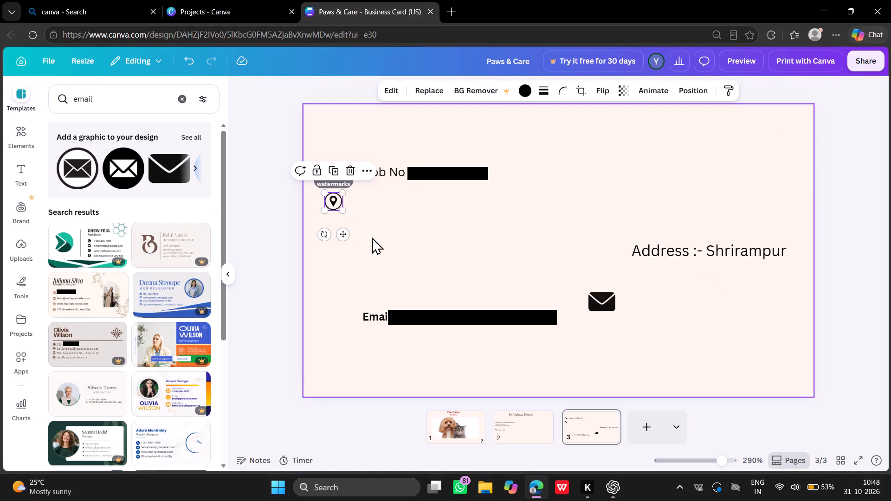
click(383, 241)
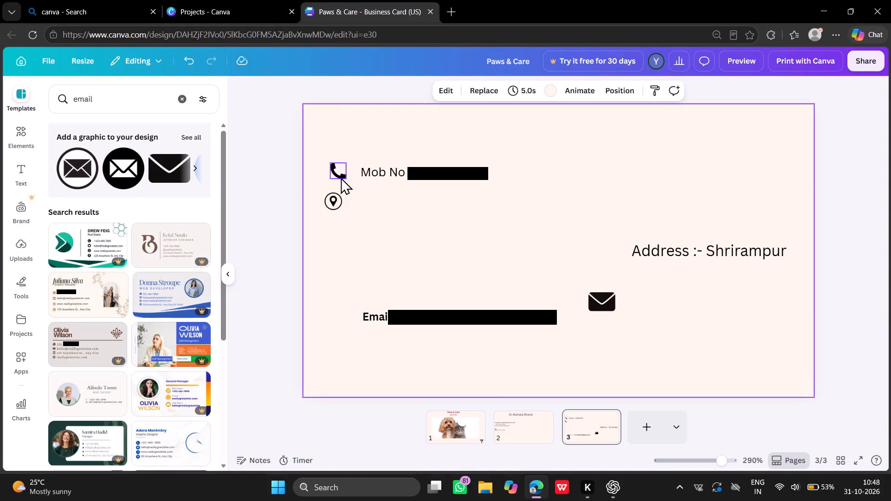
Align the phone and location icons in one column and move the Mob No line closer, level with the phone icon.
click(341, 177)
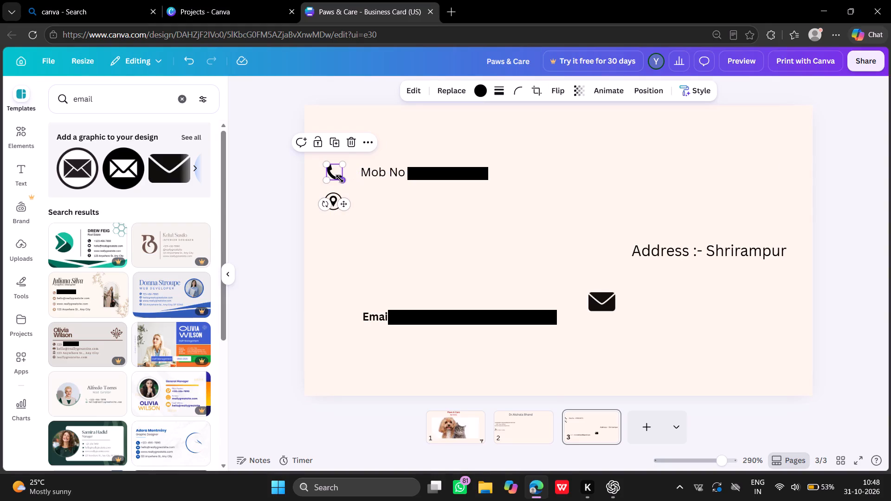
drag(412, 172, 406, 173)
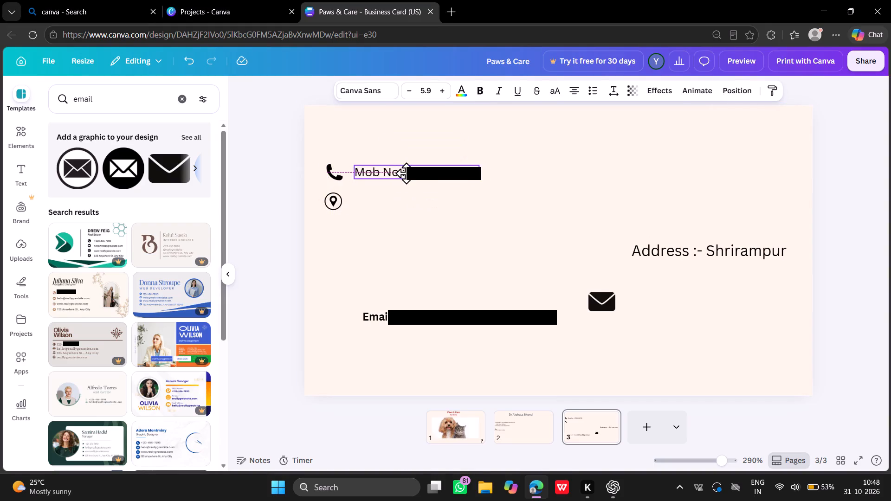
drag(406, 173, 406, 173)
click(330, 199)
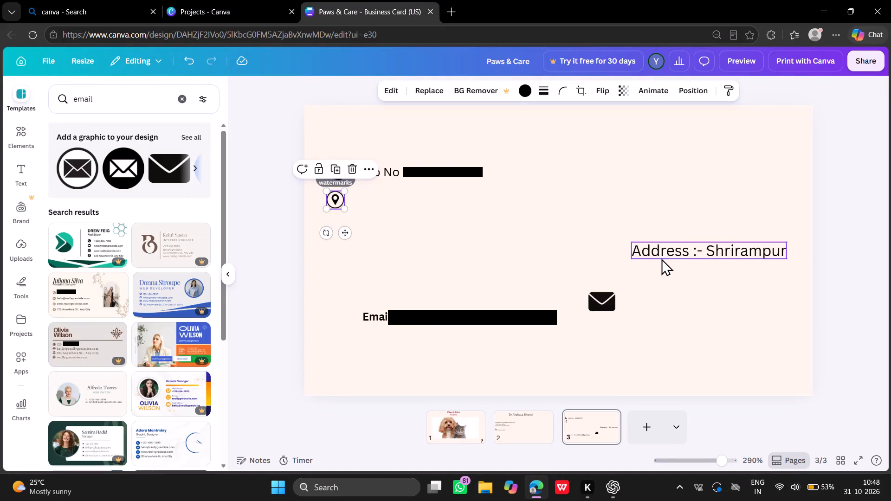
Place the address line beside the location icon and shrink its text to about size 6.6, checking it against the Mob No line.
drag(661, 258, 383, 207)
drag(355, 192, 369, 193)
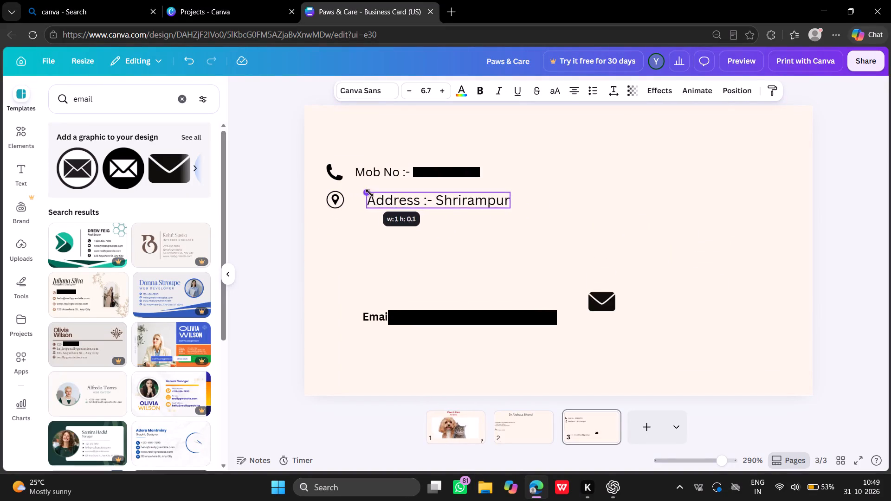
drag(369, 193, 370, 193)
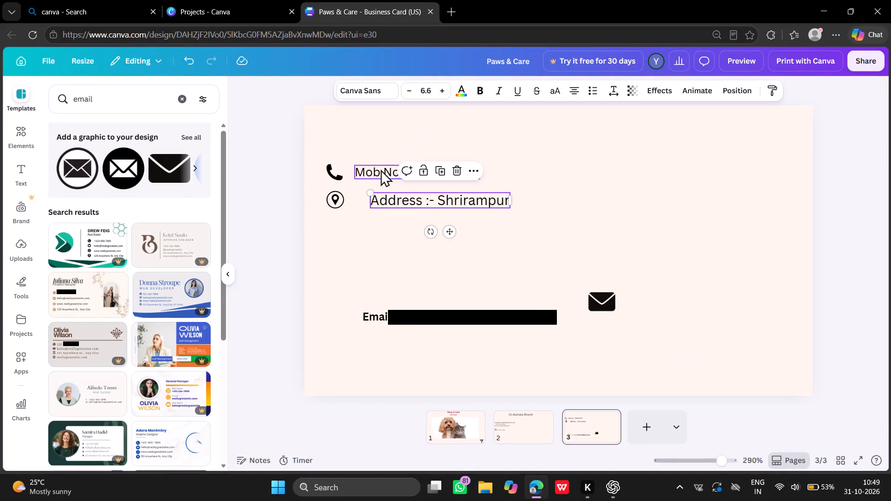
click(381, 169)
click(386, 201)
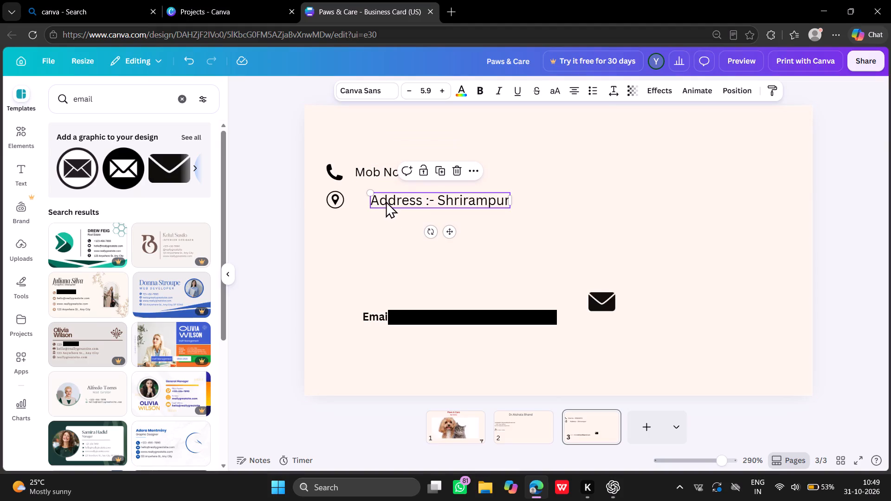
Reduce the address line's text to size 5.6 and move it beside the location icon, aligned with the start of the Mob No line.
click(401, 87)
double_click(401, 87)
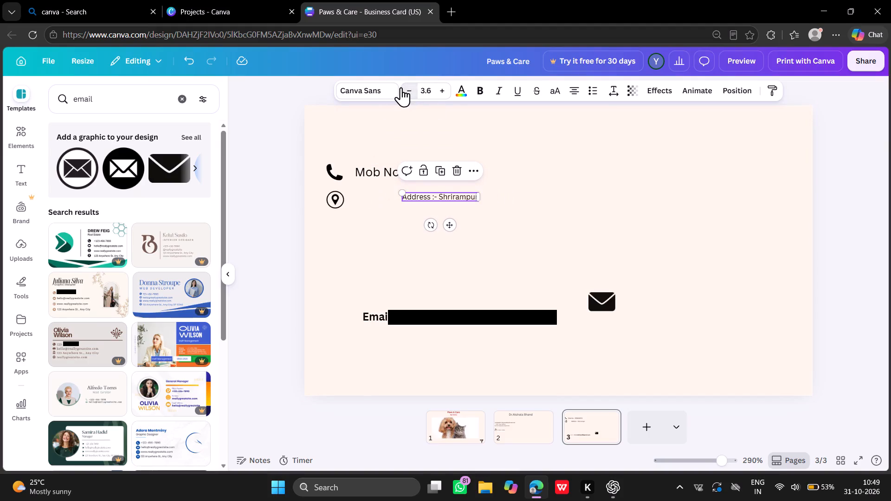
triple_click(446, 88)
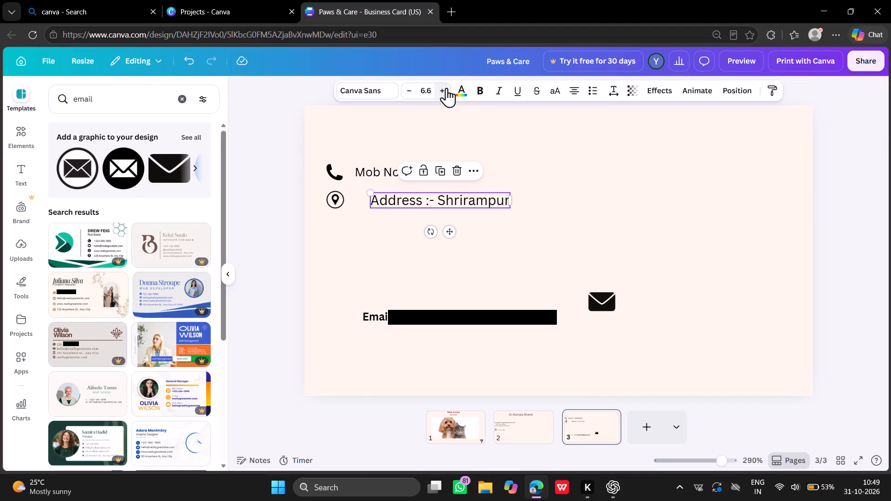
click(407, 96)
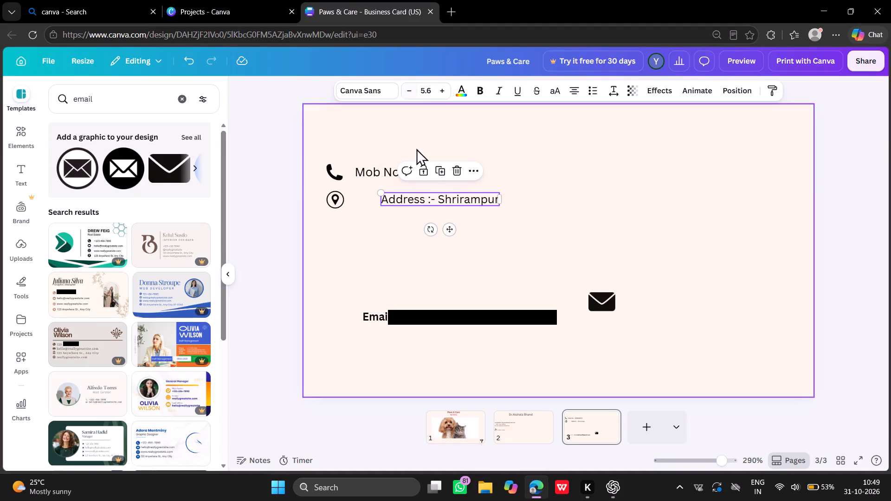
drag(428, 201, 403, 199)
click(444, 258)
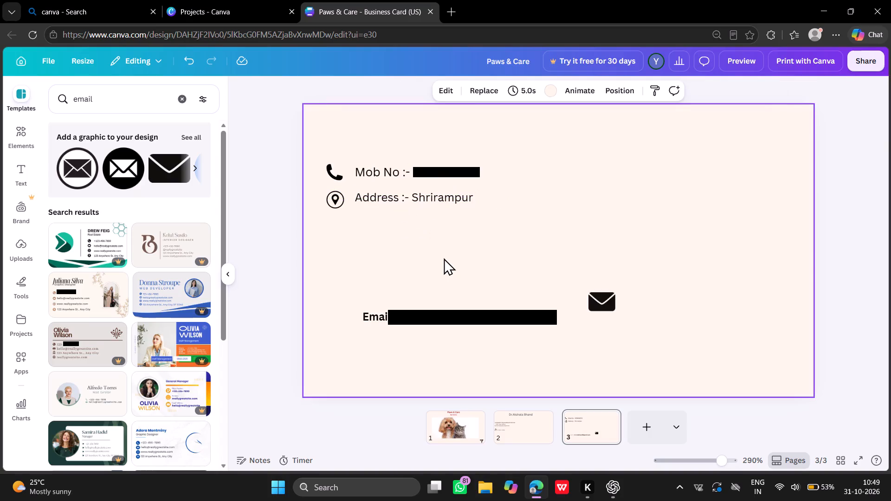
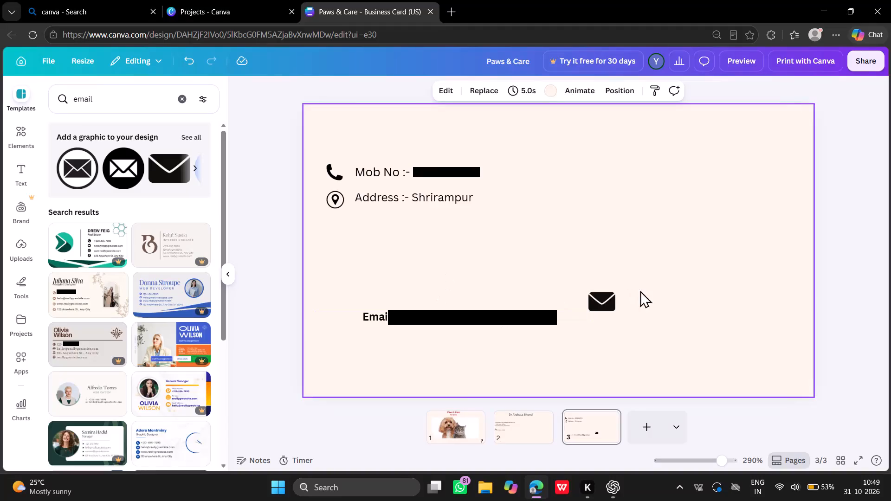
Shrink the envelope icon to about 0.1 by 0.1 and place it in the icon column just below the location icon.
click(600, 310)
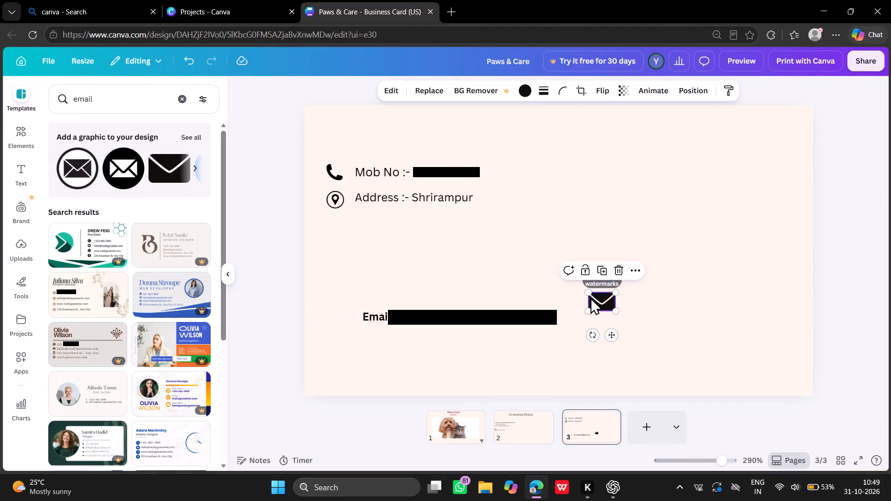
drag(588, 295, 598, 301)
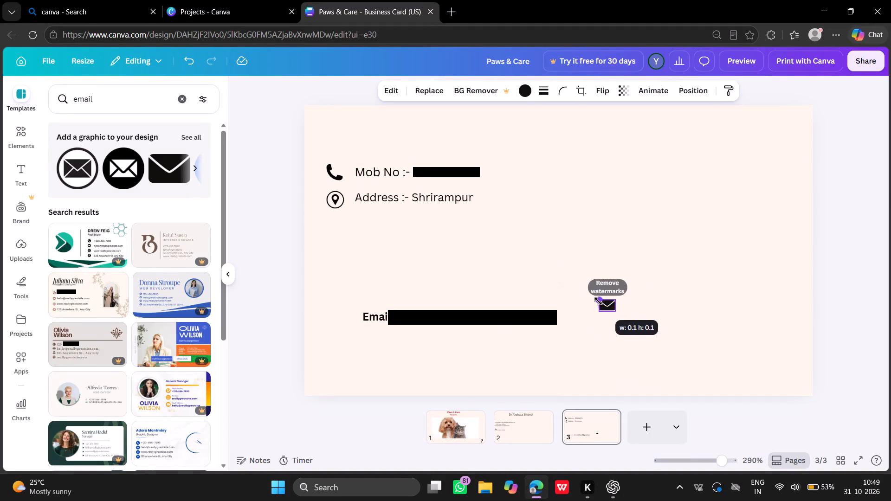
drag(598, 301, 596, 302)
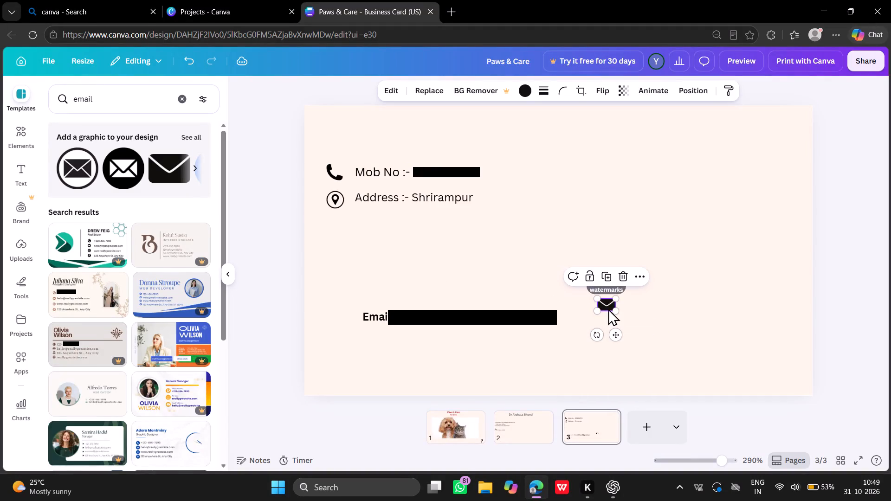
drag(608, 308, 340, 225)
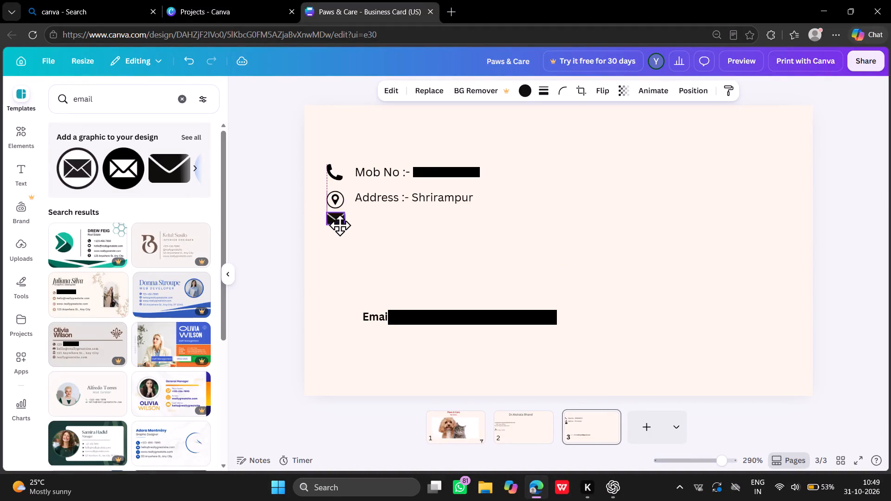
drag(340, 225, 337, 232)
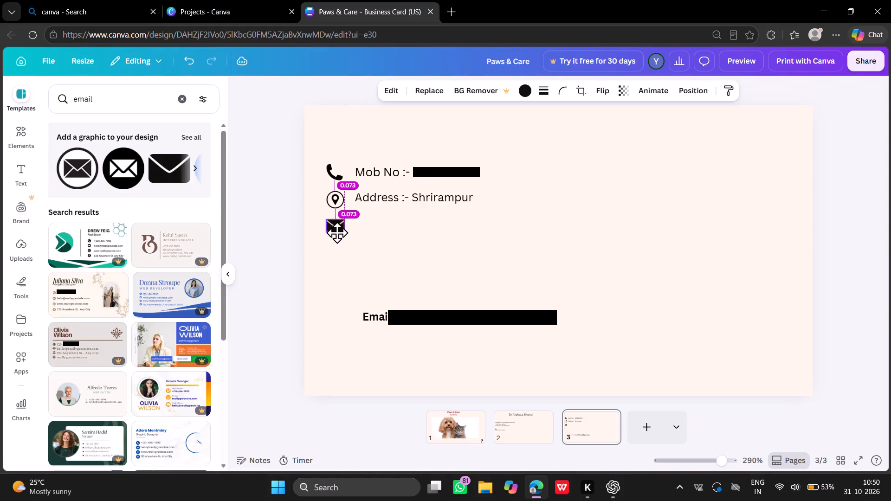
drag(337, 232, 340, 231)
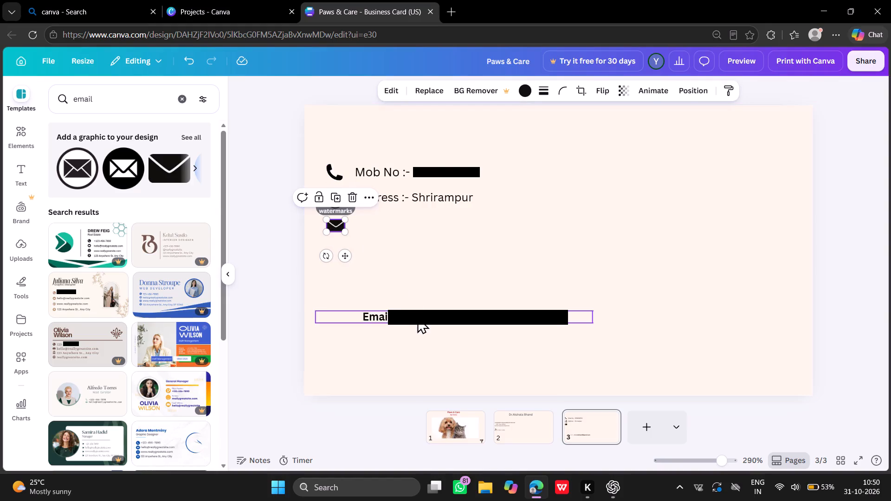
Move the email line up beside the envelope icon under the address line and reduce its text size to 4.2.
drag(417, 316, 412, 226)
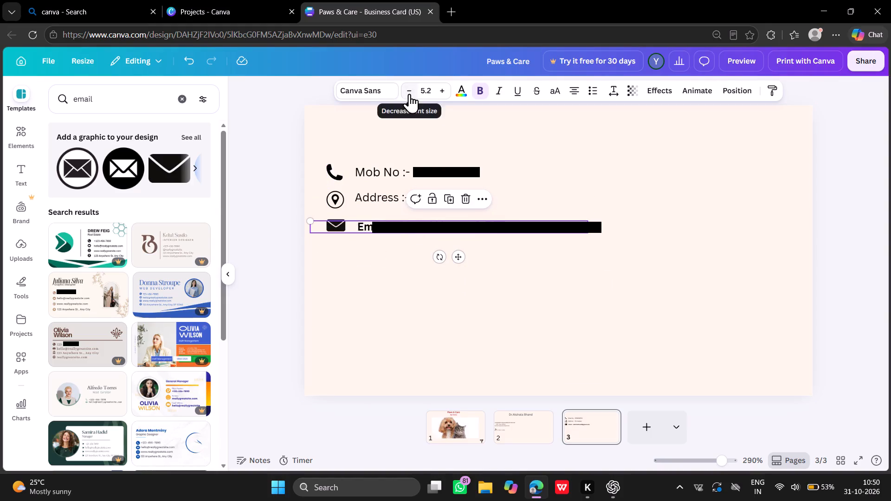
click(409, 94)
click(540, 275)
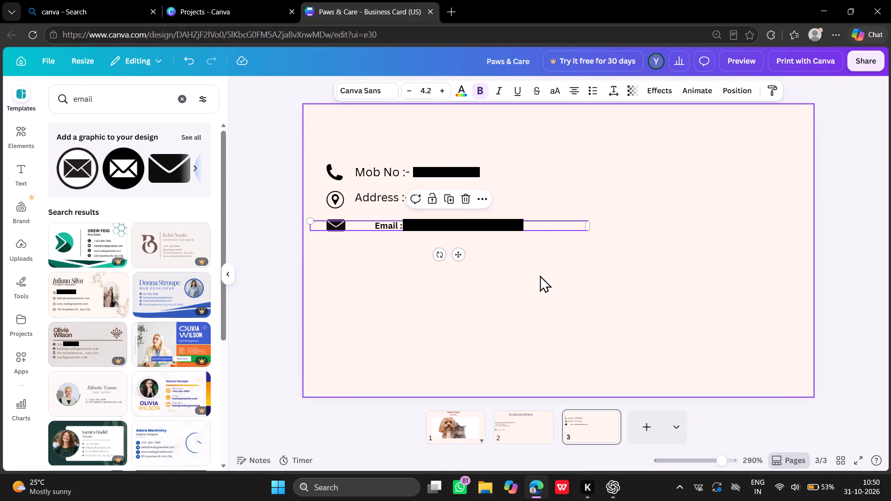
drag(484, 223, 462, 218)
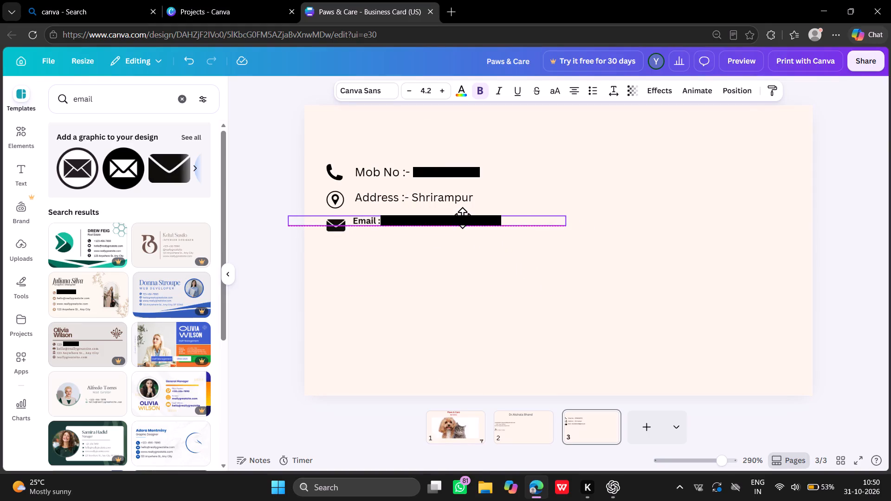
drag(462, 218, 465, 223)
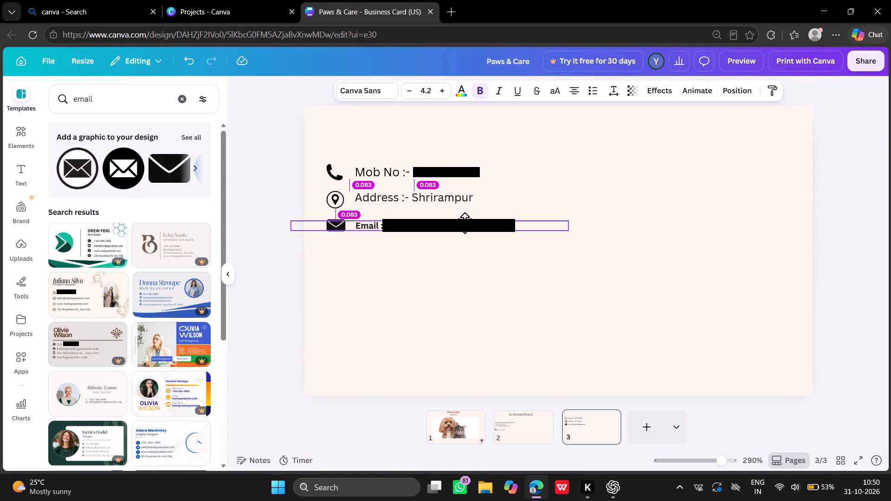
drag(465, 223, 465, 221)
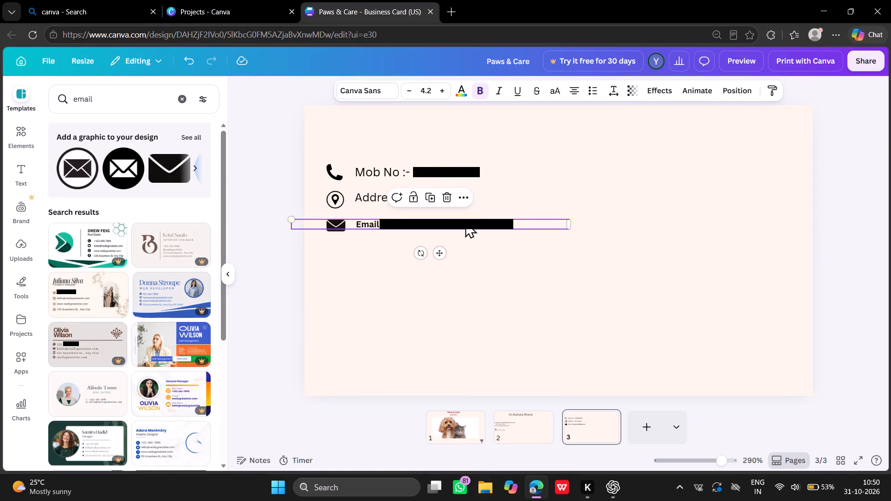
click(549, 292)
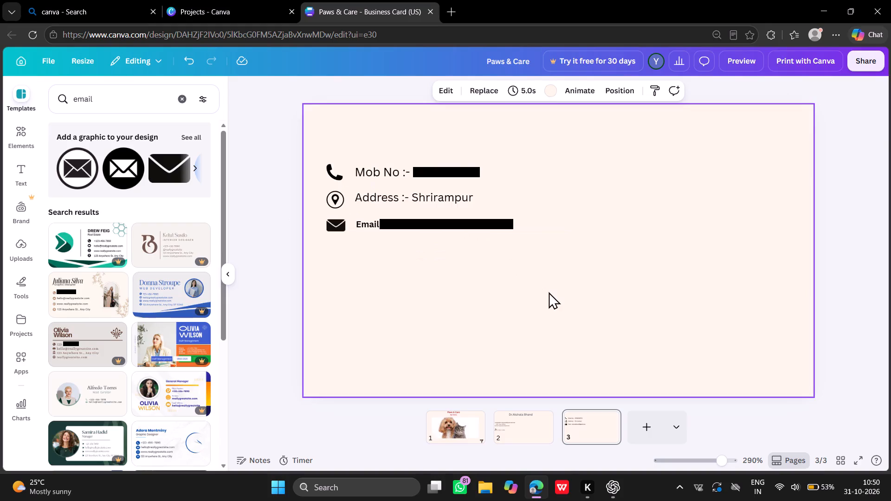
Move the envelope icon straight down the icon column into the card's lower half, clear of the location icon.
drag(335, 229, 335, 252)
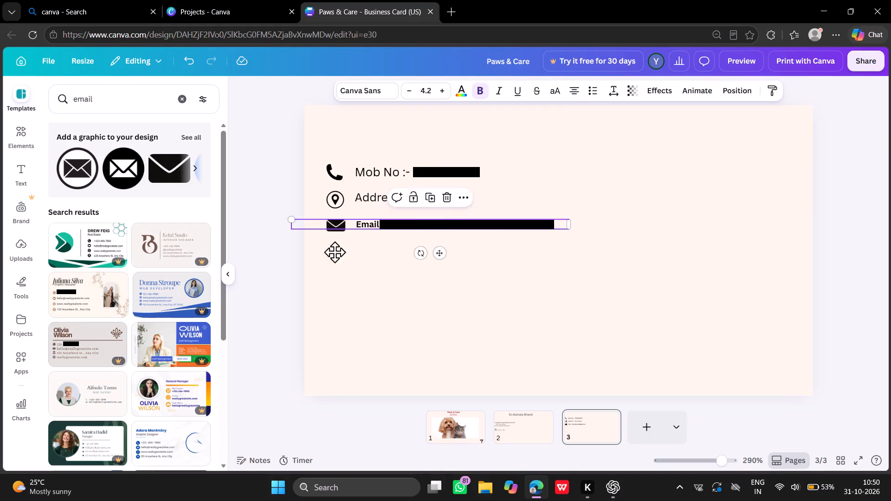
drag(335, 252, 337, 235)
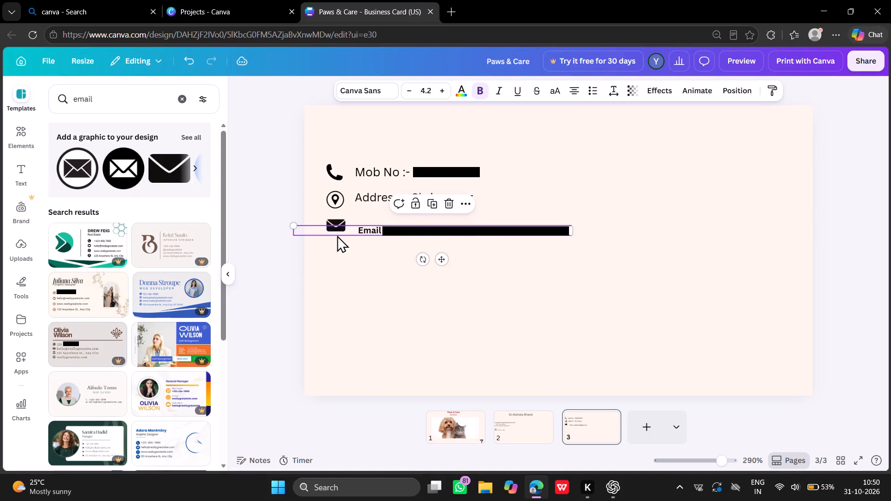
click(350, 272)
click(336, 228)
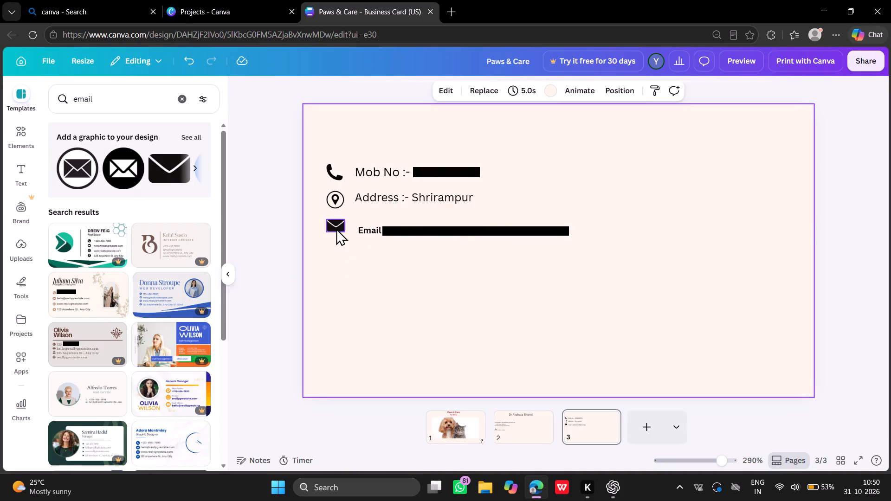
click(332, 280)
drag(335, 221, 335, 229)
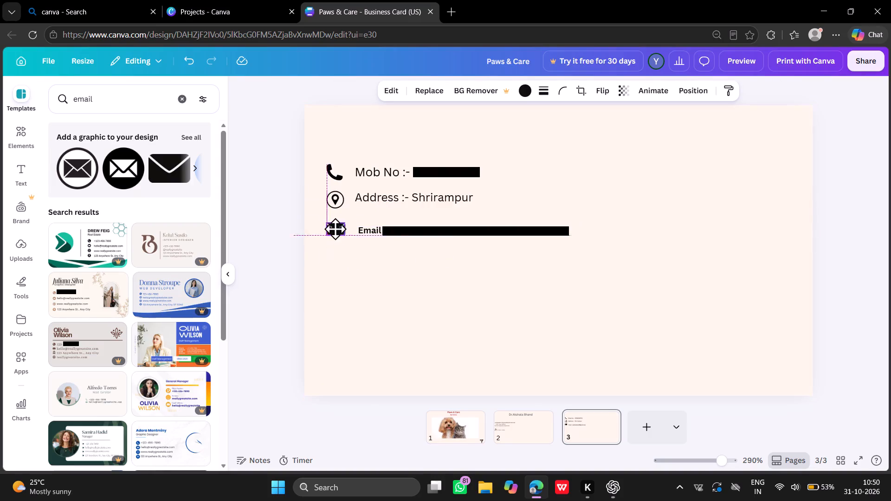
drag(335, 229, 336, 276)
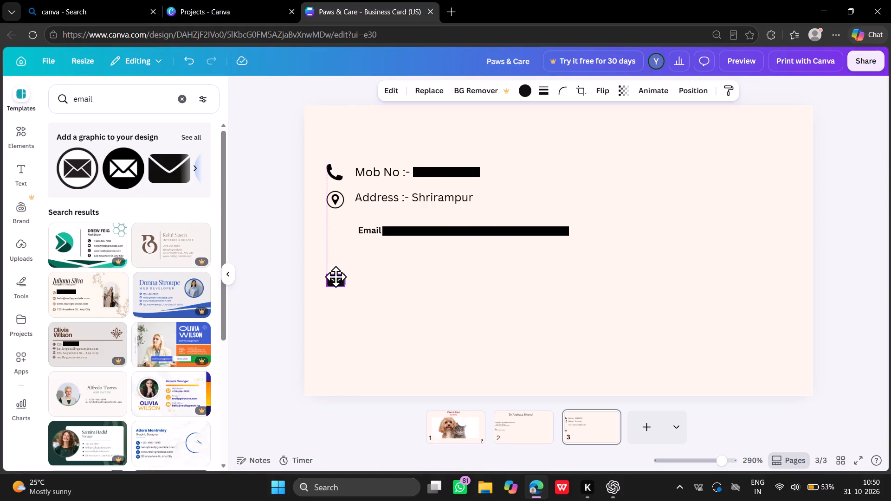
drag(336, 276, 336, 280)
drag(336, 280, 335, 280)
Move the email line down beside the envelope icon, level with it and starting in line with the Address text.
click(414, 224)
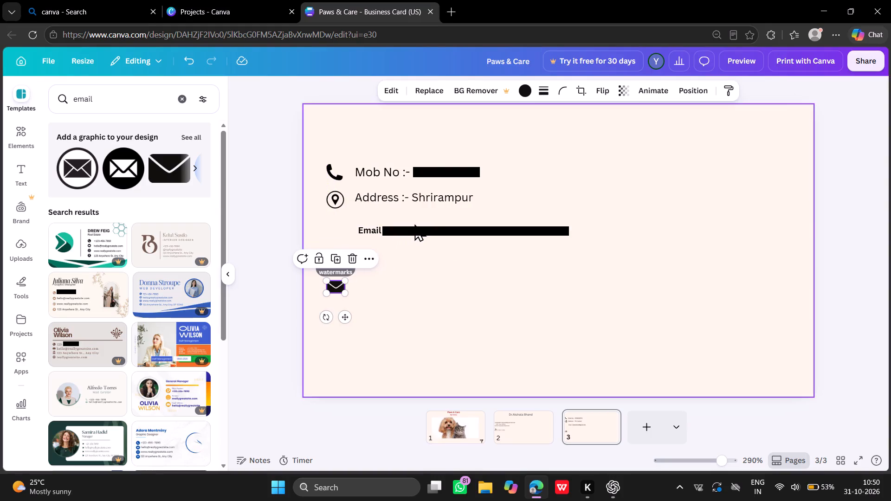
drag(414, 226, 437, 280)
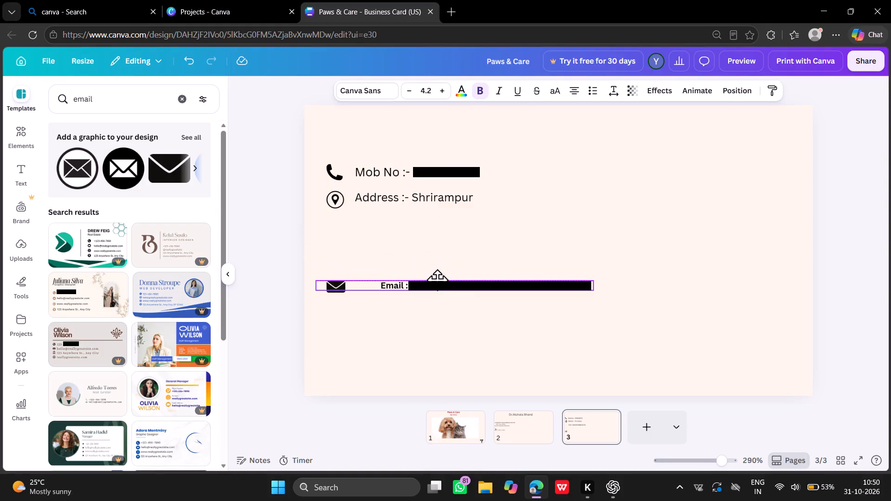
drag(437, 280, 437, 281)
drag(437, 281, 421, 283)
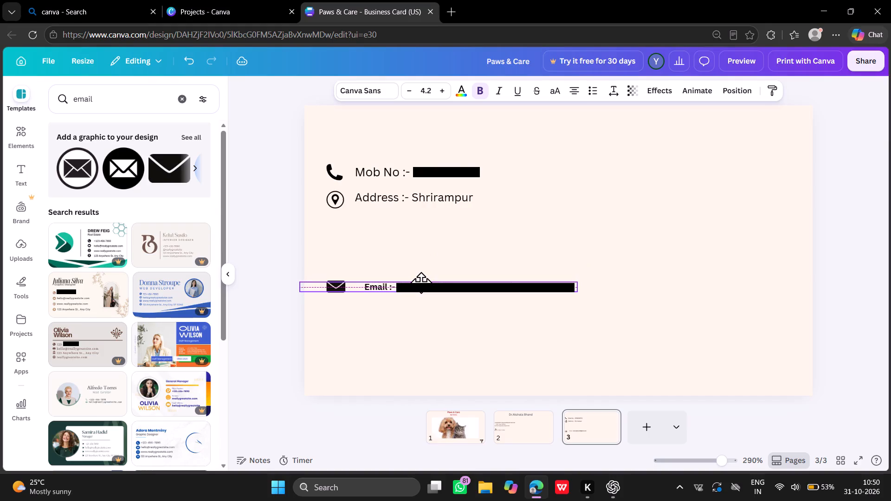
drag(421, 283, 420, 282)
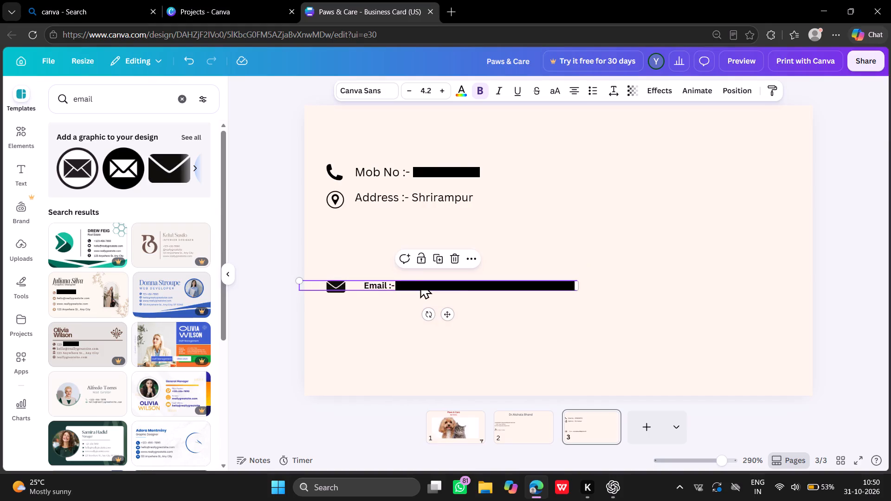
click(388, 324)
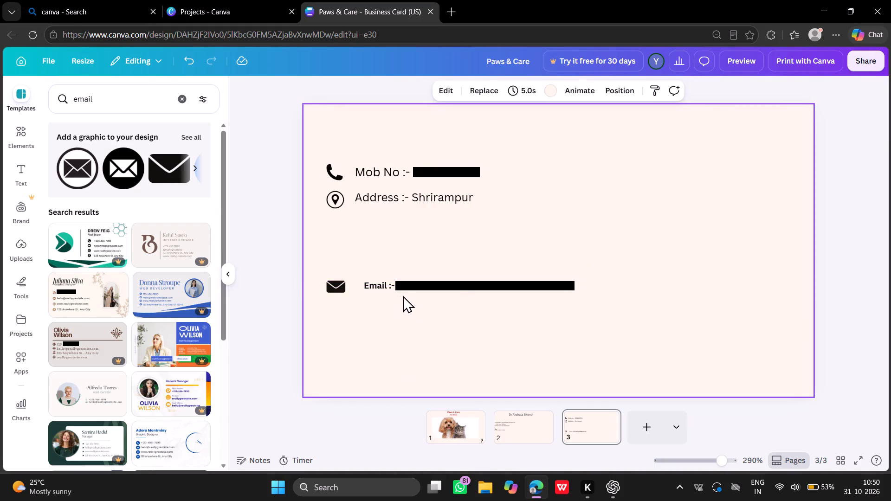
drag(410, 291, 403, 292)
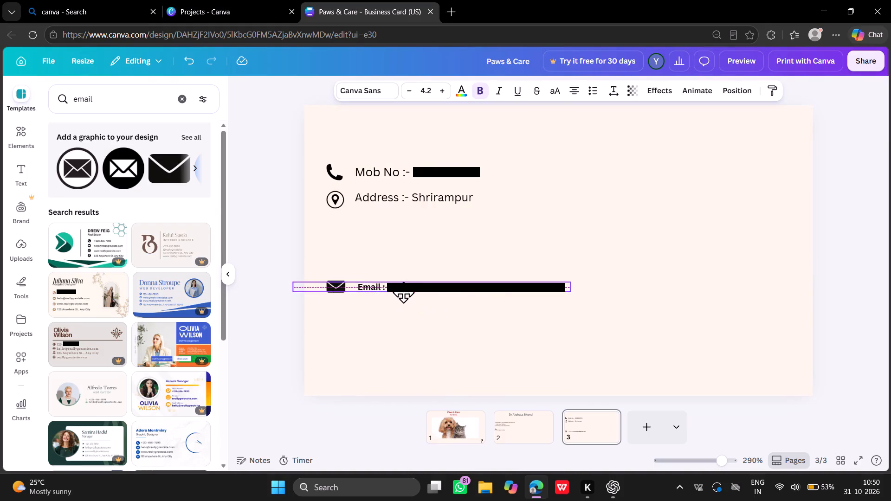
drag(403, 292, 402, 293)
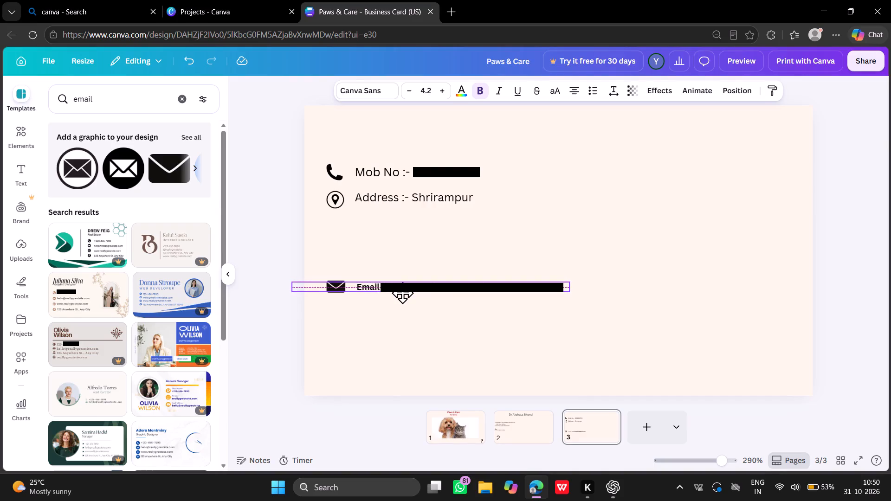
drag(402, 293, 401, 293)
click(387, 312)
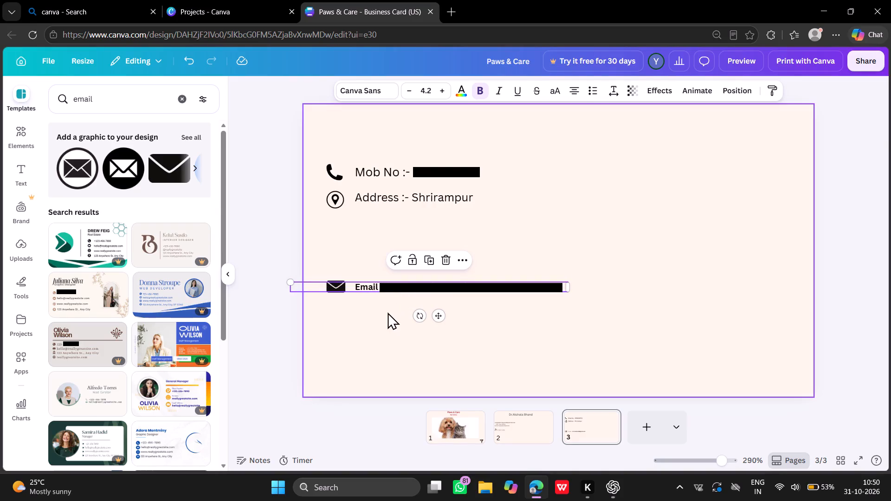
Move the location icon and the address line down to sit side by side just above the email row.
drag(339, 195, 339, 211)
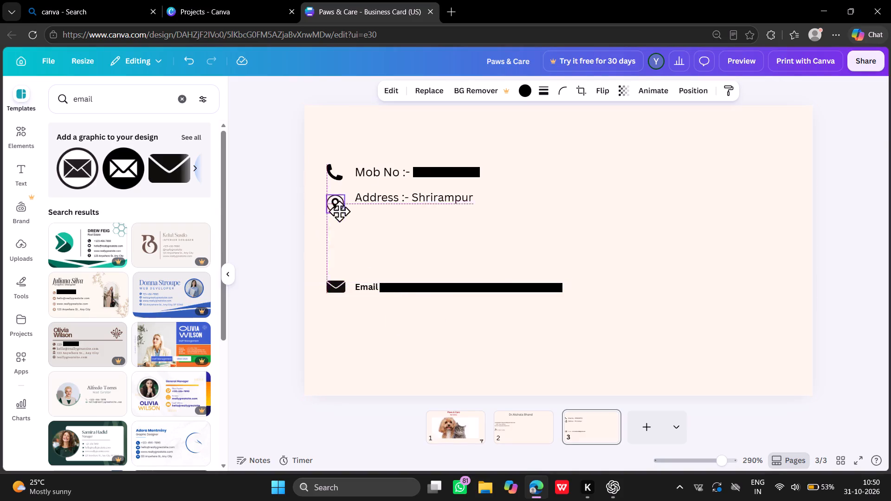
drag(339, 211, 339, 255)
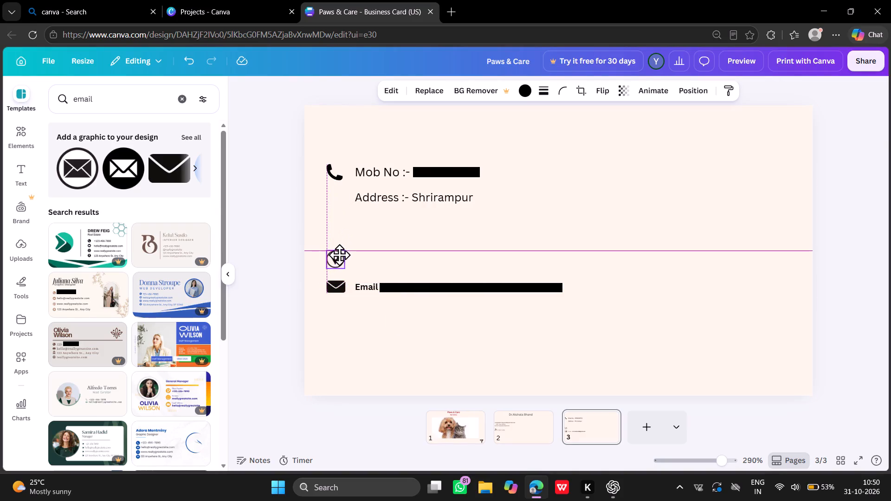
drag(339, 255, 338, 258)
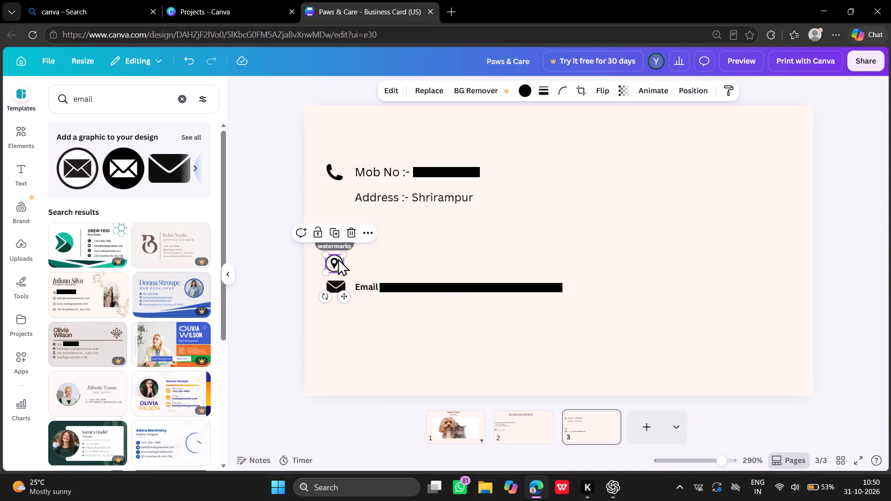
drag(420, 200, 417, 250)
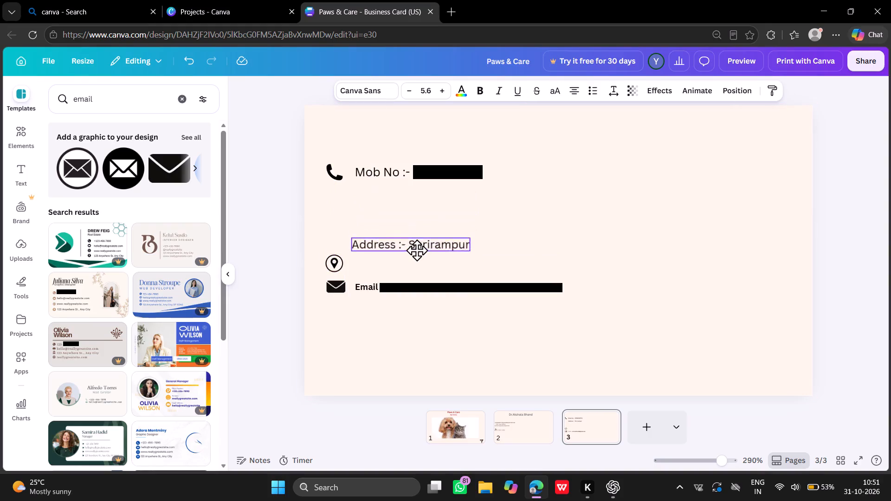
drag(417, 250, 418, 265)
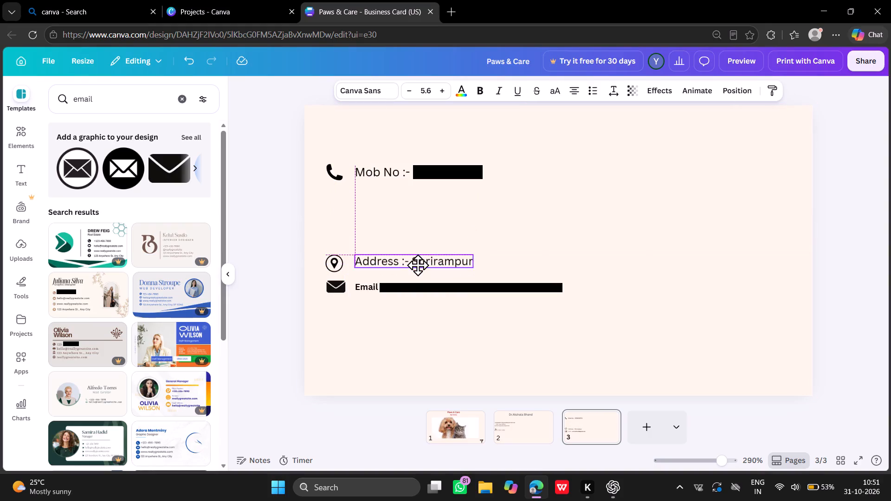
drag(418, 265, 417, 267)
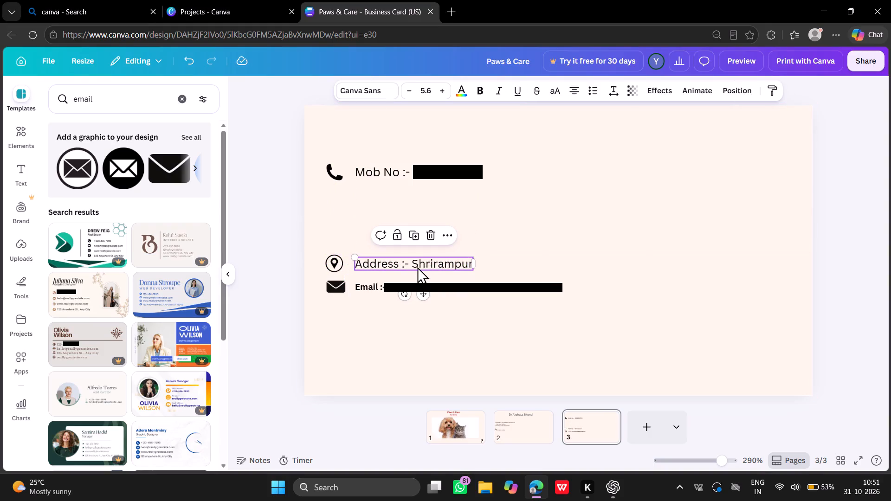
click(406, 331)
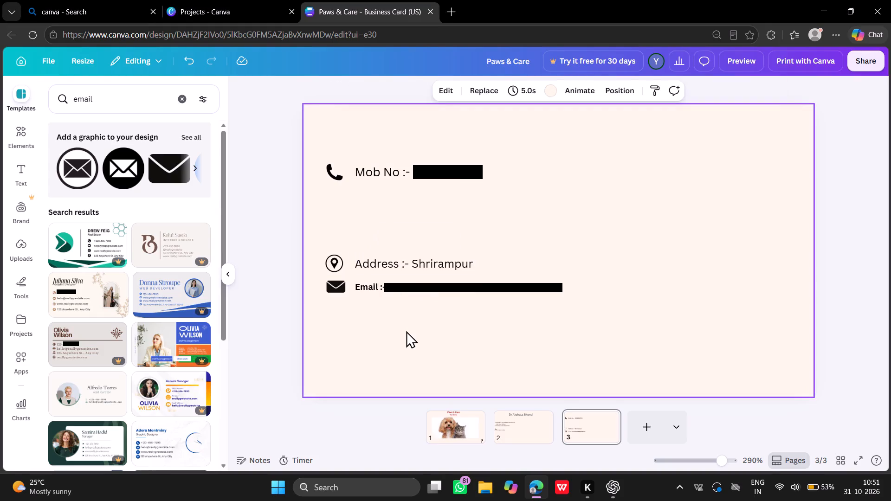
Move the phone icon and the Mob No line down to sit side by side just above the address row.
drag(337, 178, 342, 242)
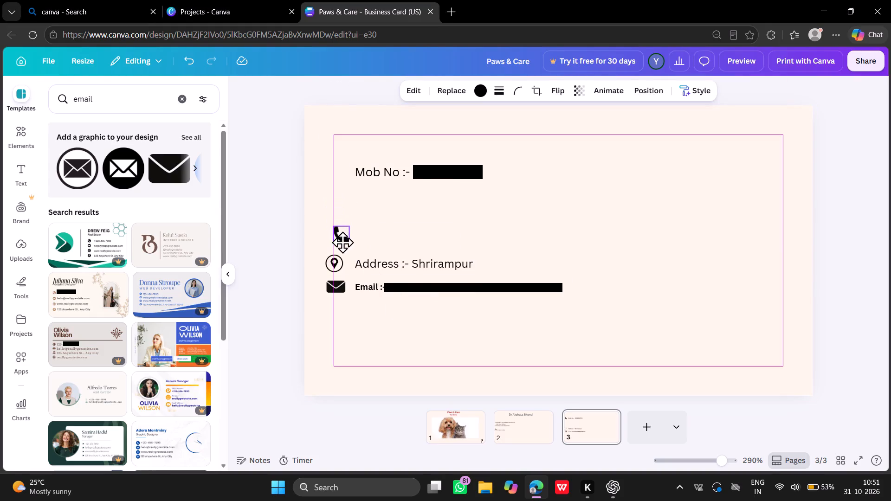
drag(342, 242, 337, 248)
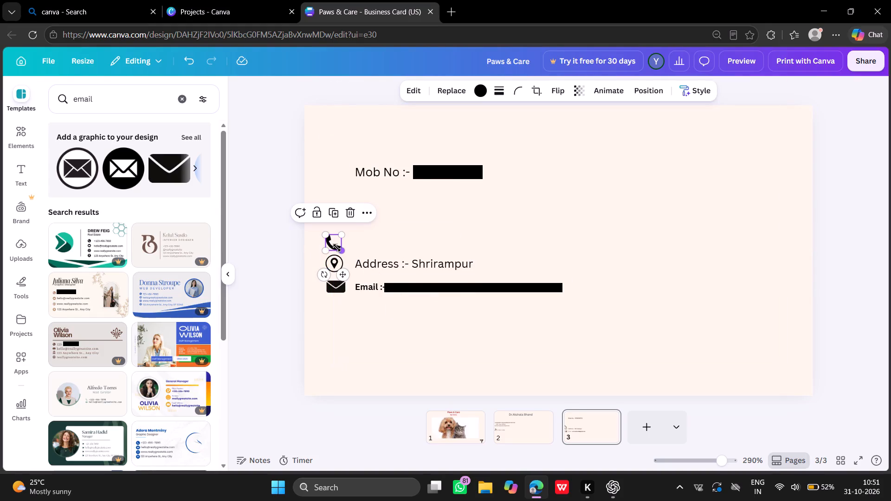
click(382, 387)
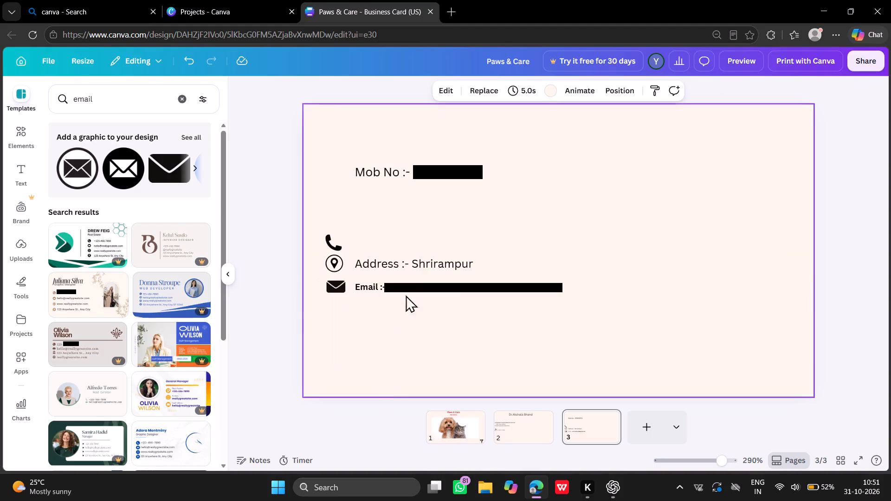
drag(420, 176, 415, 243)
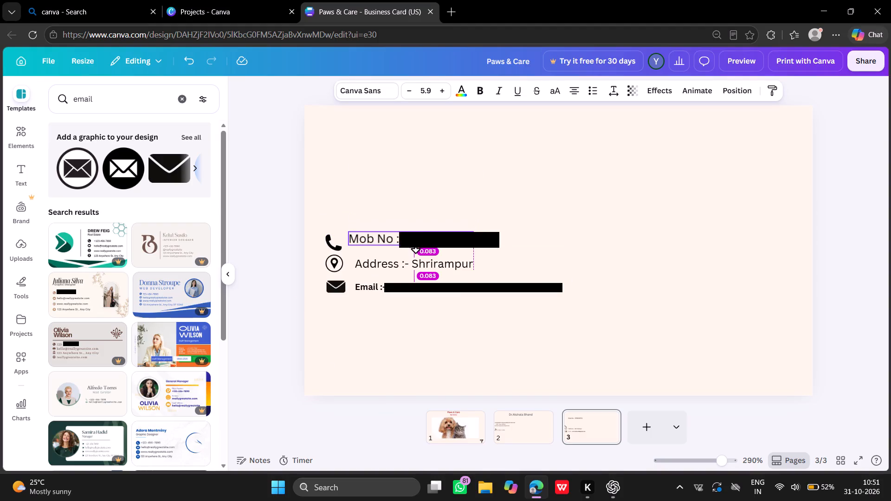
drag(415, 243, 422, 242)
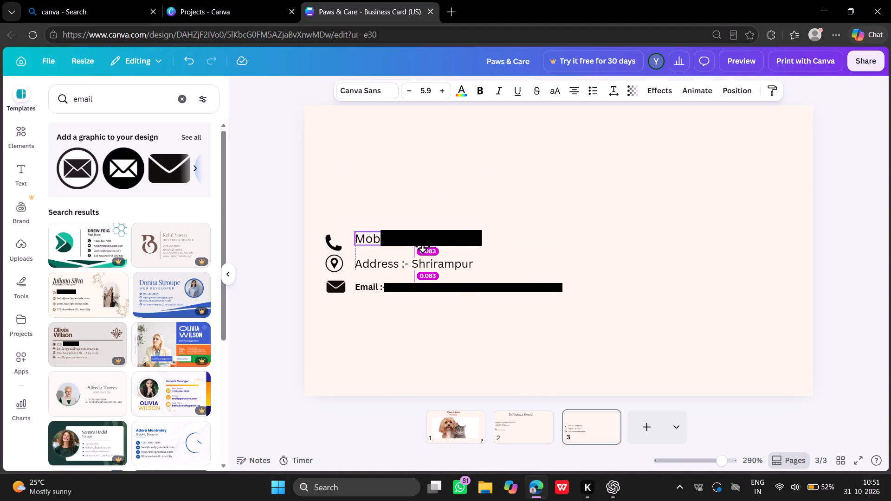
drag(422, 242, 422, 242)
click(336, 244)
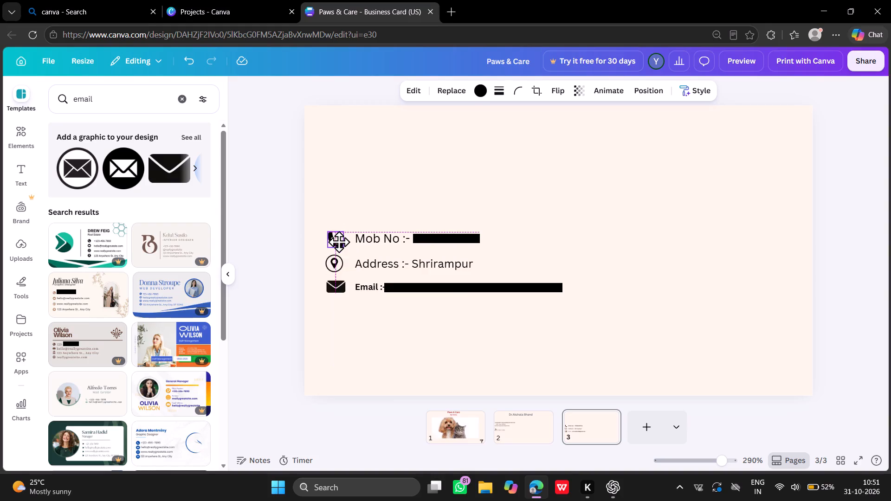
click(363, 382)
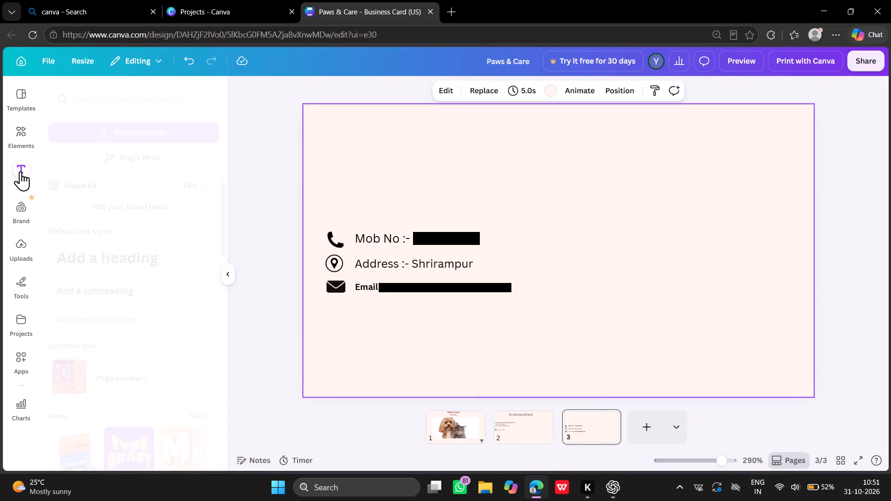
click(146, 126)
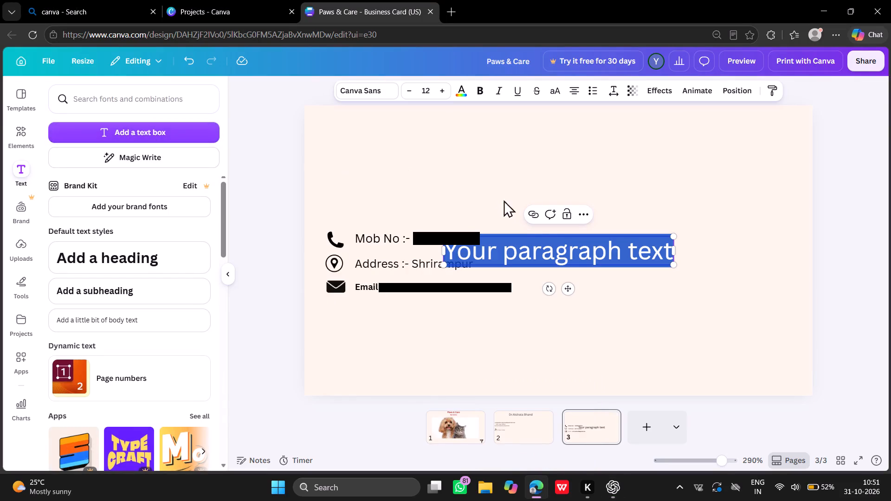
drag(549, 252, 571, 245)
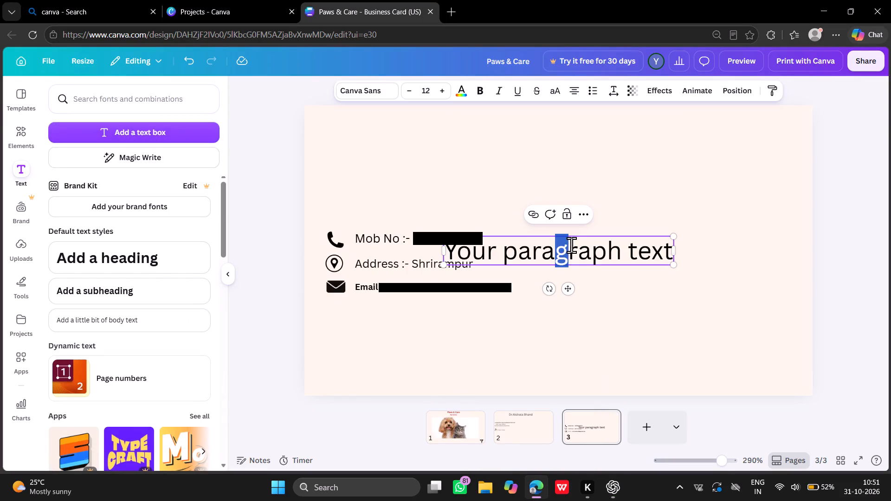
drag(571, 245, 672, 257)
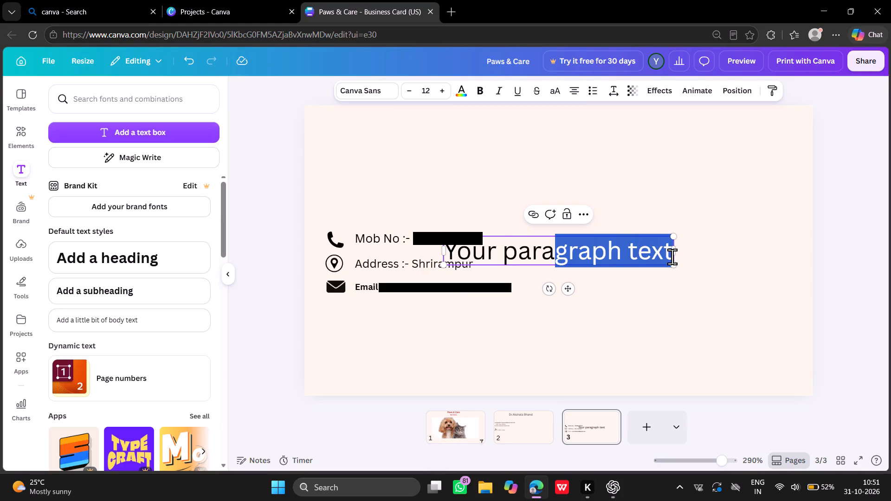
key(BackSpace)
key(BackSpace)
key(BackSpace)
key(BackSpace)
key(BackSpace)
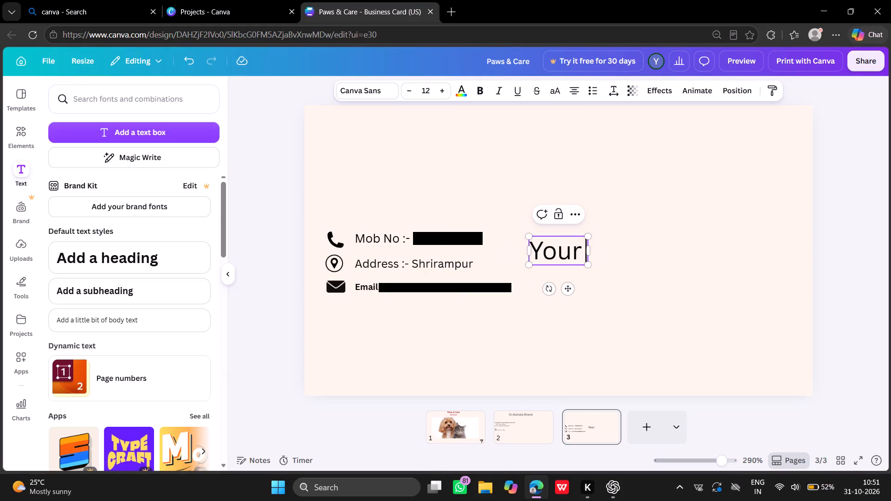
key(p)
key(BackSpace)
text(Pet)
key(s)
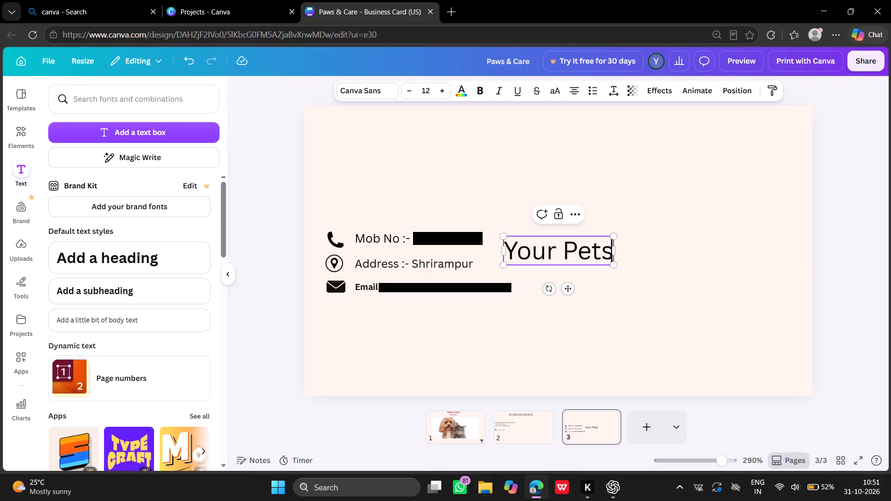
key(BackSpace)
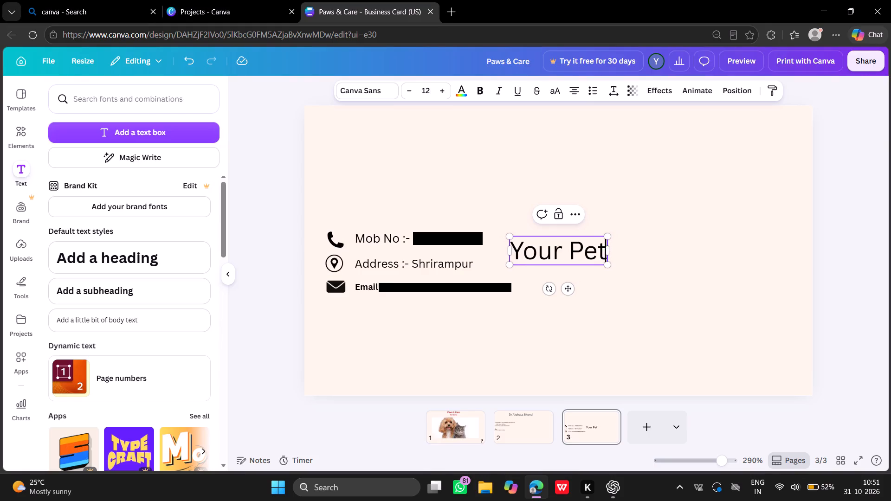
key(apostrophe)
text(s)
key(space)
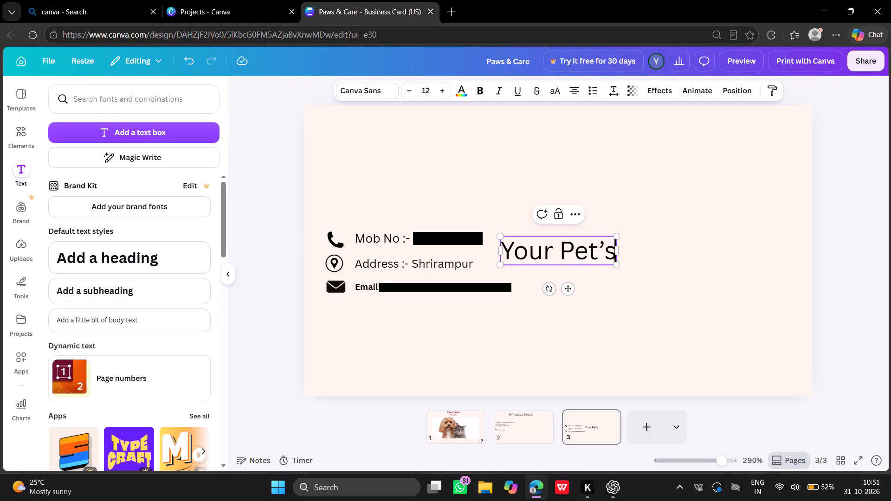
text(He)
key(a)
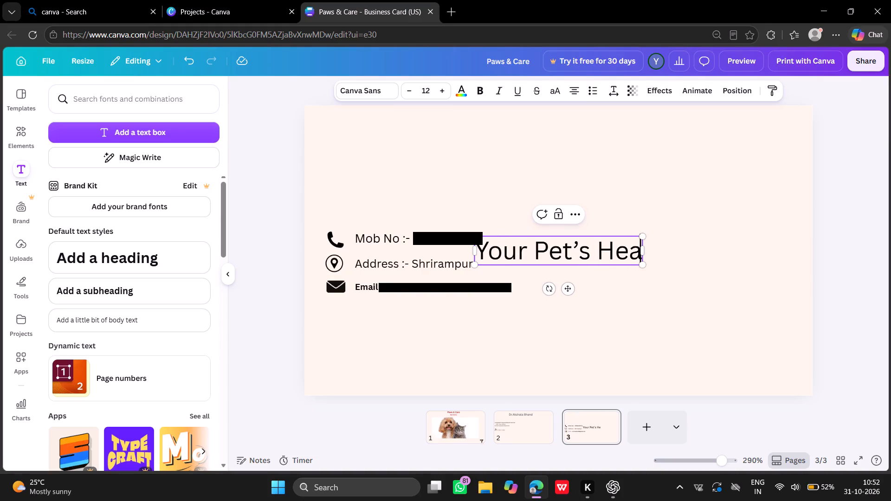
text(lth)
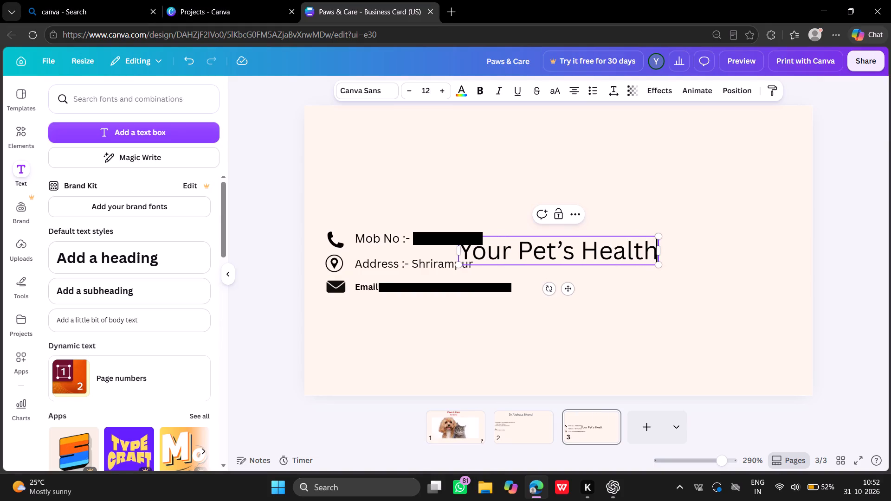
key(space)
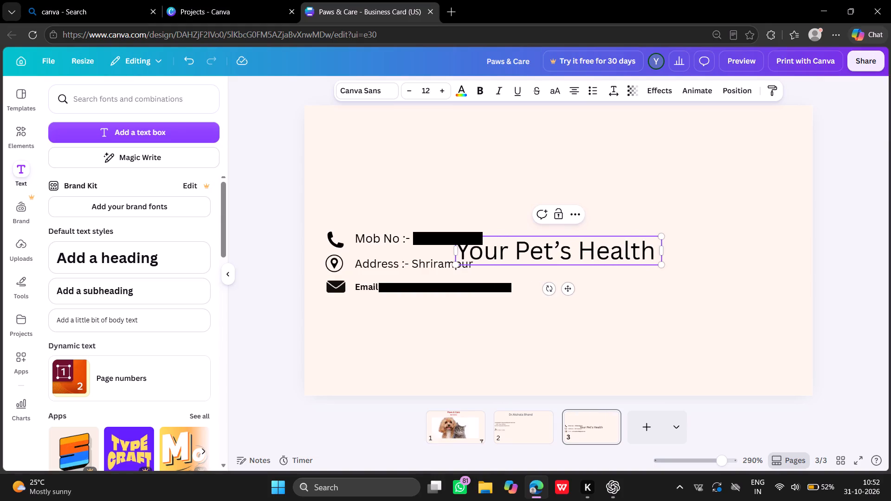
key(alt+Tab)
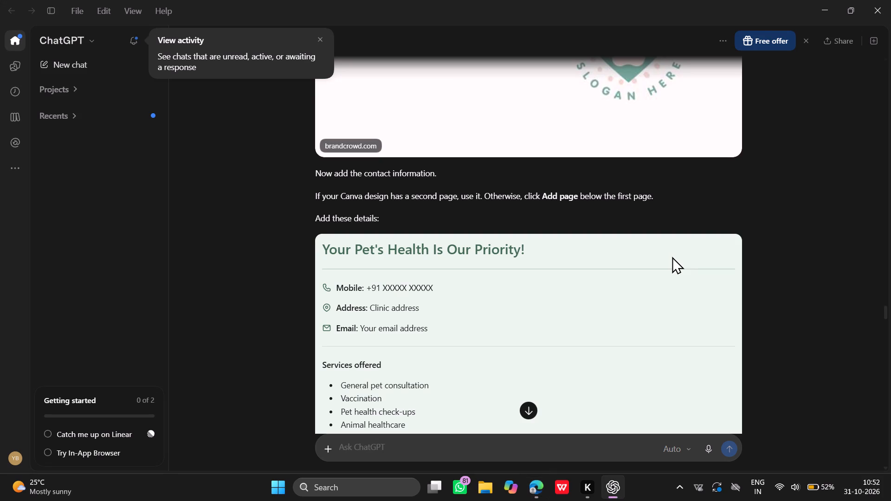
key(alt+Tab)
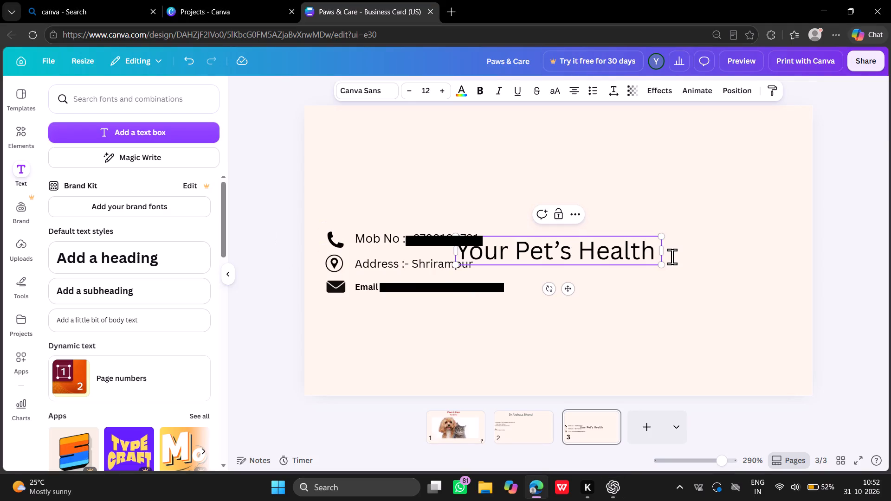
text(Is)
key(space)
text(Our)
key(space)
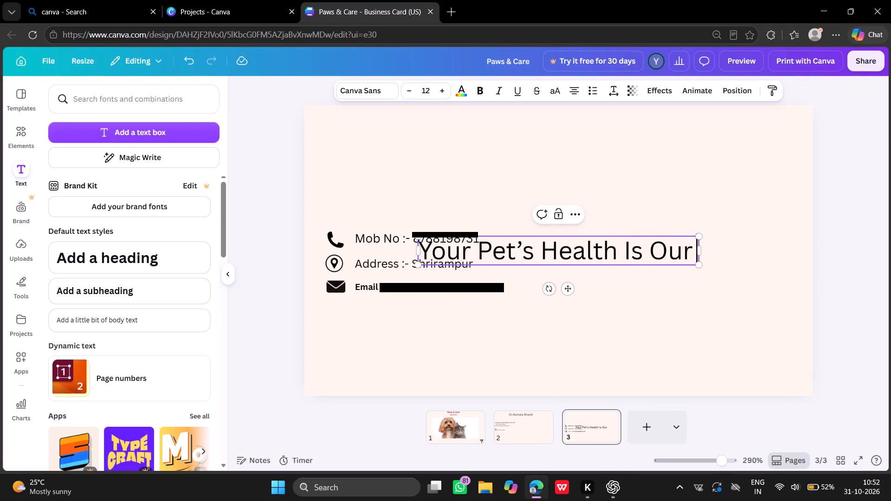
key(shift+p)
text(riority)
click(775, 313)
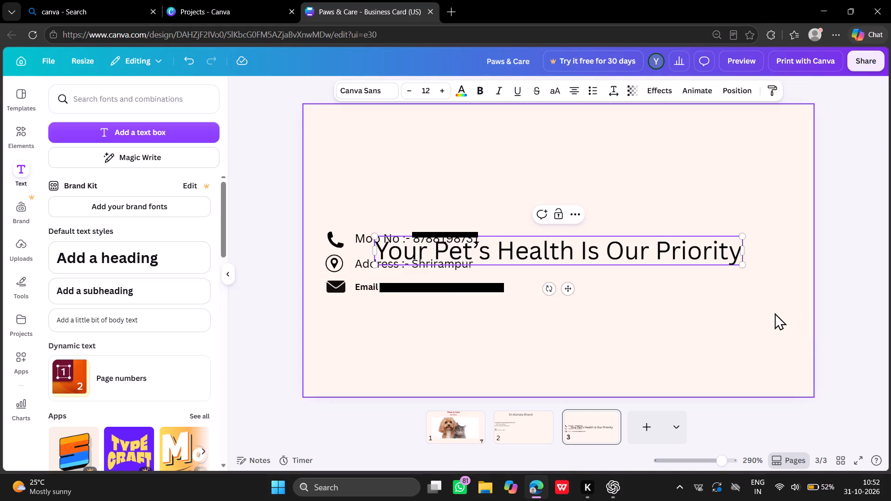
Move the tagline up to the top of the card, clear of the contact rows.
drag(687, 258, 649, 149)
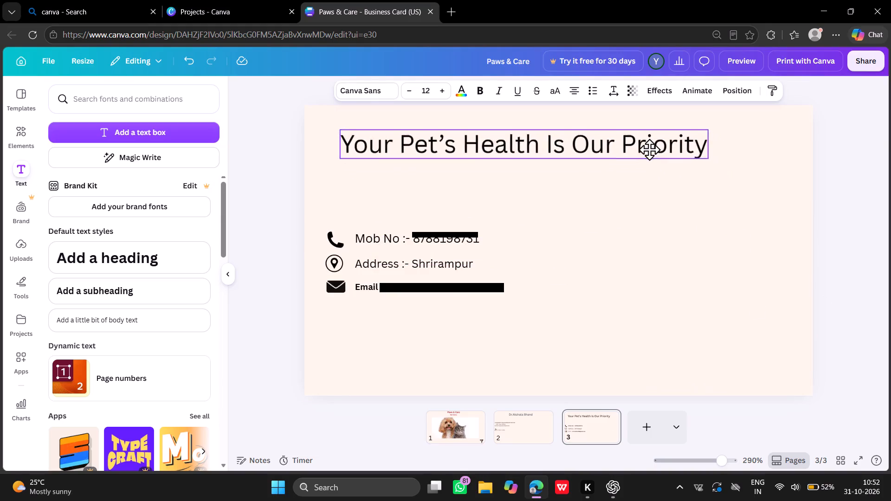
drag(649, 149, 654, 137)
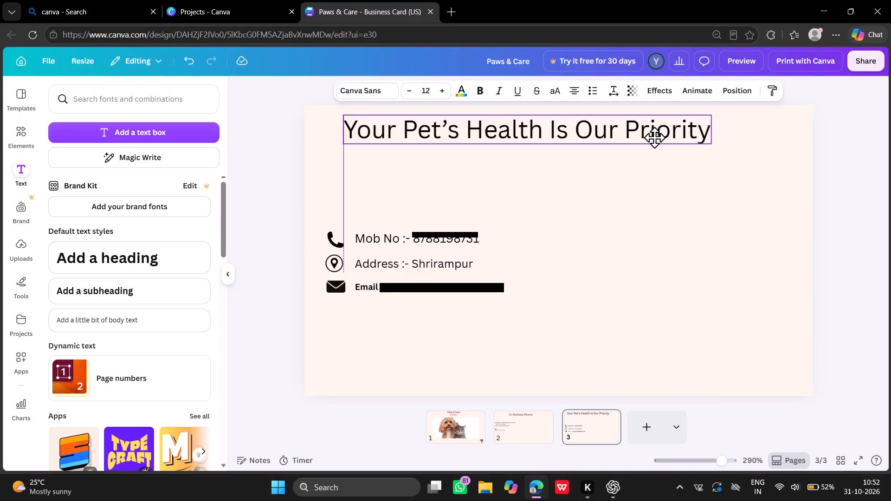
drag(654, 137, 655, 137)
drag(655, 137, 655, 145)
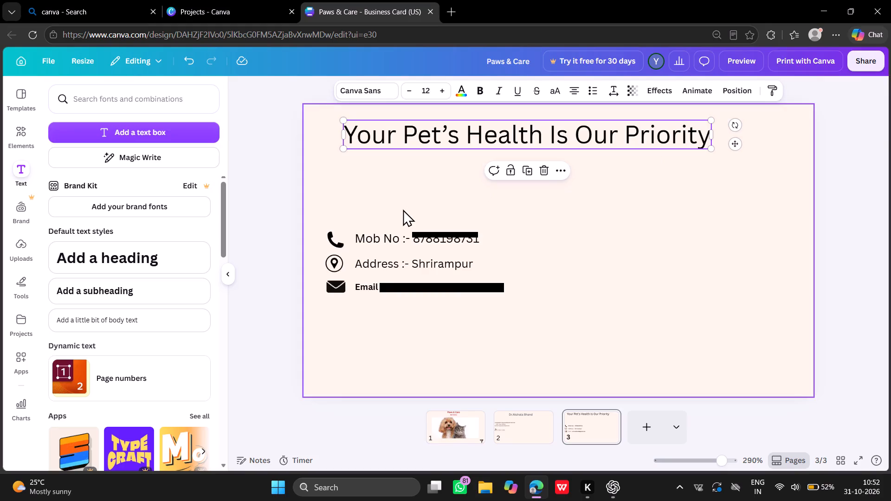
Move the phone icon and the Mob No line up to sit side by side below the tagline, near the card's left edge.
drag(329, 232, 322, 159)
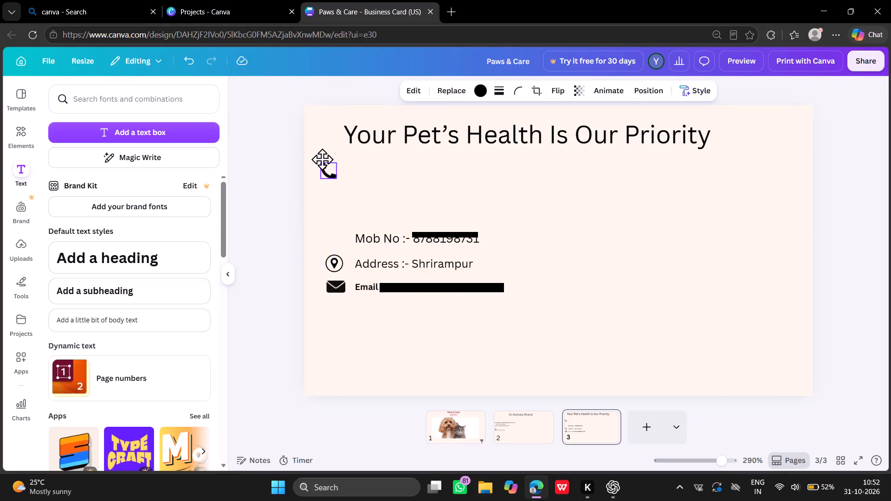
drag(322, 159, 322, 182)
click(385, 247)
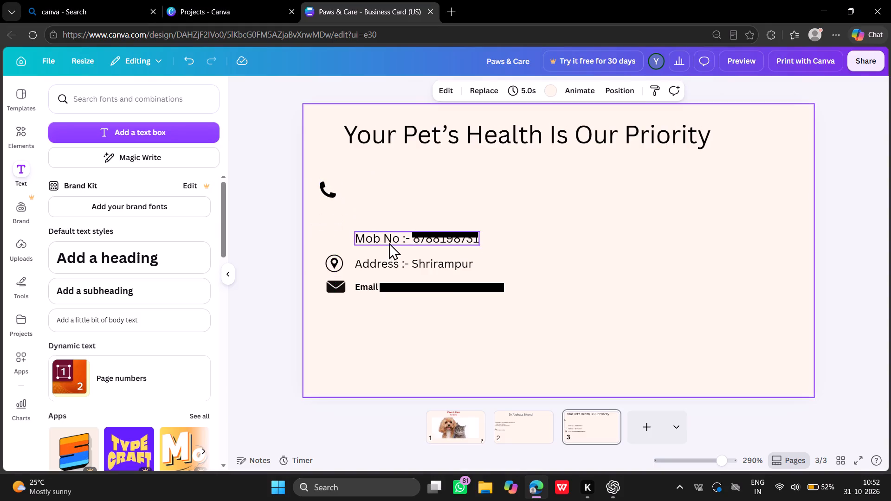
drag(389, 243, 389, 198)
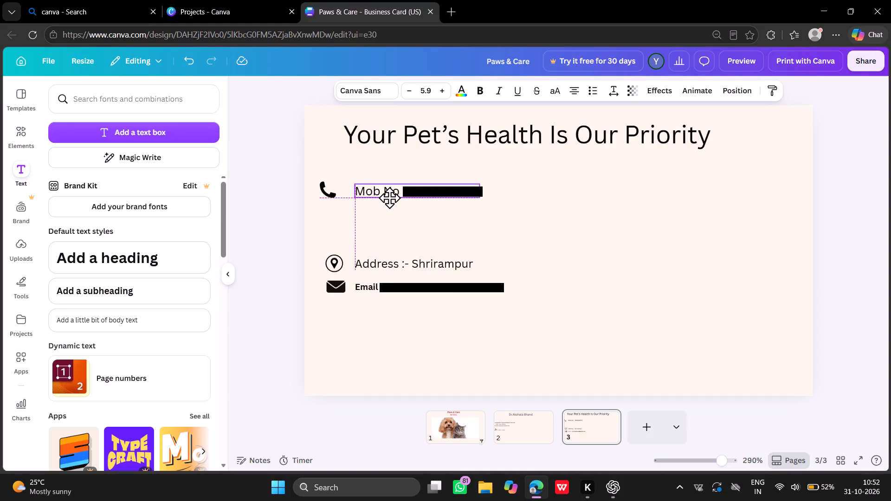
drag(389, 198, 383, 198)
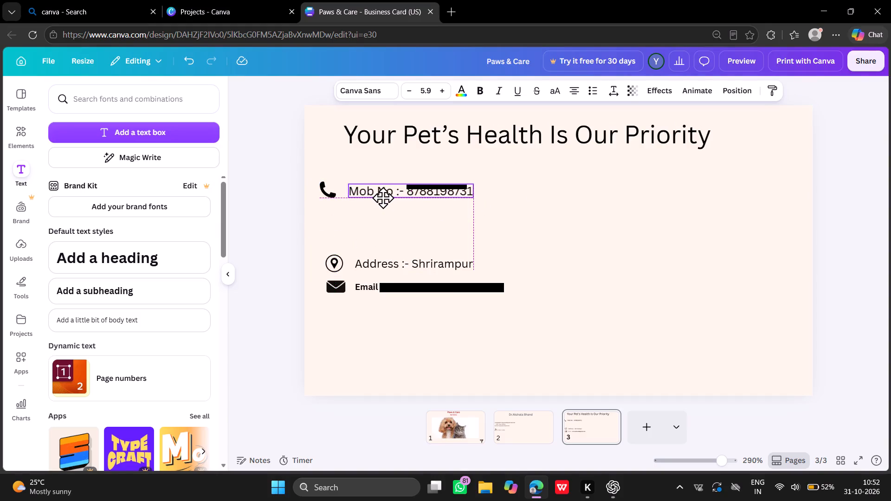
drag(383, 198, 381, 197)
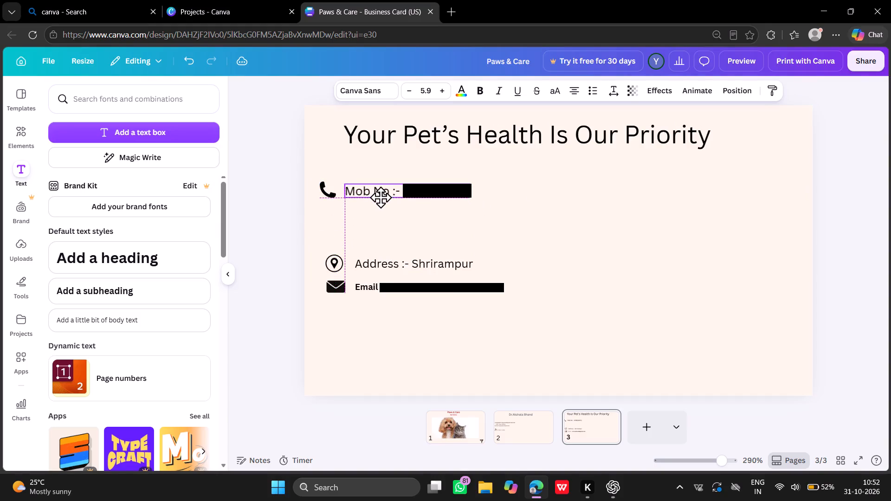
drag(381, 197, 381, 197)
click(371, 206)
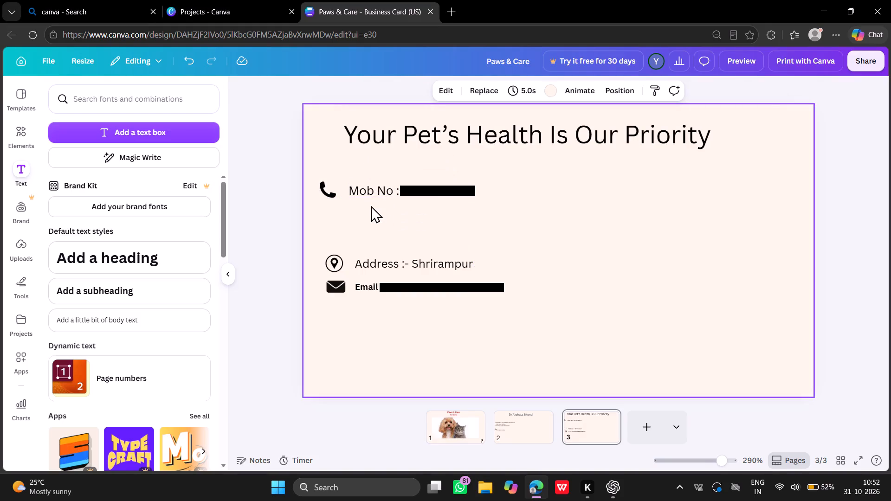
Move the location icon and the Address line up to sit side by side just below the Mob No row.
drag(333, 257, 327, 221)
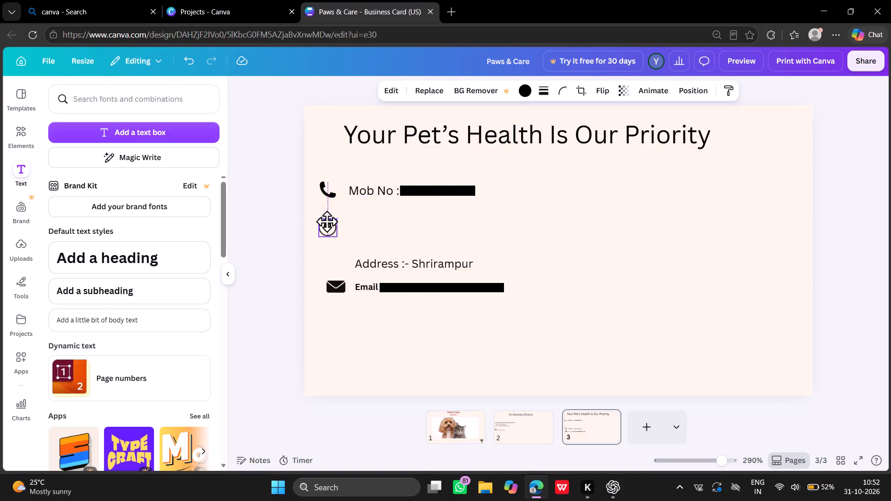
drag(327, 221, 326, 207)
drag(326, 207, 327, 210)
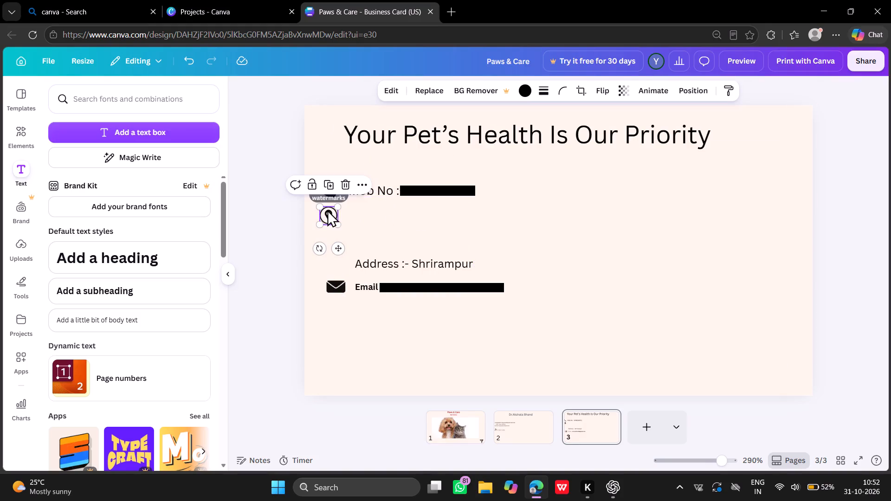
click(361, 217)
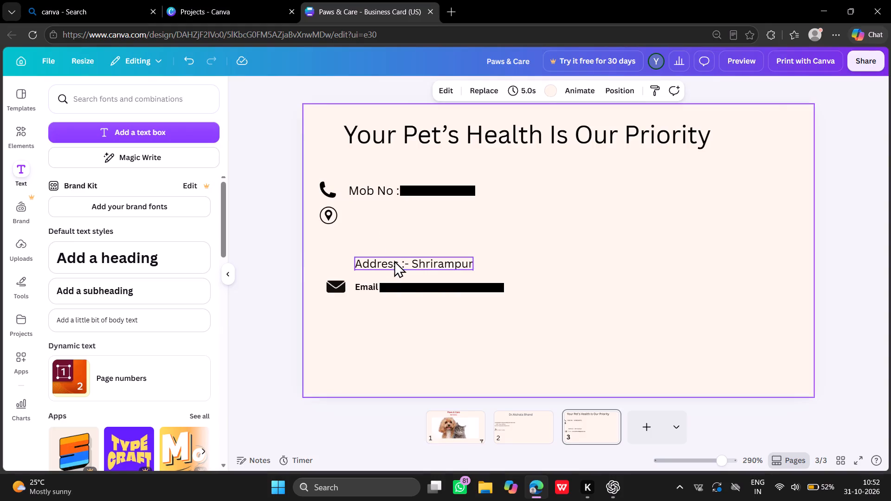
drag(394, 260, 386, 208)
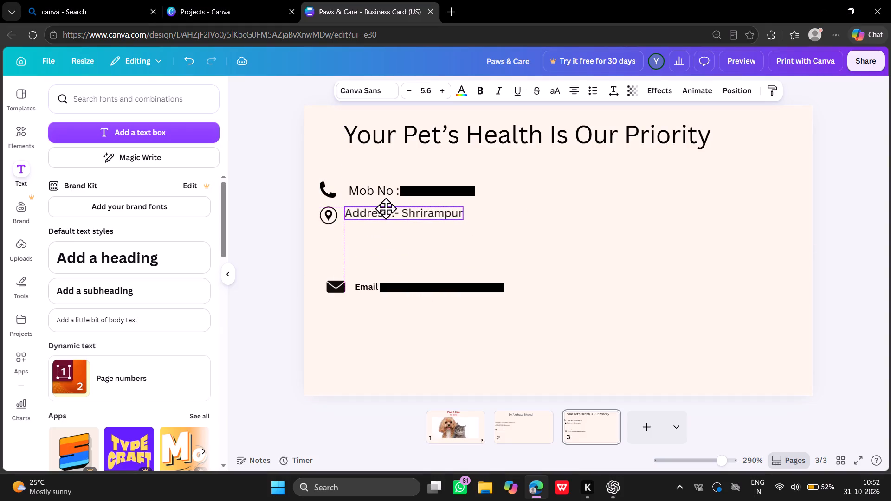
drag(386, 208, 388, 211)
click(361, 244)
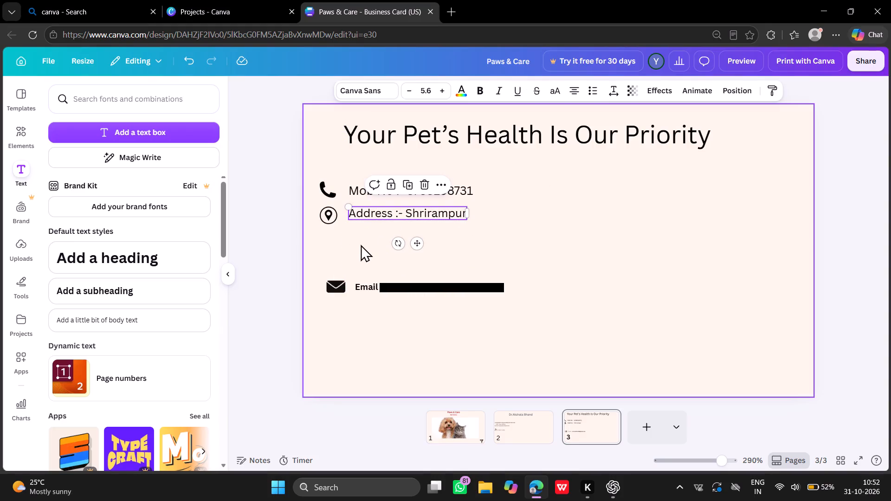
Shift the Mob No and Address lines left, closer to their icons, with their starting edges roughly aligned.
drag(388, 183, 380, 182)
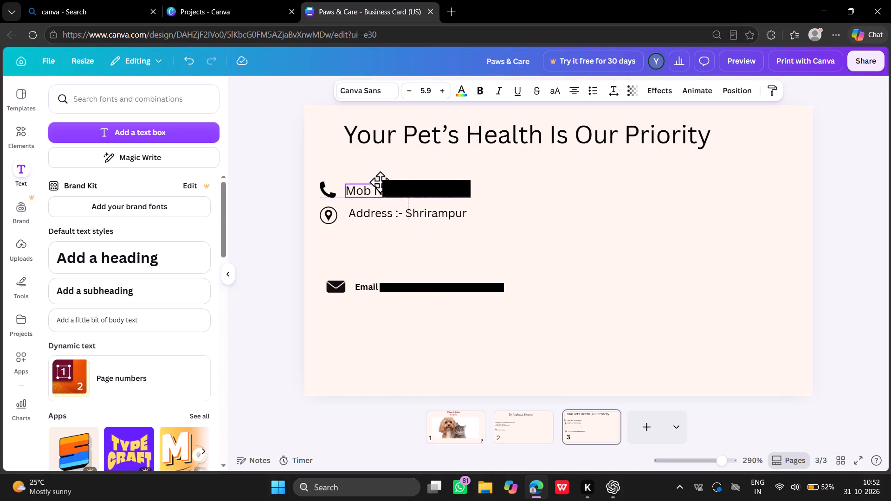
drag(380, 182, 380, 181)
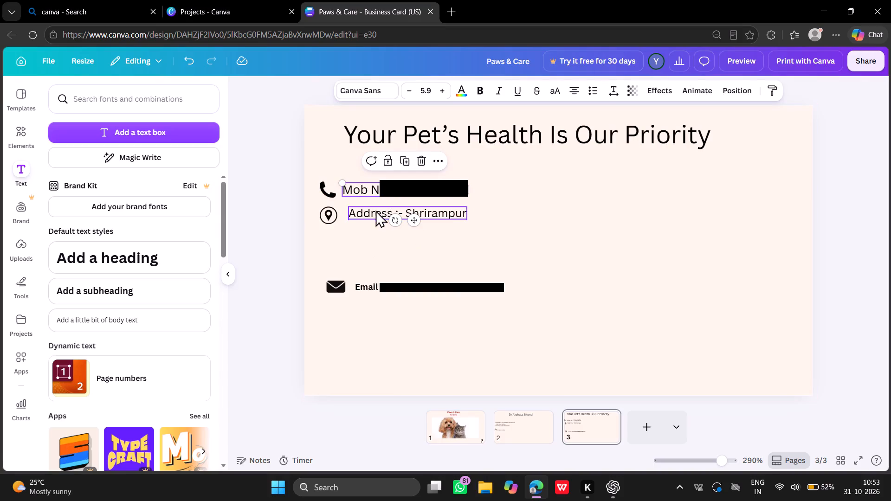
drag(374, 213, 369, 213)
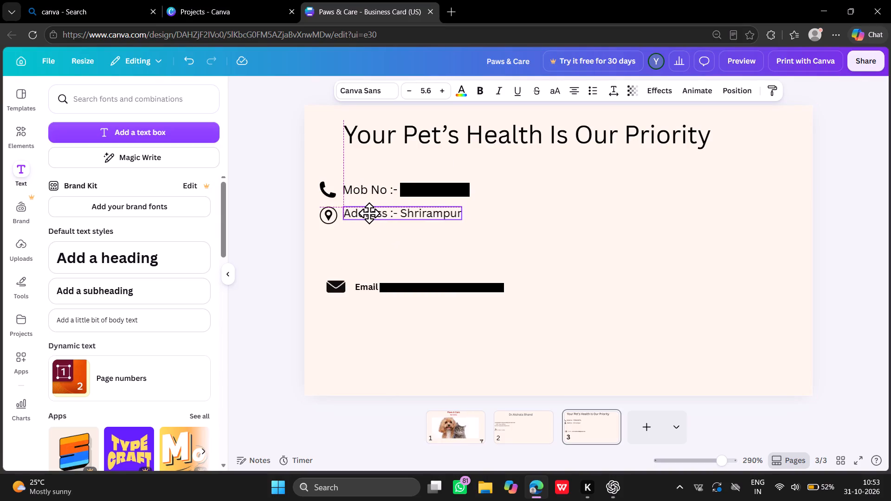
drag(369, 213, 370, 214)
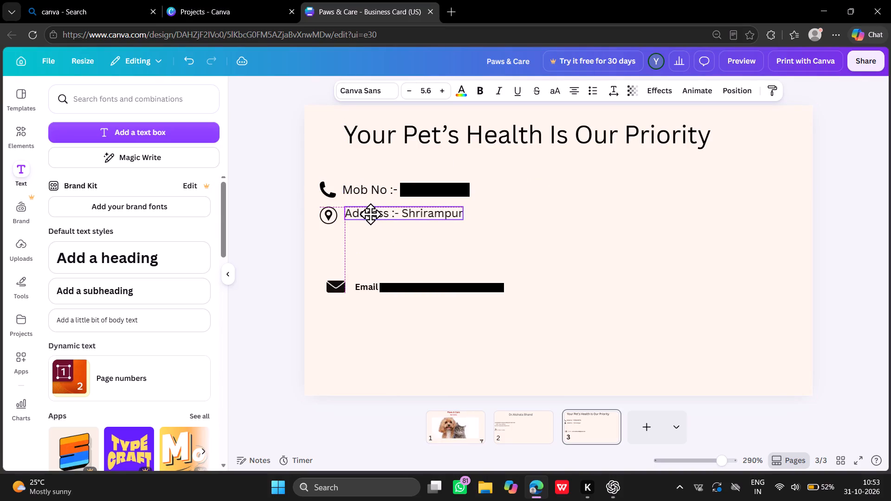
drag(370, 214, 370, 212)
drag(370, 212, 369, 214)
click(355, 246)
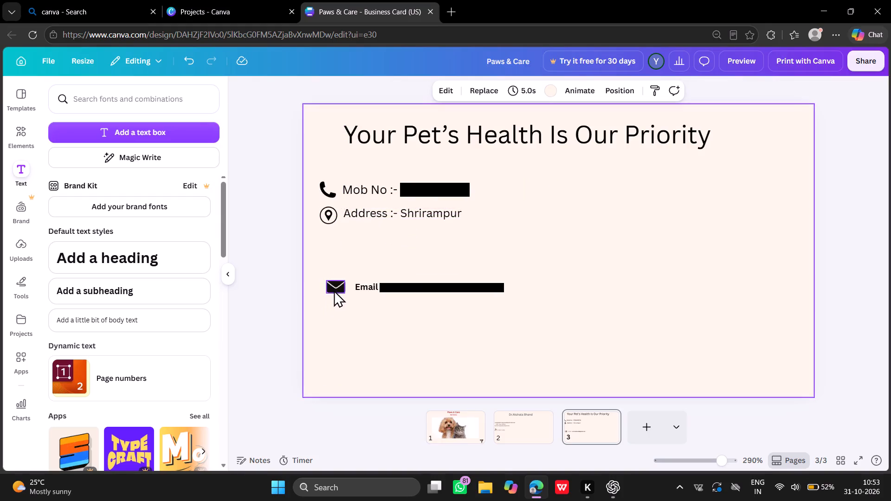
Move the Email line and the envelope icon up to sit side by side just below the address row.
drag(334, 290, 338, 239)
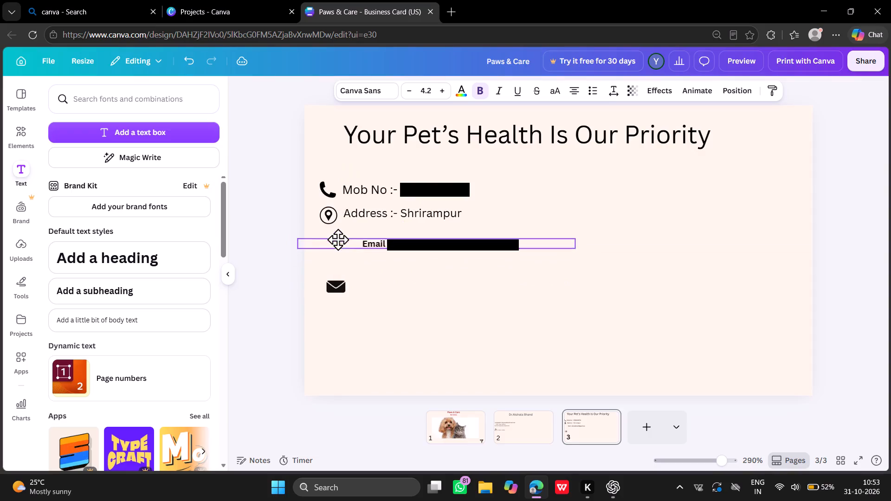
drag(338, 239, 322, 237)
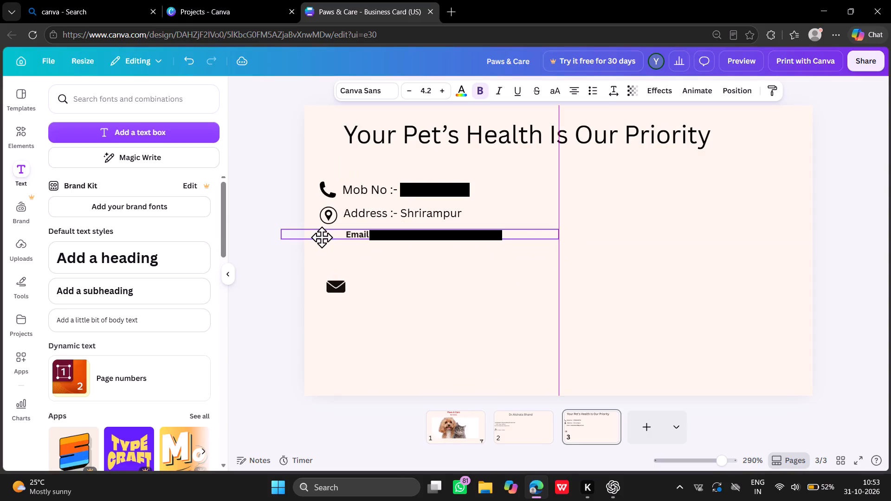
drag(322, 237, 323, 237)
click(325, 239)
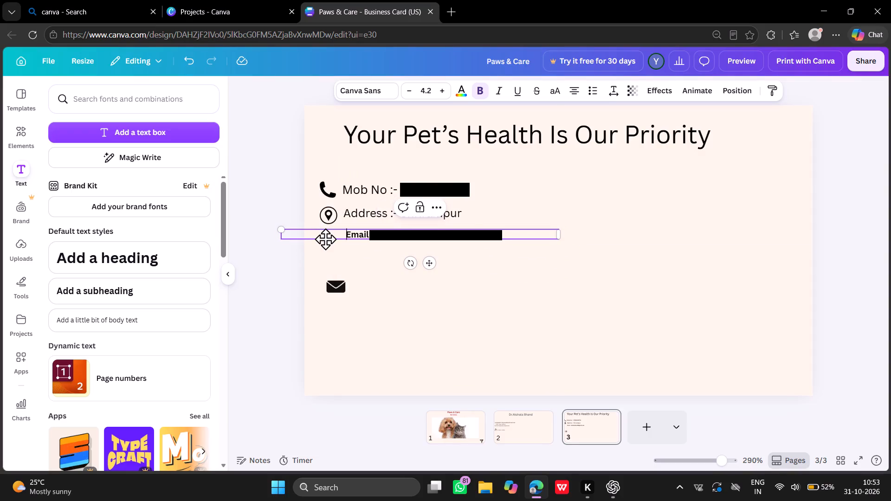
click(352, 281)
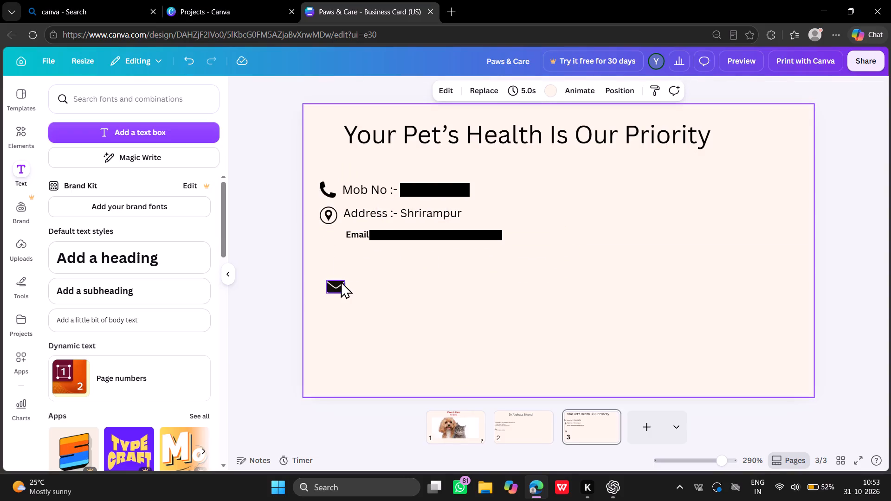
drag(341, 281, 332, 238)
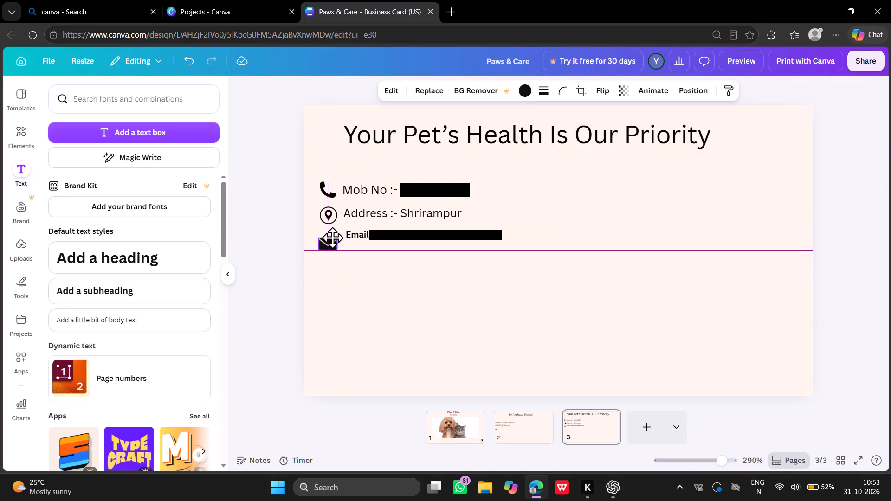
drag(332, 238, 332, 231)
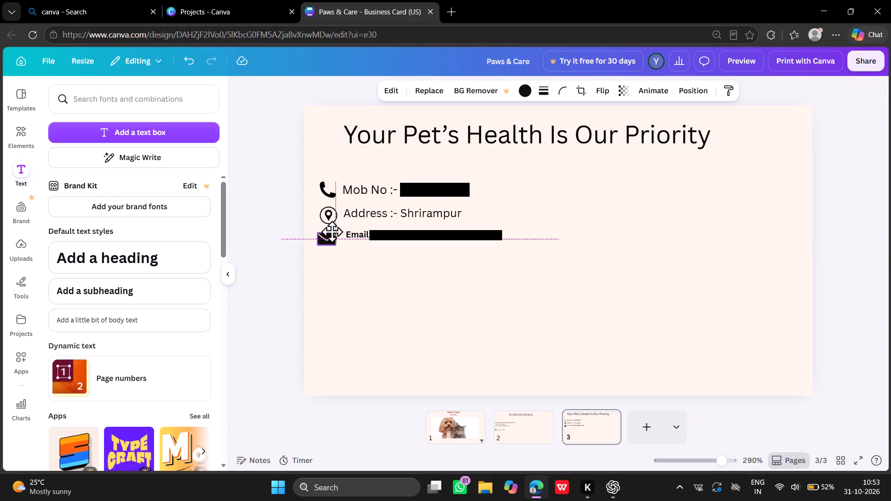
drag(332, 231, 331, 230)
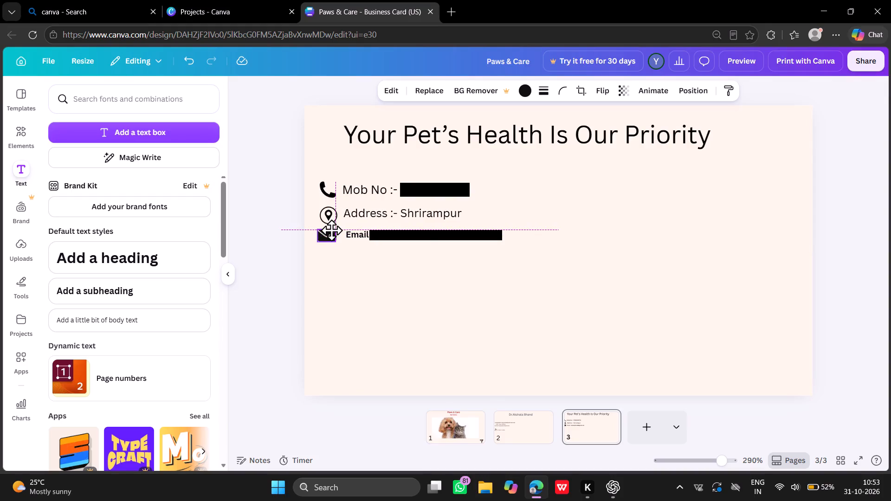
drag(331, 230, 331, 231)
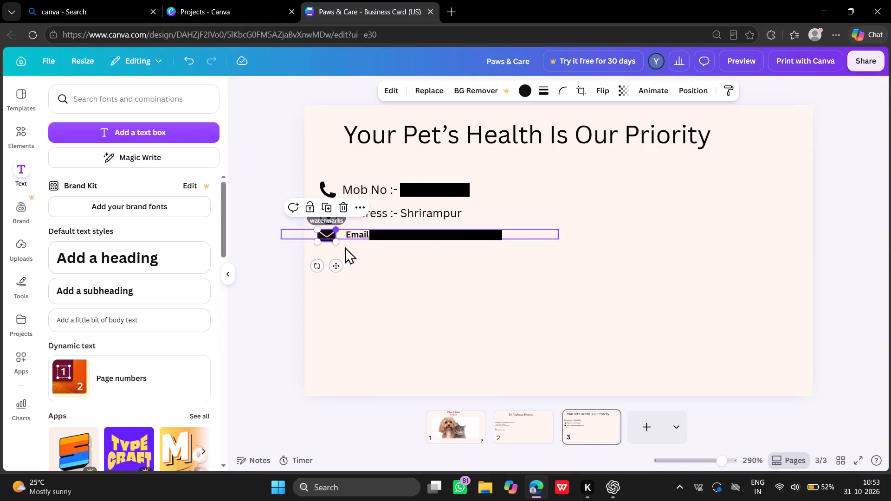
click(386, 291)
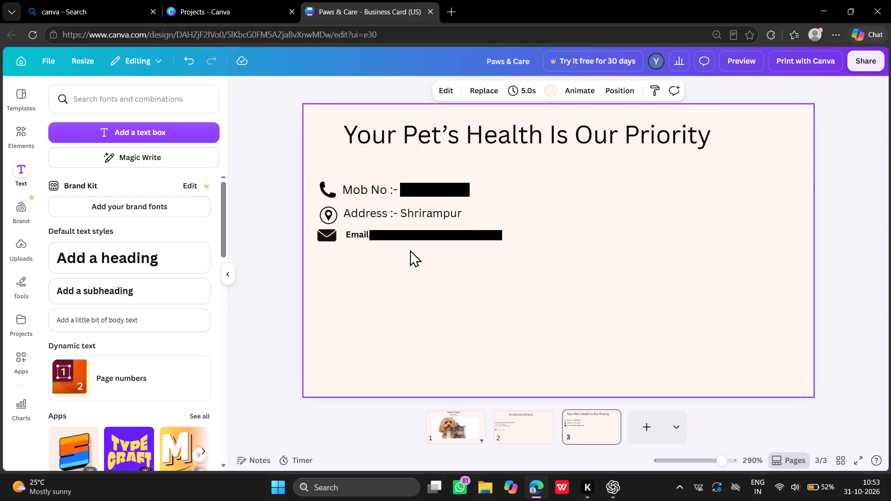
Select the Email line's text box for editing.
click(425, 232)
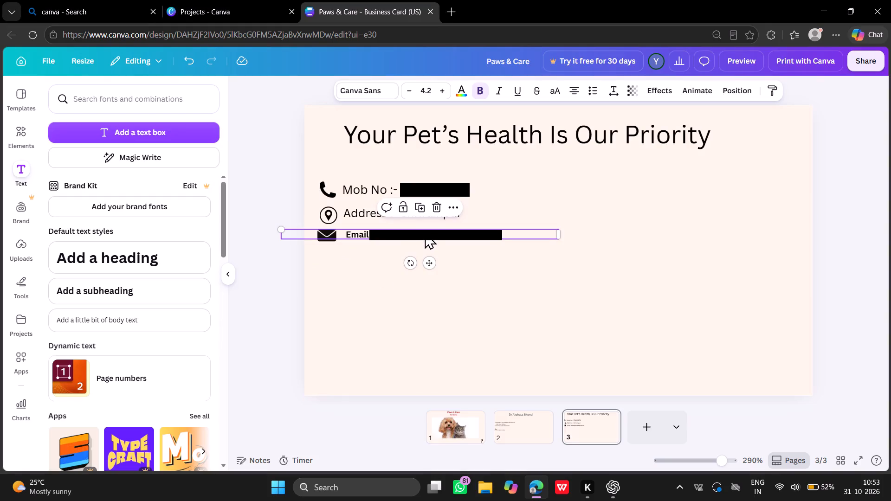
click(425, 232)
Deselect the Email line's text box on the third page of the card.
click(392, 344)
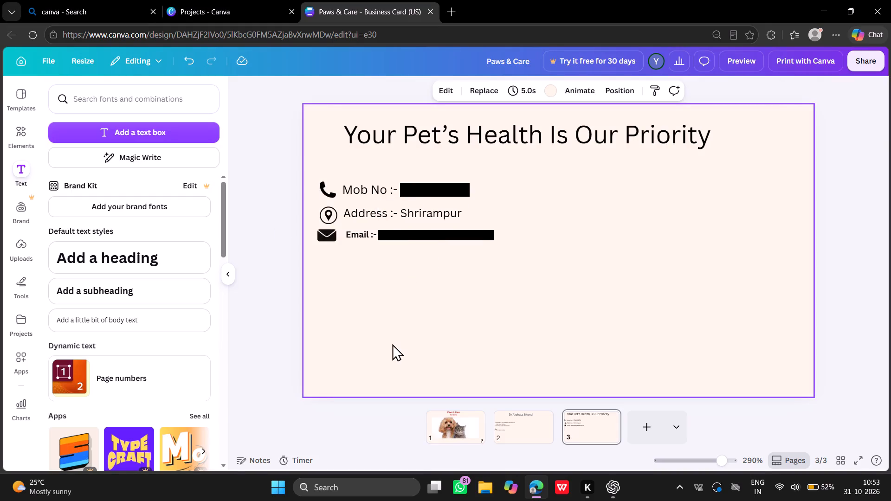
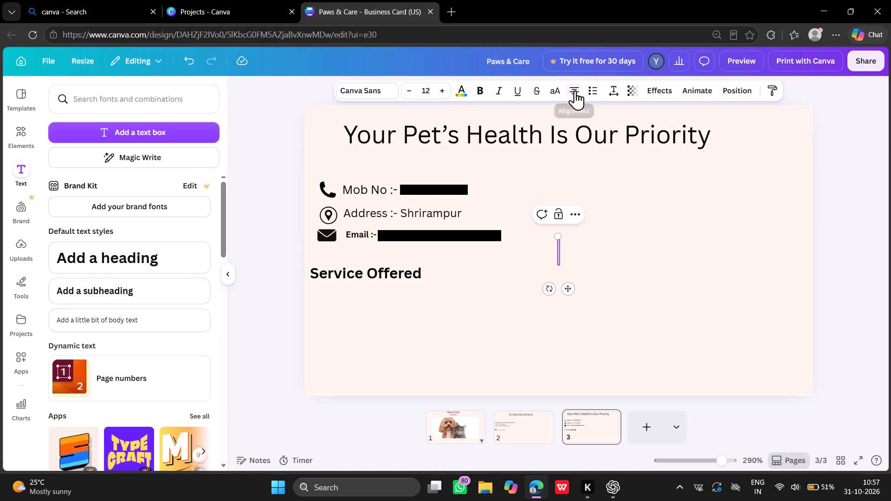
Apply bullet formatting to the empty text box and enter "General pet consultation" as the first service, checking the wording in ChatGPT.
click(588, 92)
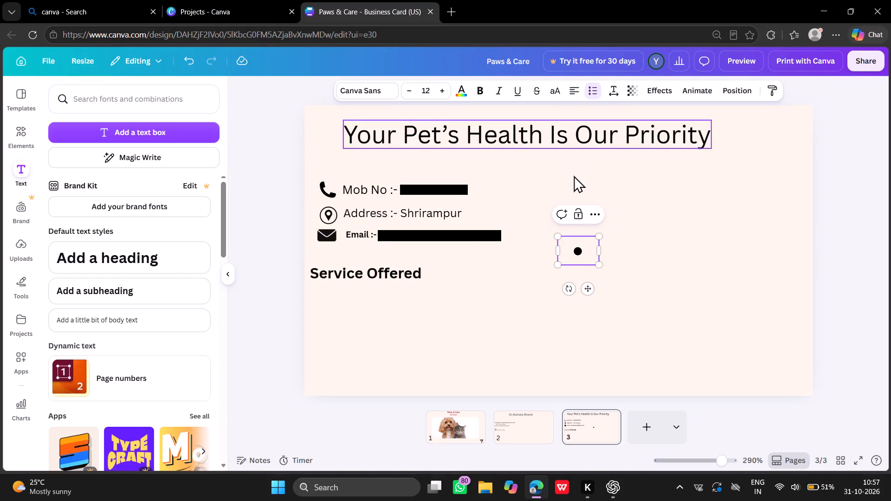
key(BackSpace)
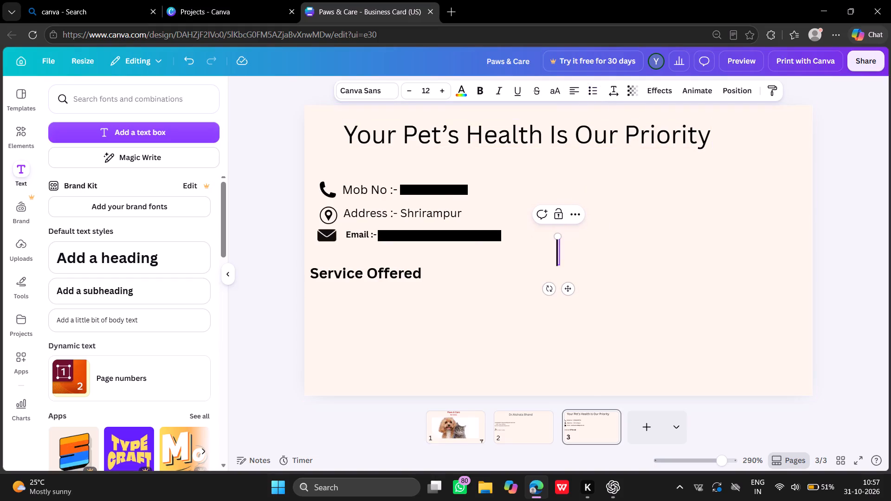
click(597, 88)
key(shift+g)
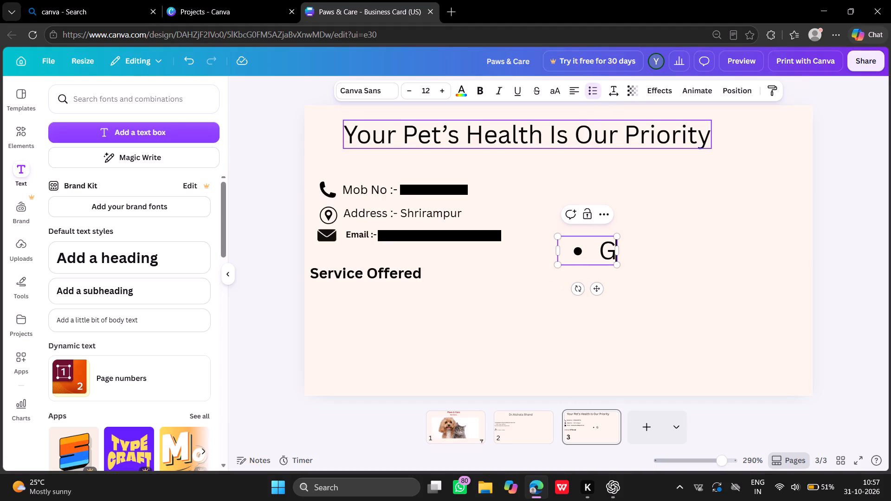
key(e)
text(neral)
key(space)
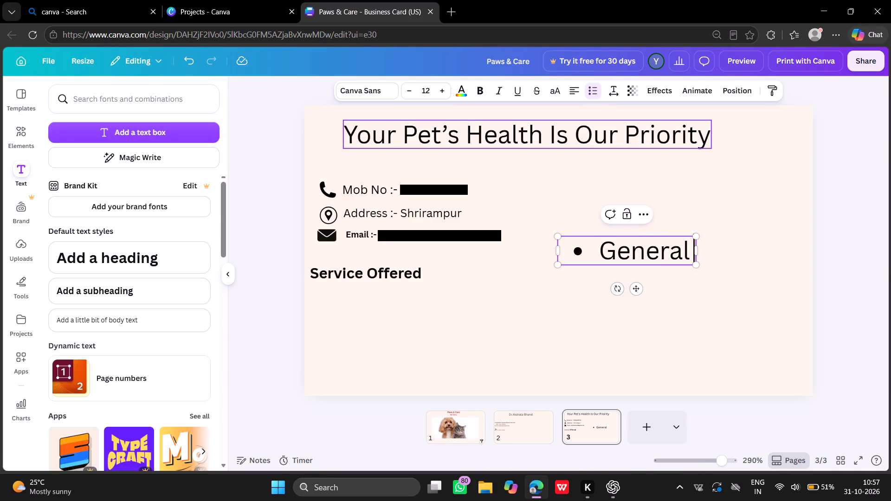
key(alt+Tab)
key(alt+Tab)
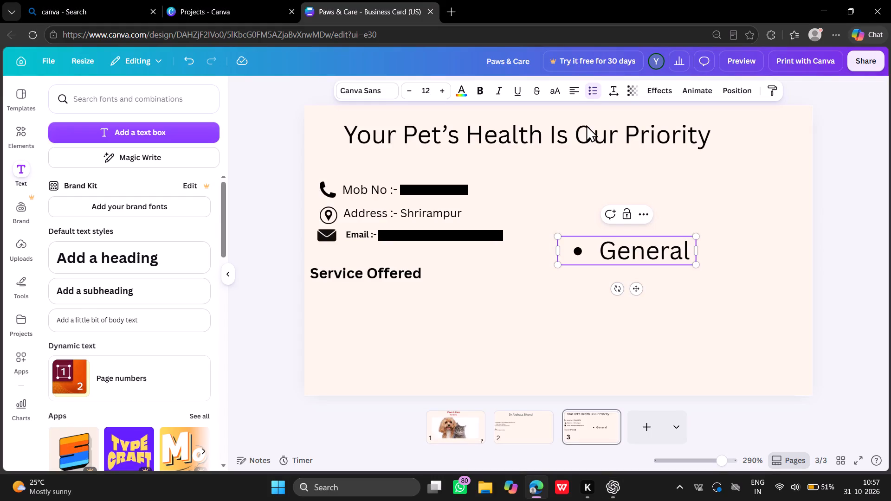
text(pet consultation)
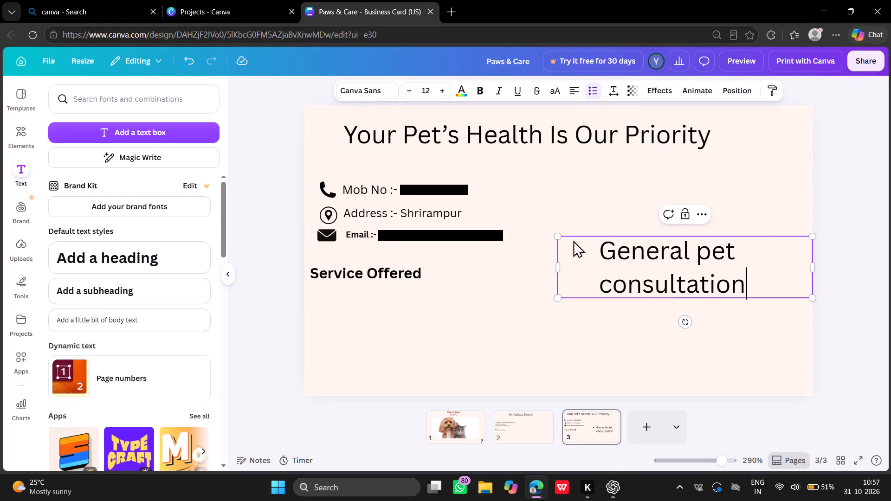
Widen the bulleted services text box until "General pet consultation" fits on a single line.
drag(557, 263, 541, 267)
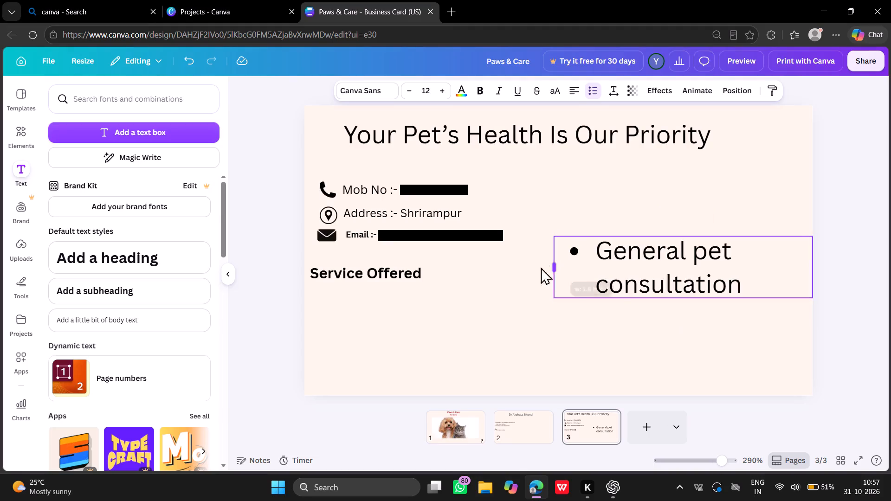
drag(541, 267, 575, 264)
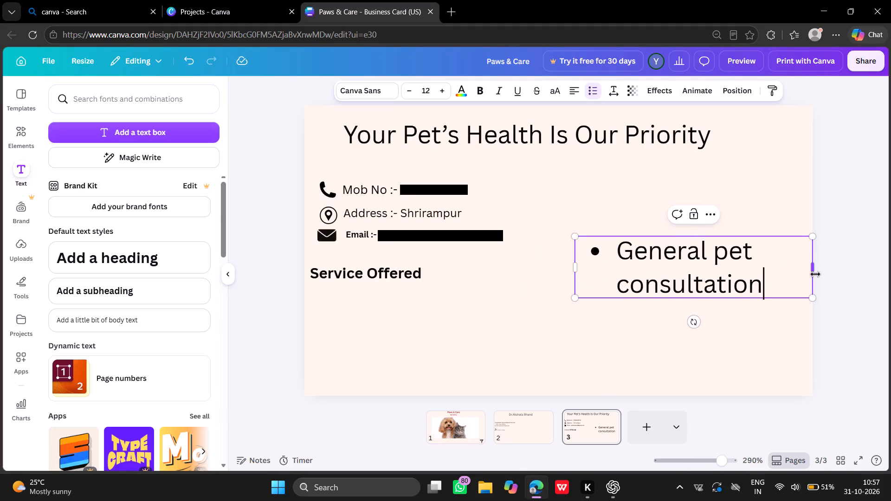
drag(813, 271, 784, 273)
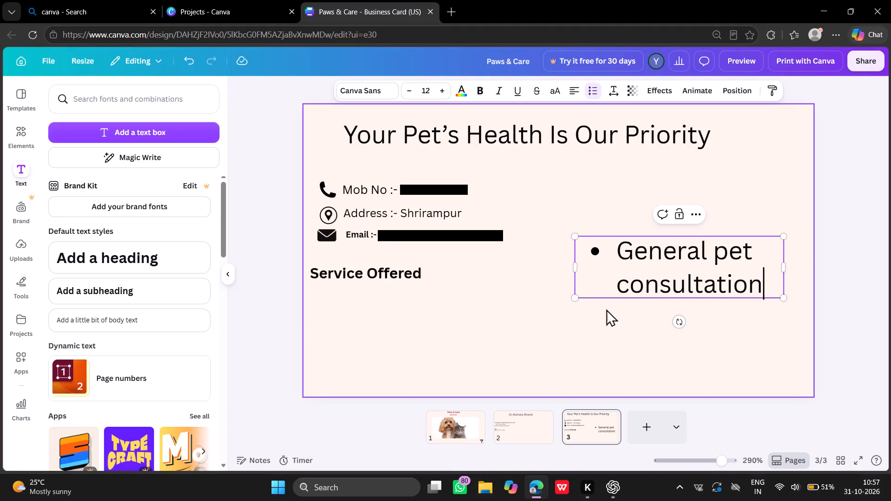
drag(575, 270, 581, 297)
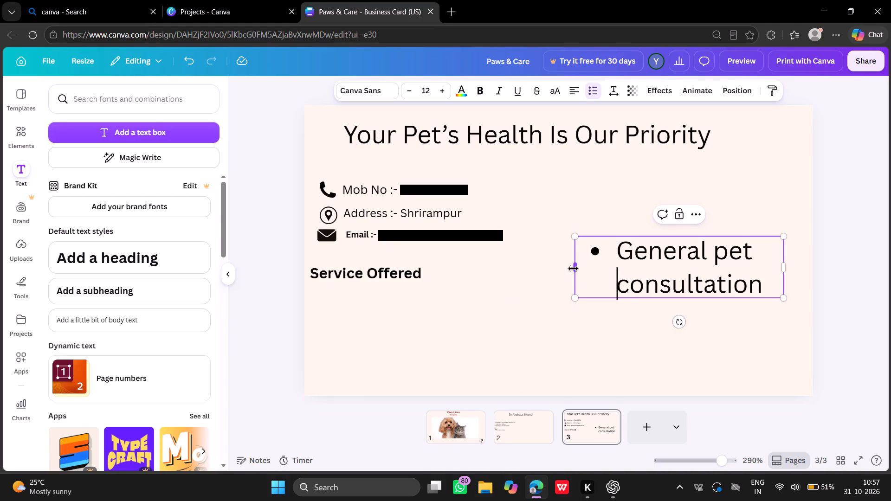
drag(573, 269, 491, 292)
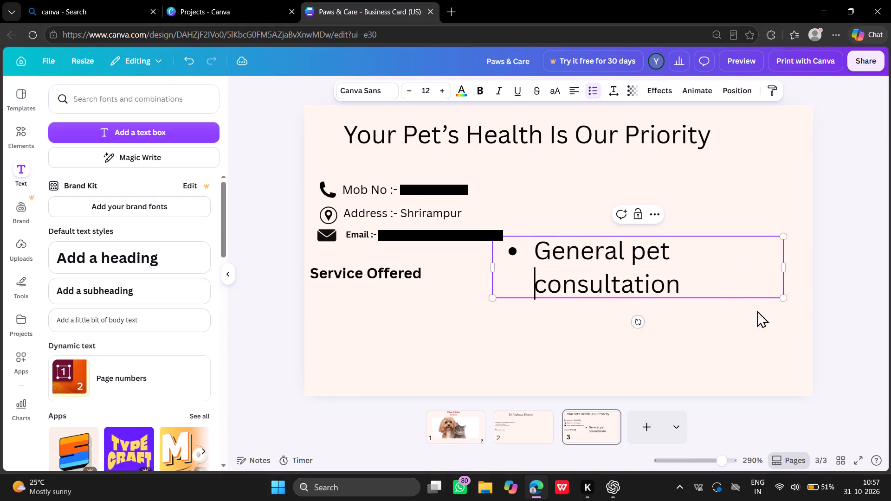
drag(782, 273, 801, 268)
drag(785, 264, 816, 234)
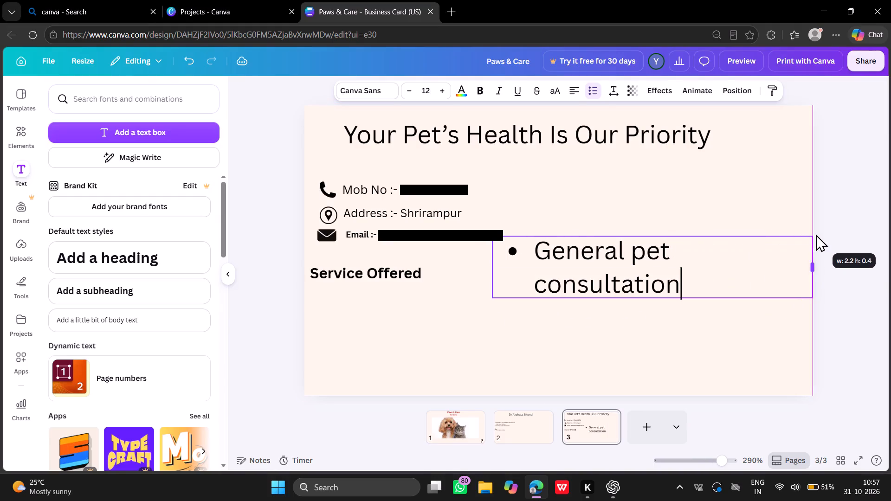
drag(816, 234, 890, 225)
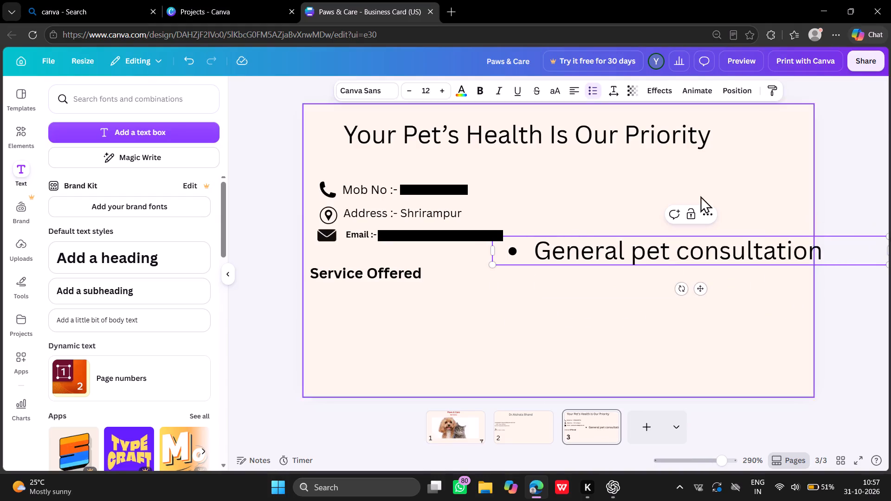
Reduce the font size of the "General pet consultation" bullet to 5.
triple_click(409, 95)
triple_click(409, 95)
click(409, 95)
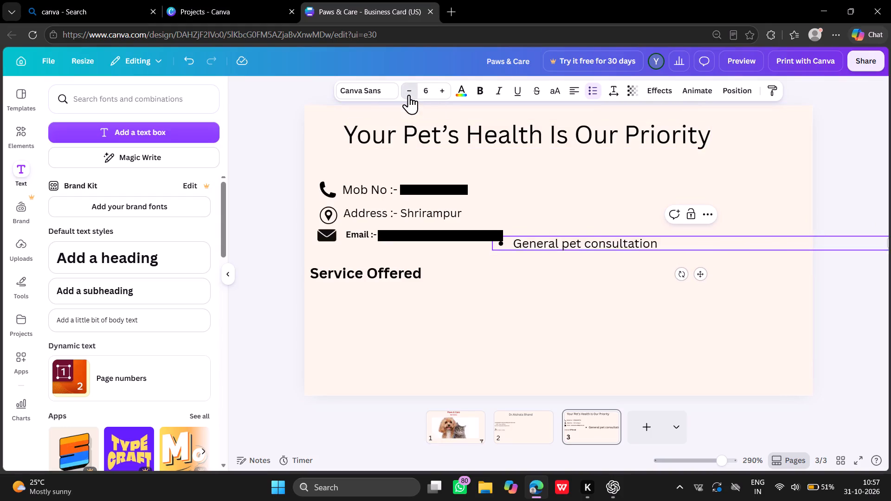
click(626, 305)
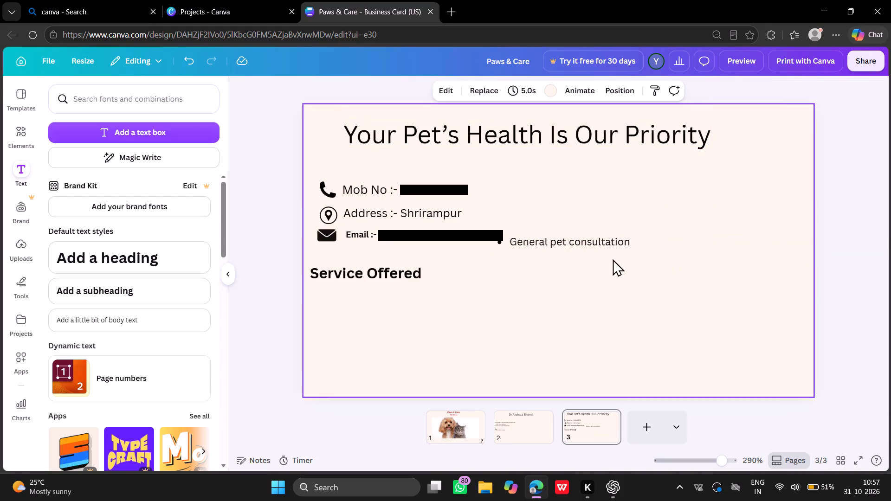
Move the bulleted text box directly beneath the "Service Offered" heading, against the card's left edge.
drag(609, 239, 423, 297)
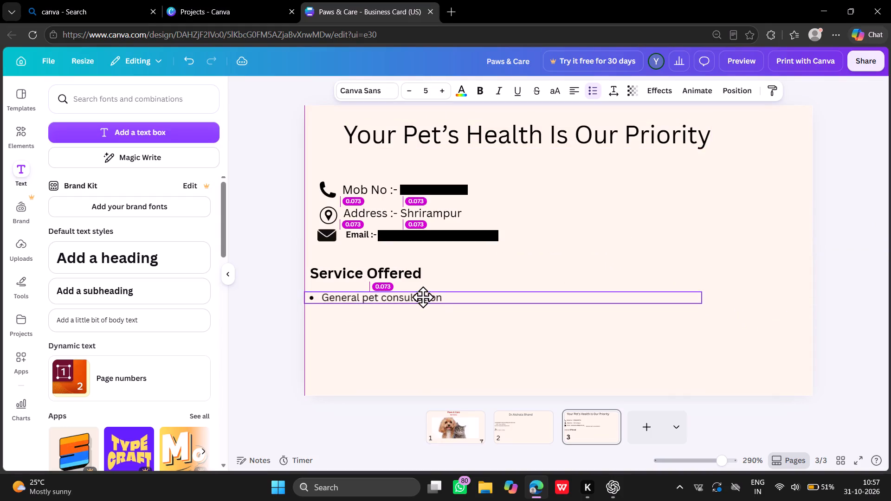
drag(423, 297, 420, 295)
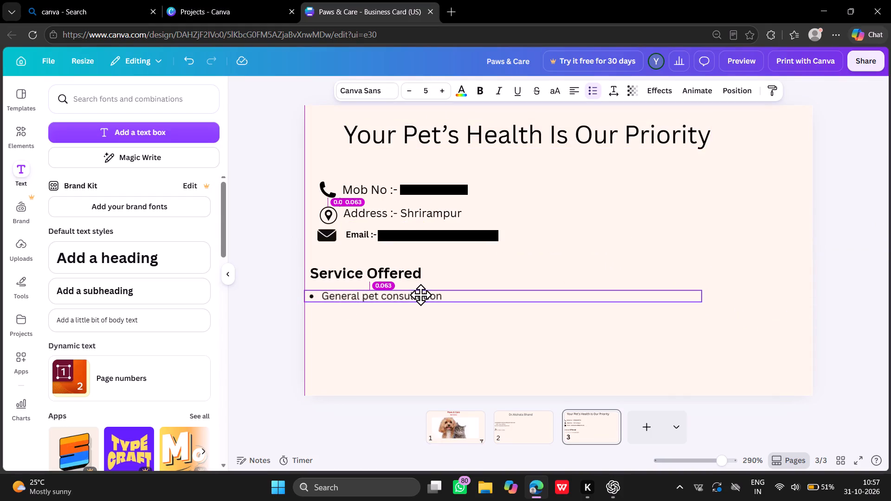
drag(420, 295, 420, 291)
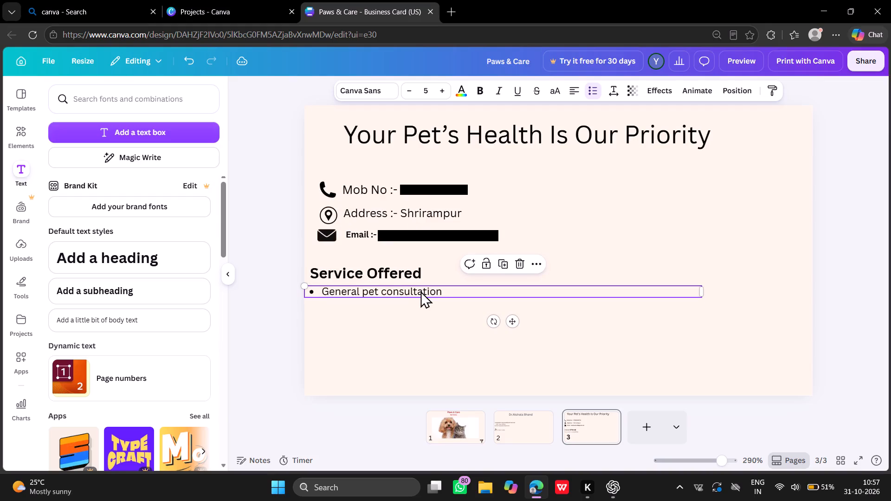
click(428, 320)
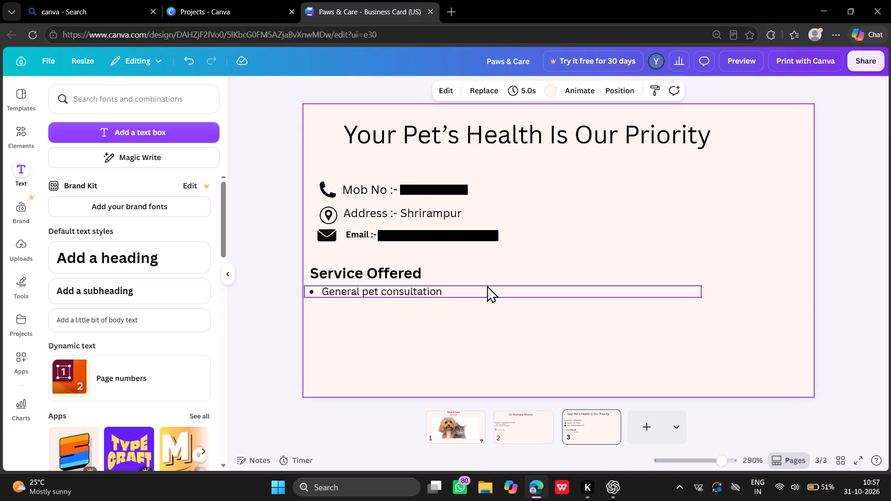
Add "Vaccination" as the second bullet in the services list, checking the wording in ChatGPT.
click(480, 297)
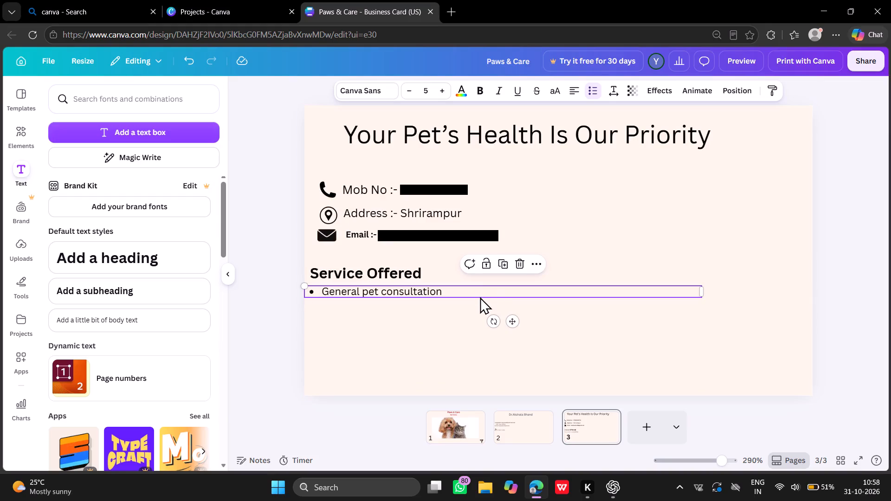
click(463, 297)
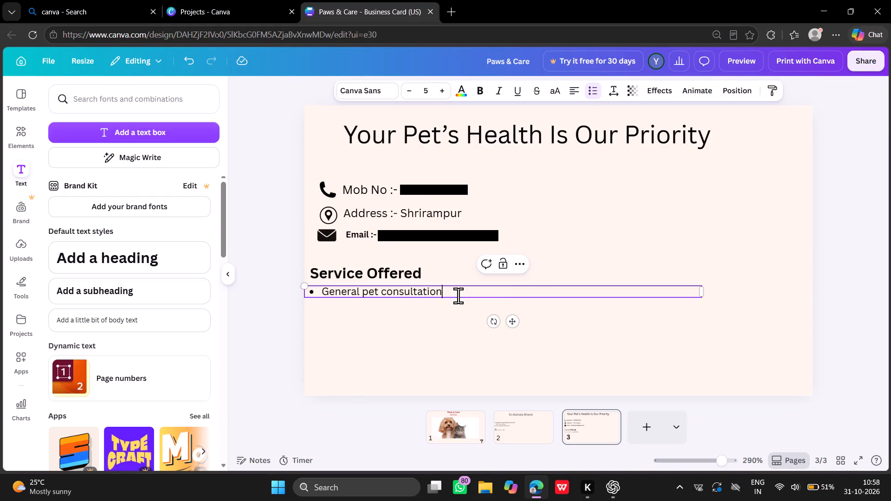
key(Return)
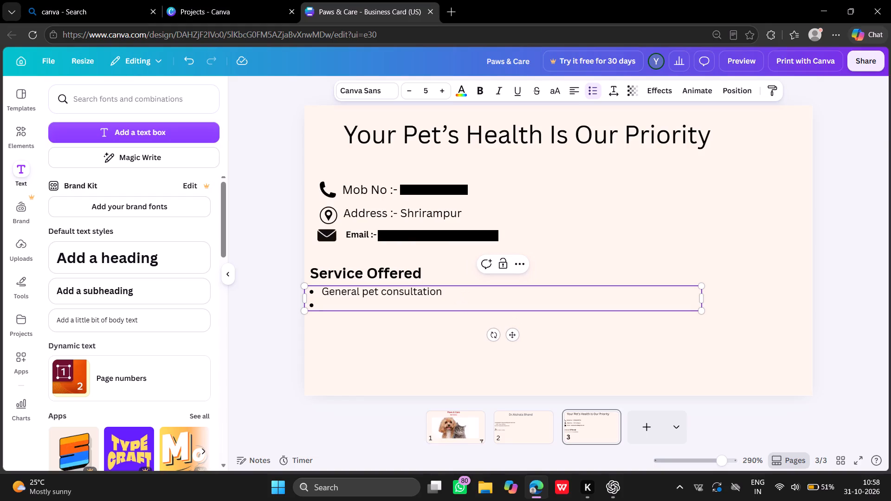
key(alt+Tab)
key(alt+Tab)
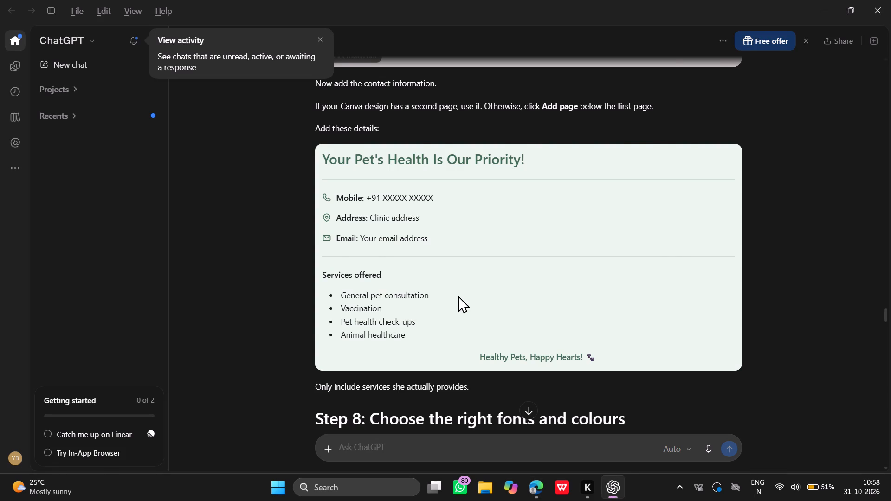
text(Va)
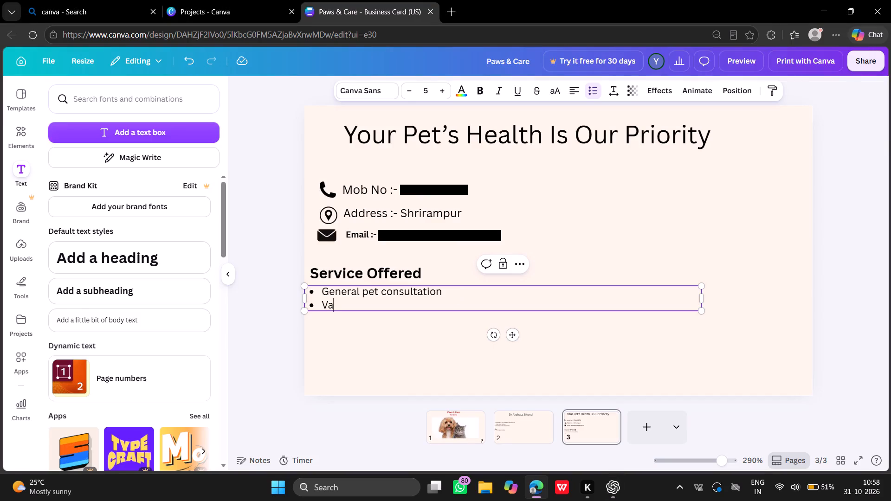
text(ccinatin)
key(BackSpace)
text(ob)
key(BackSpace)
key(n)
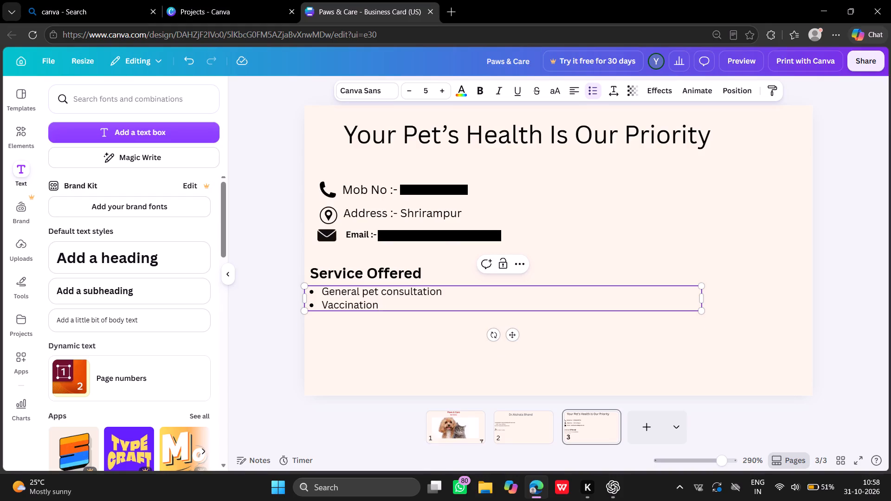
Add "Pet health check-ups" as the third bullet in the services list, checking the wording in ChatGPT.
key(Return)
key(alt+Tab)
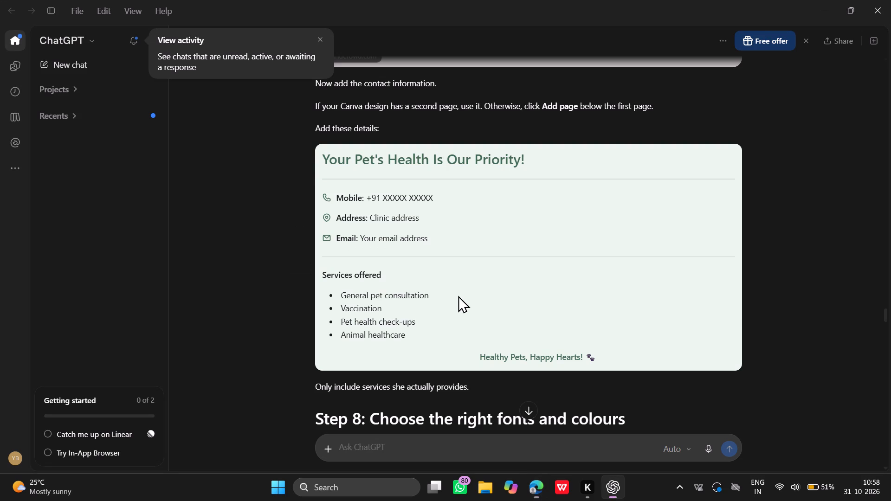
key(alt+Tab)
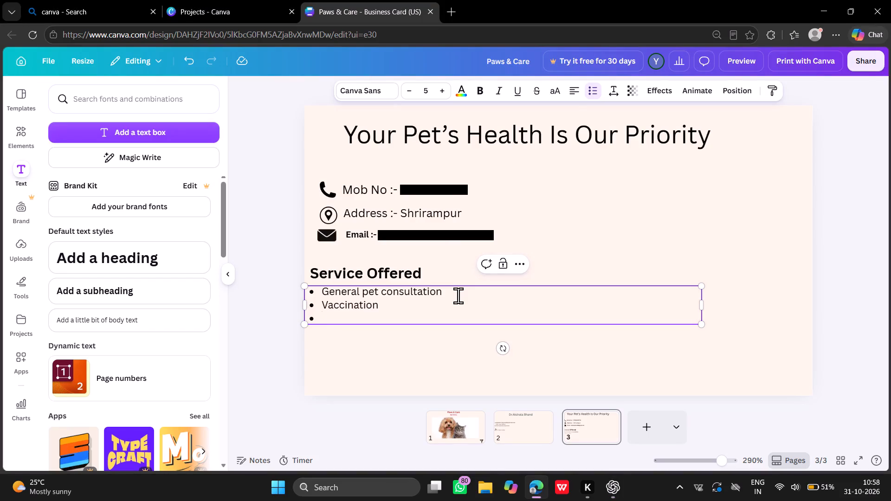
text(Pet)
key(space)
text(health)
key(space)
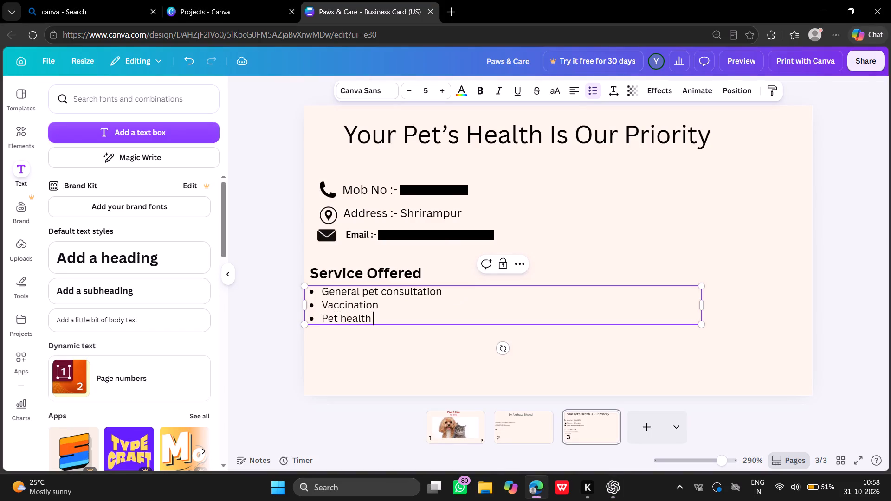
key(alt+Tab)
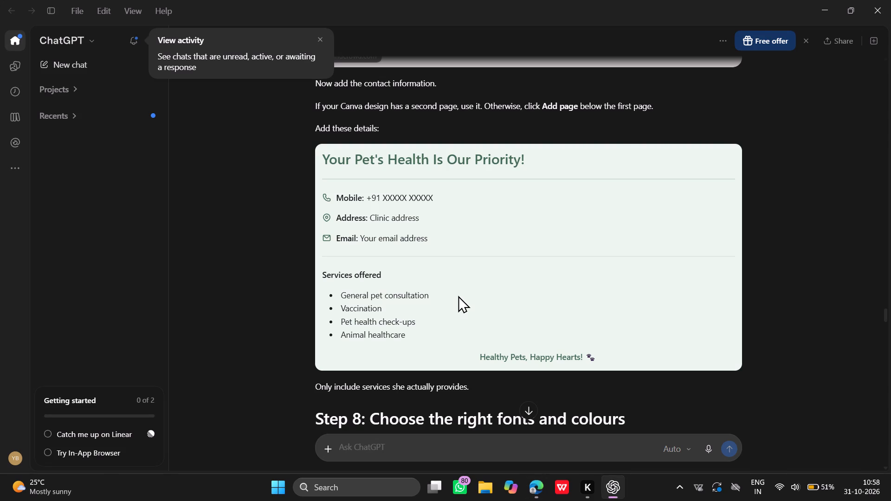
key(alt+Tab)
text(chec)
key(k)
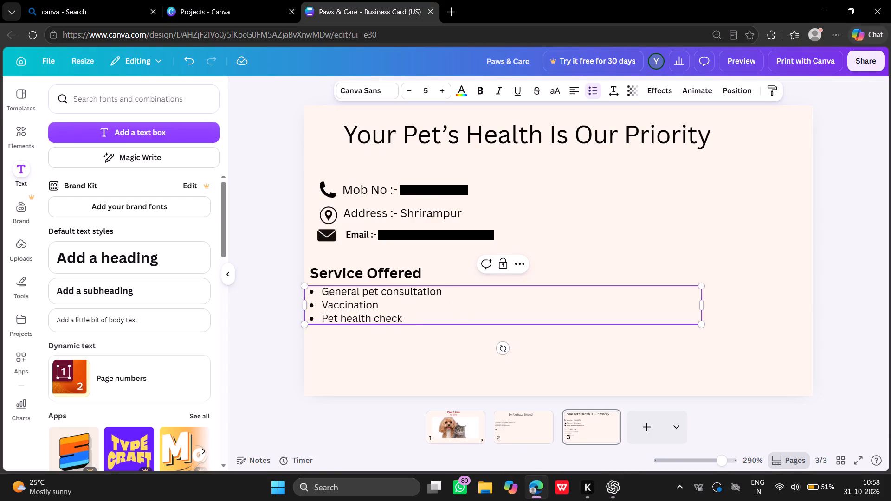
key(alt+Tab)
key(alt+Tab)
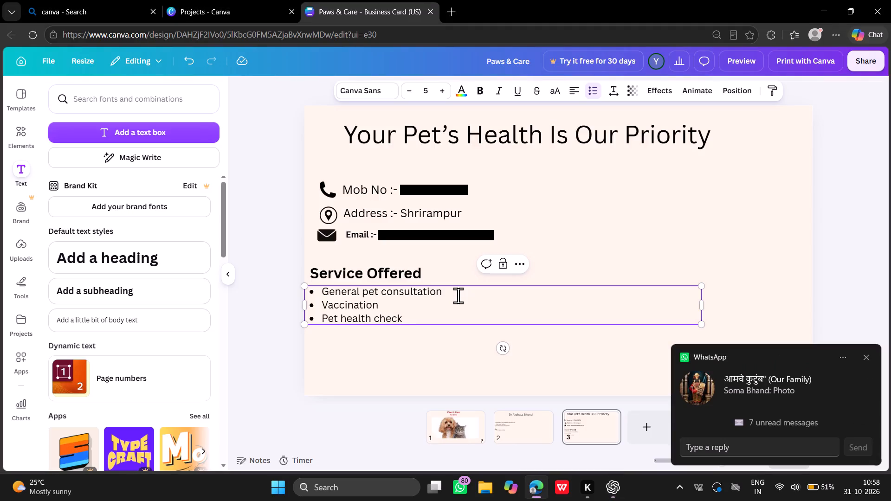
text(-uo)
key(BackSpace)
text(ps)
key(Return)
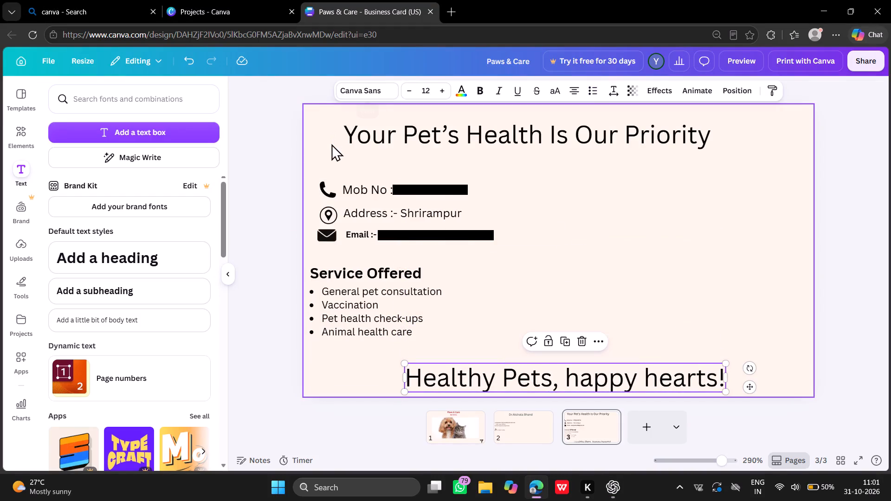
triple_click(410, 93)
click(410, 93)
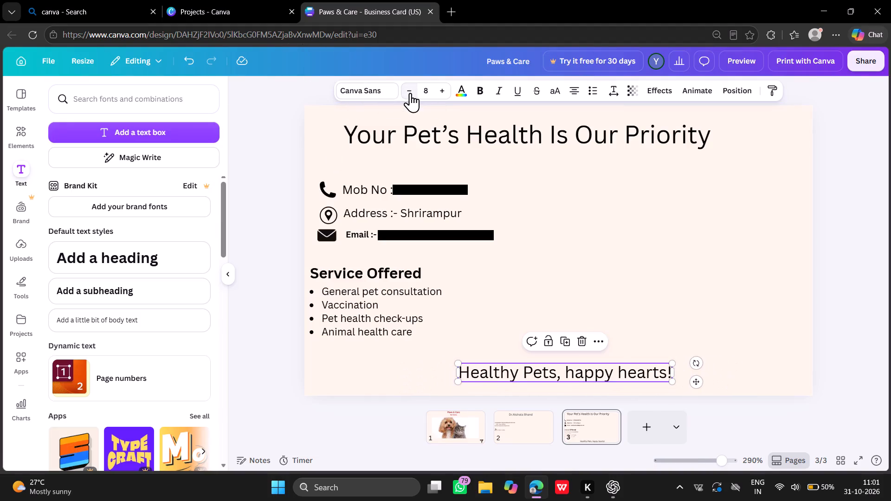
click(410, 93)
click(666, 197)
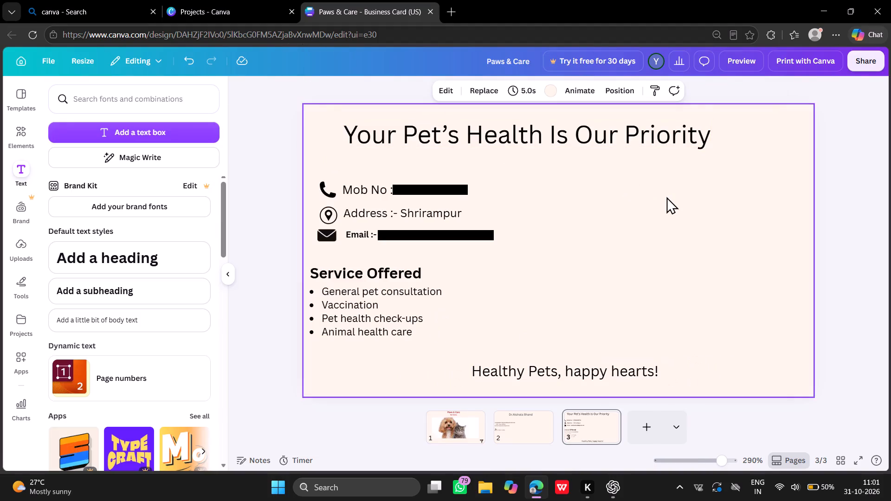
drag(584, 376, 579, 385)
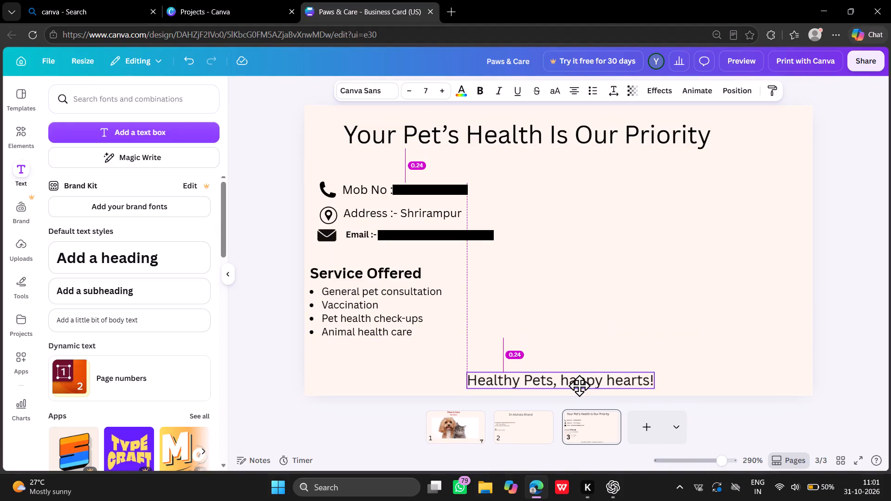
drag(579, 385, 578, 385)
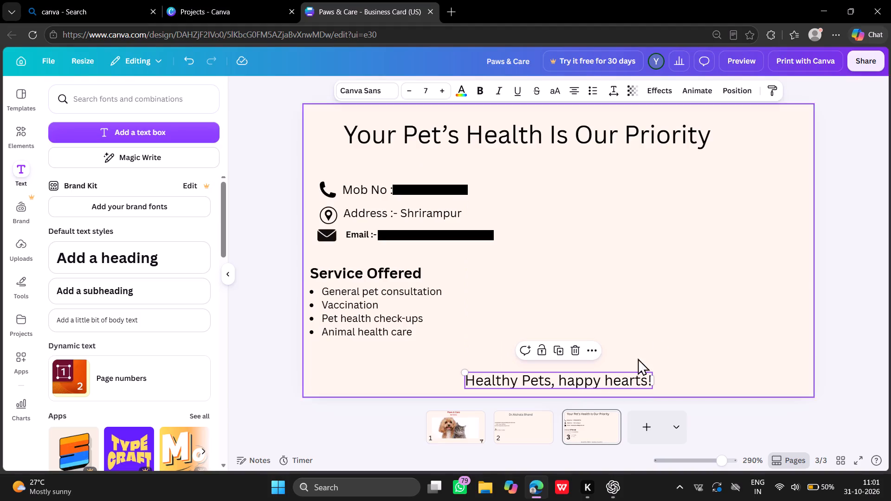
click(664, 331)
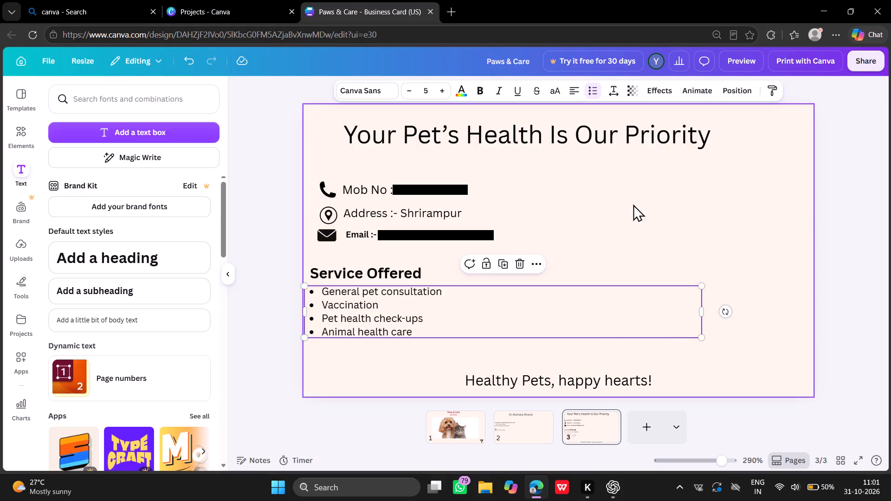
click(637, 189)
Recolour the headline "Your Pet's Health Is Our Priority" in the bright red already used in the design.
click(647, 143)
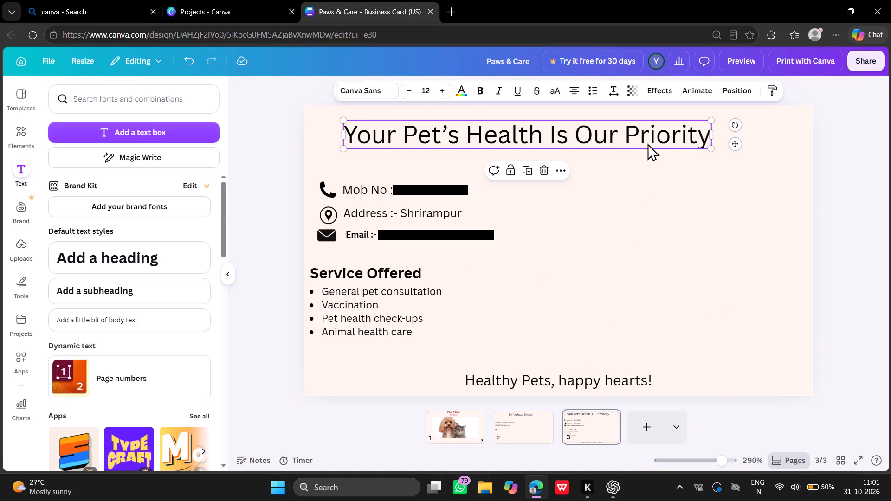
click(466, 96)
scroll(122, 209, down, 2)
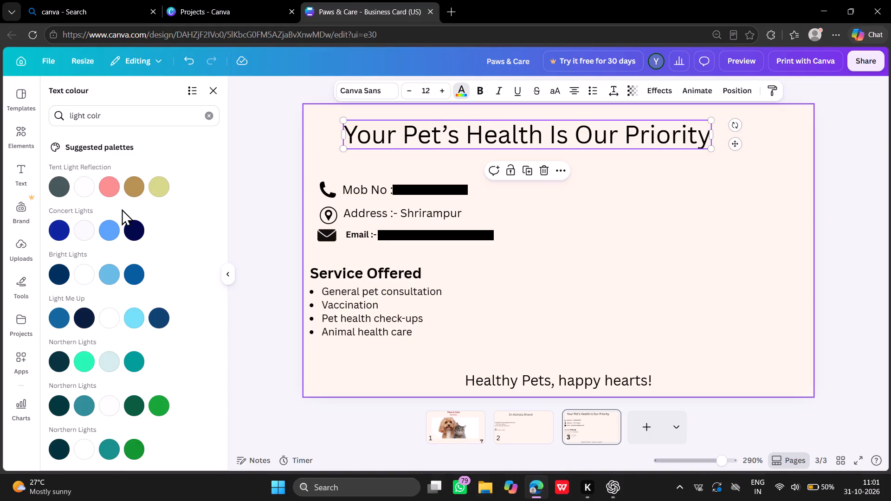
click(208, 111)
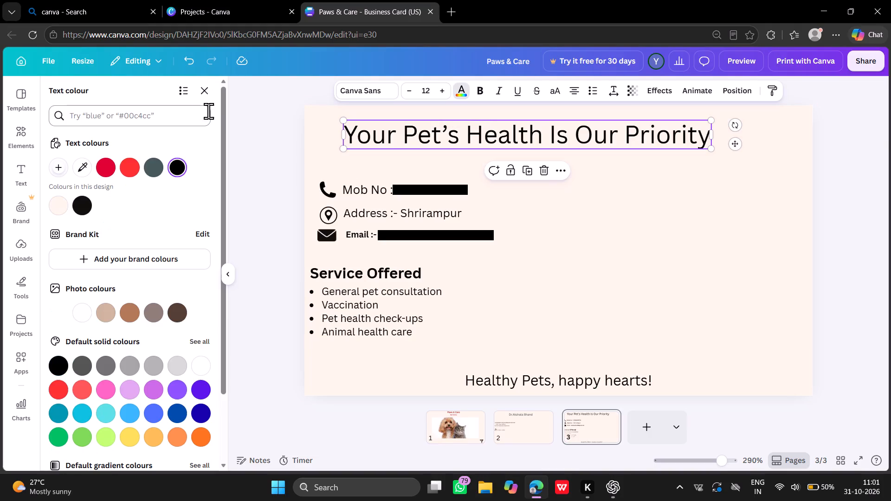
click(136, 167)
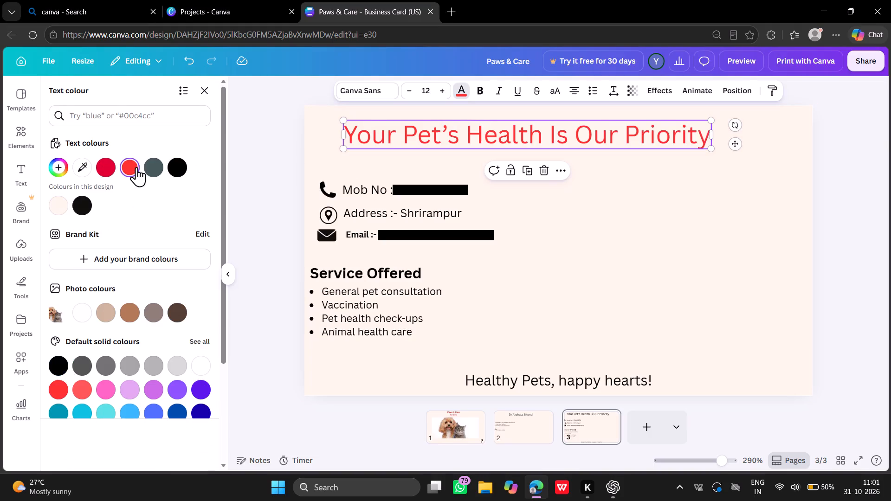
click(103, 171)
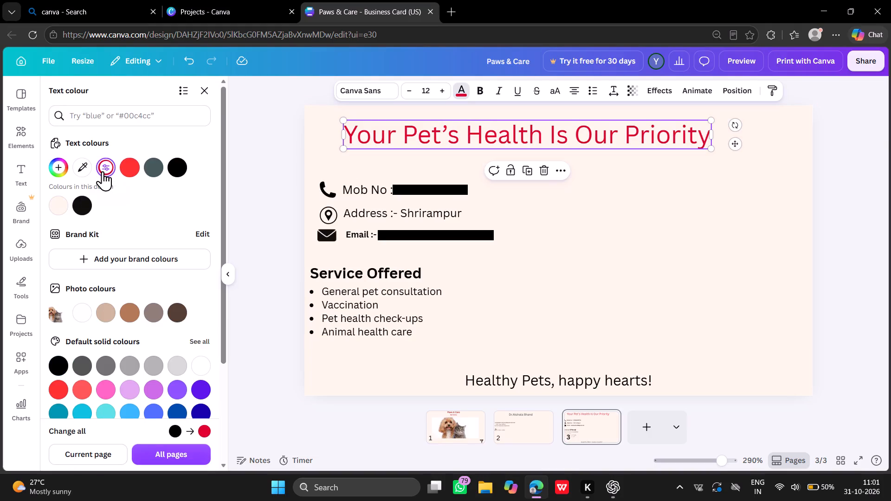
click(129, 174)
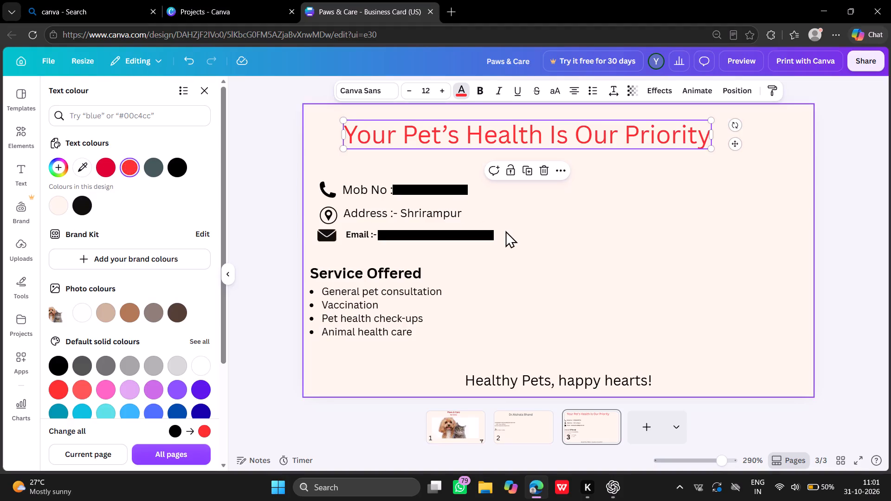
click(562, 250)
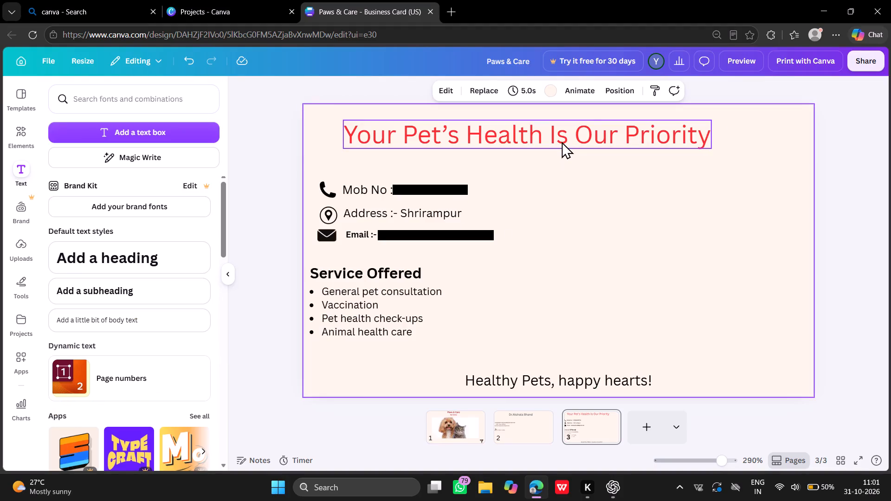
Shift the red headline slightly to the right, closer to the card's horizontal centre.
drag(562, 141, 568, 141)
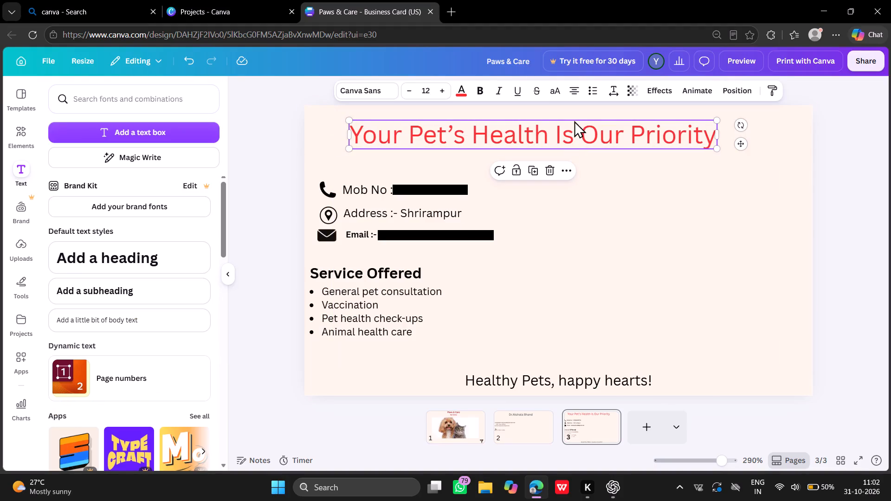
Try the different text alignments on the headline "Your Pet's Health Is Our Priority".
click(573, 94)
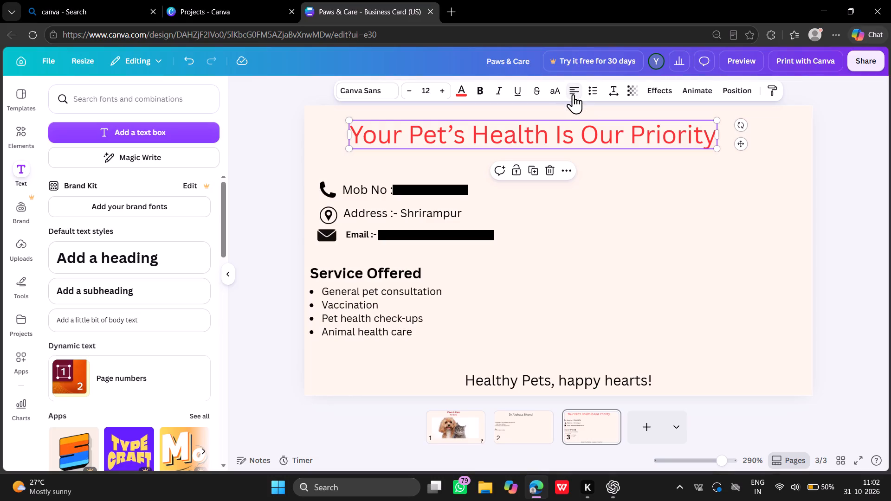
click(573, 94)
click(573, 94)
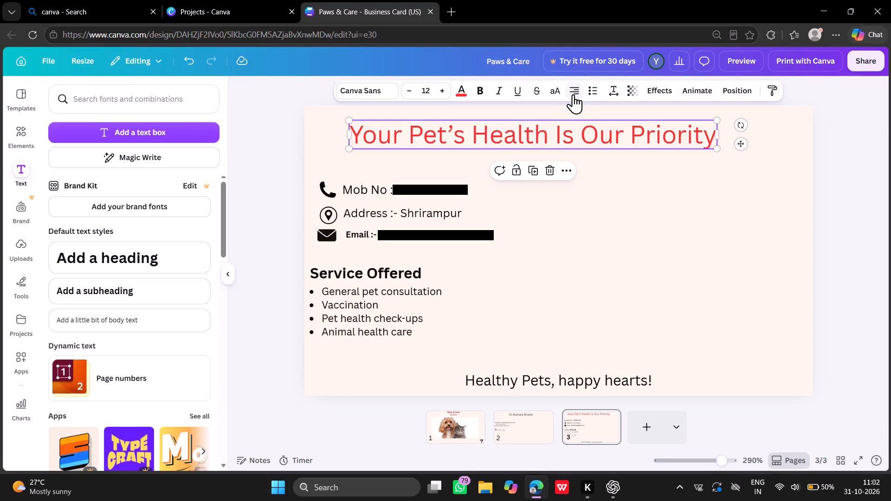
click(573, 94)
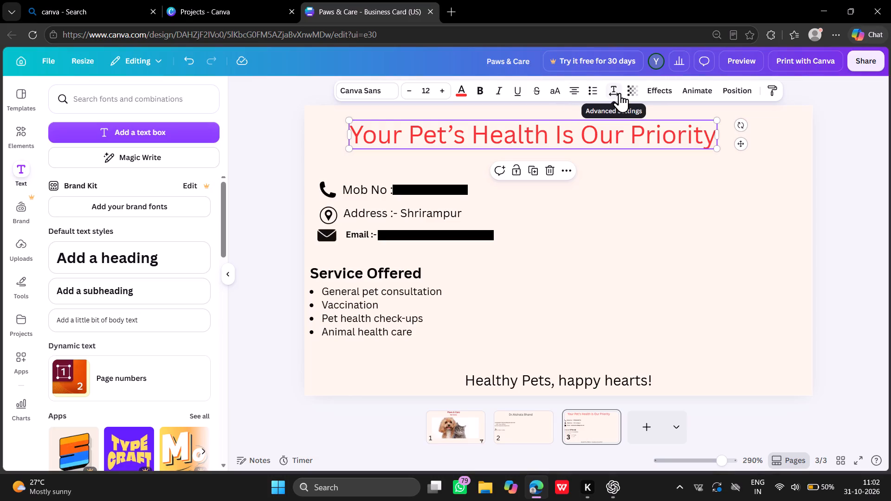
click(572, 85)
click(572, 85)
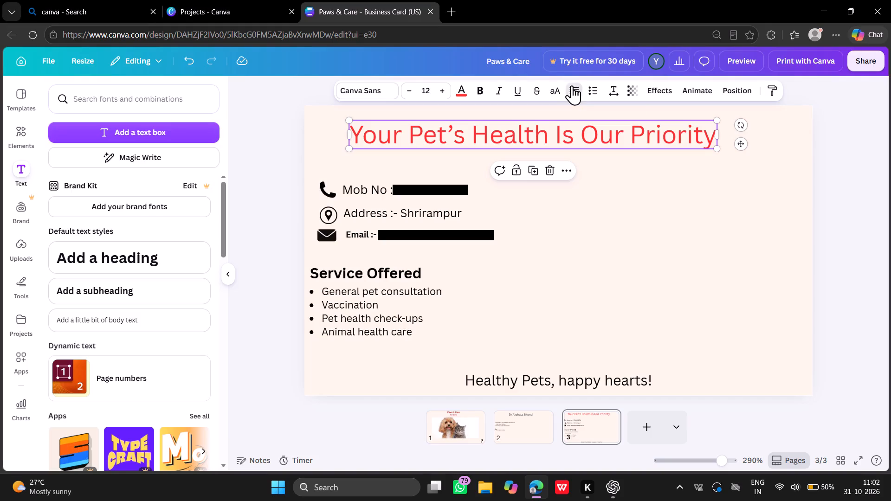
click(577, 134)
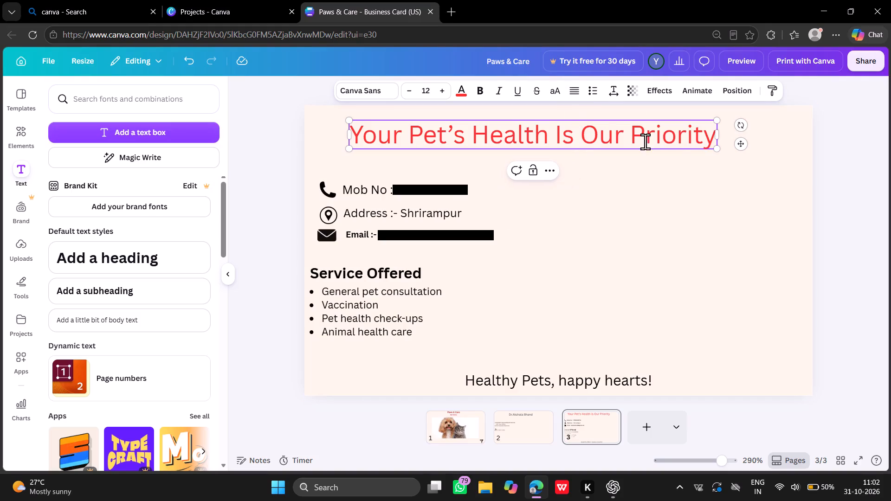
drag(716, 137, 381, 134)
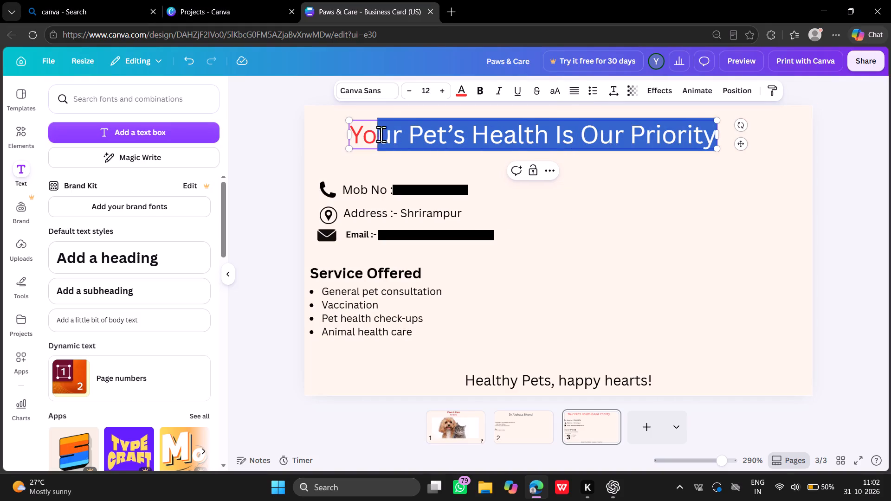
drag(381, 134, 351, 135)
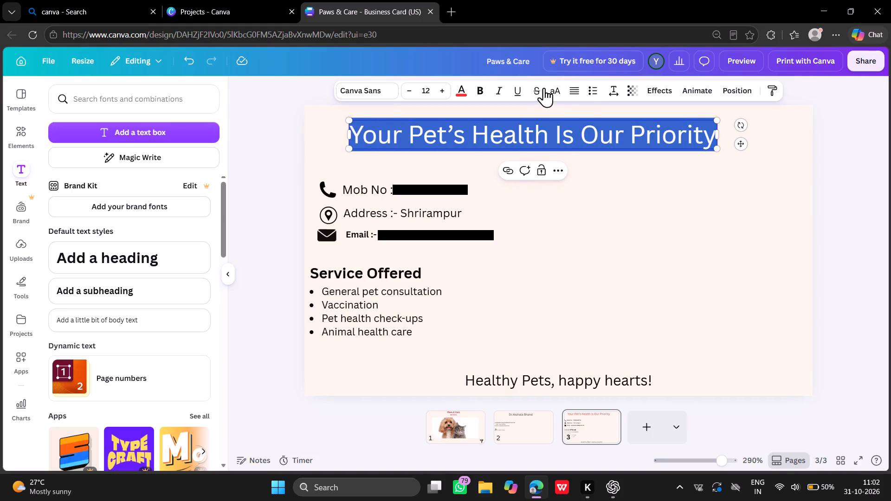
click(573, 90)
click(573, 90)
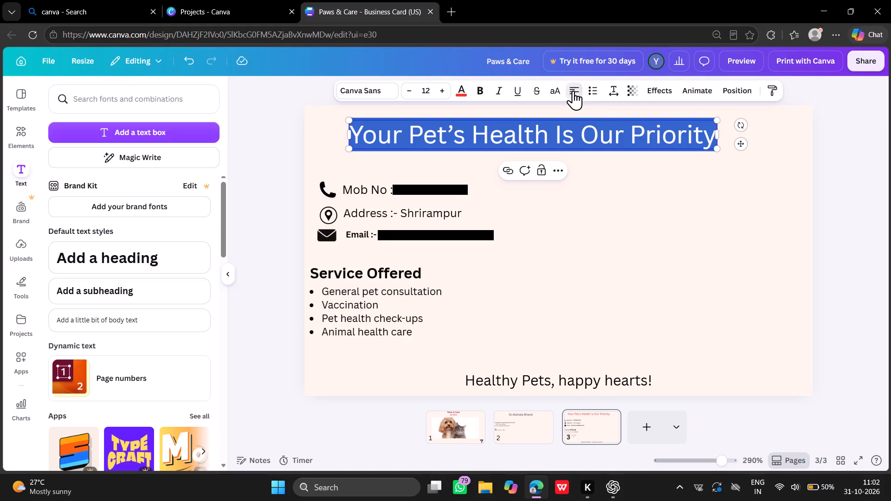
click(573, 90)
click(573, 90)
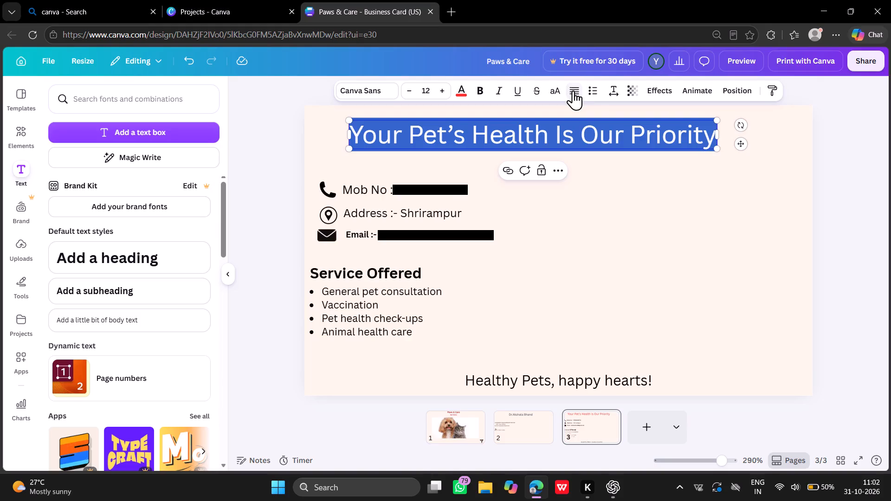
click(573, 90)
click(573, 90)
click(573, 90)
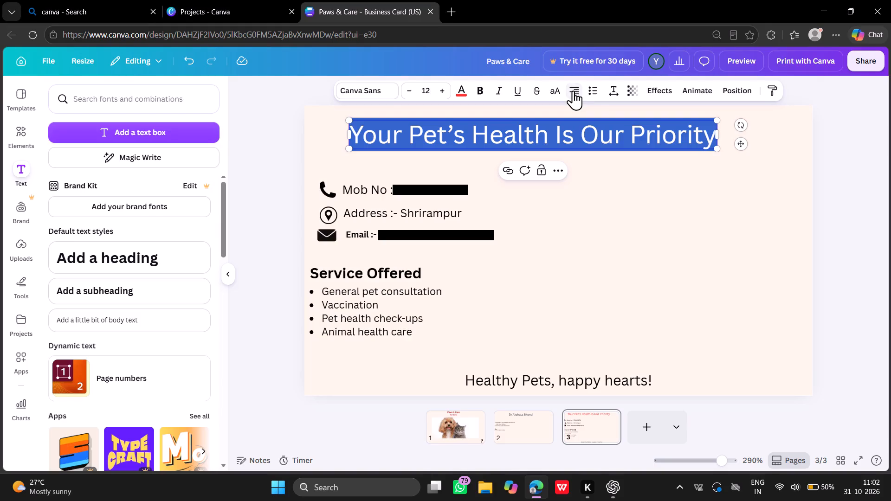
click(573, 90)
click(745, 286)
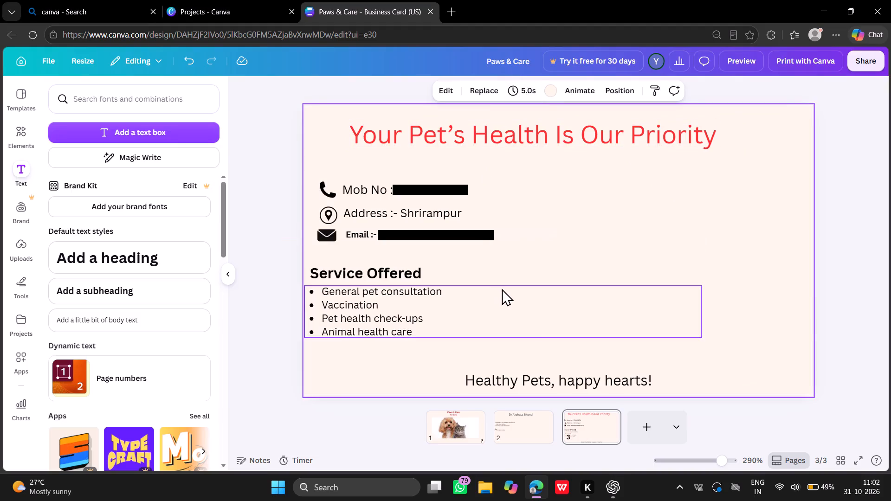
Recolour the closing tagline "Healthy Pets, happy hearts!" in dark blue.
click(514, 381)
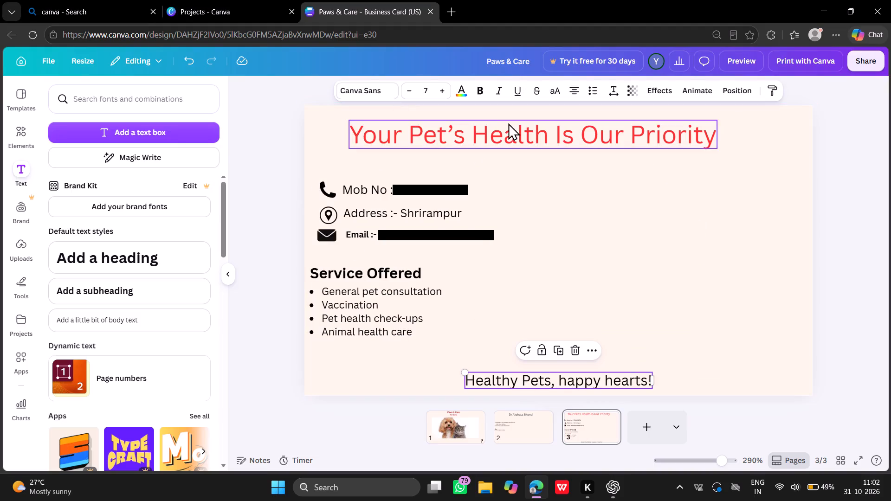
click(458, 94)
scroll(162, 258, down, 1)
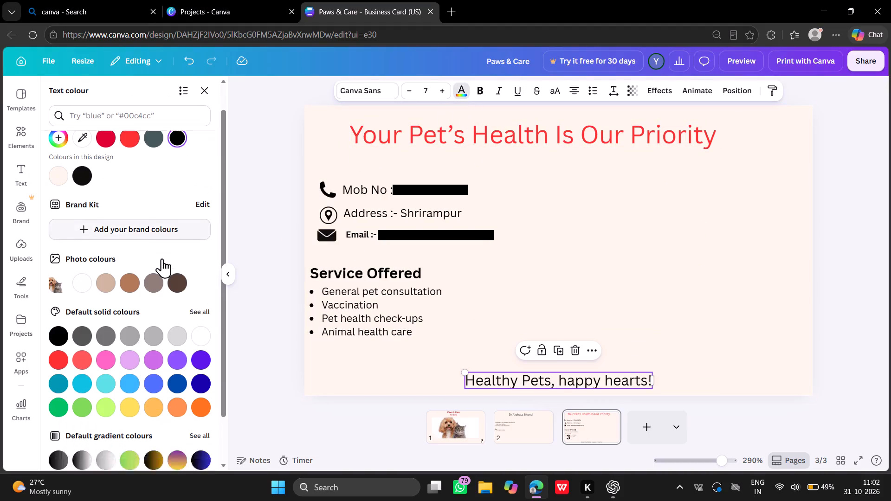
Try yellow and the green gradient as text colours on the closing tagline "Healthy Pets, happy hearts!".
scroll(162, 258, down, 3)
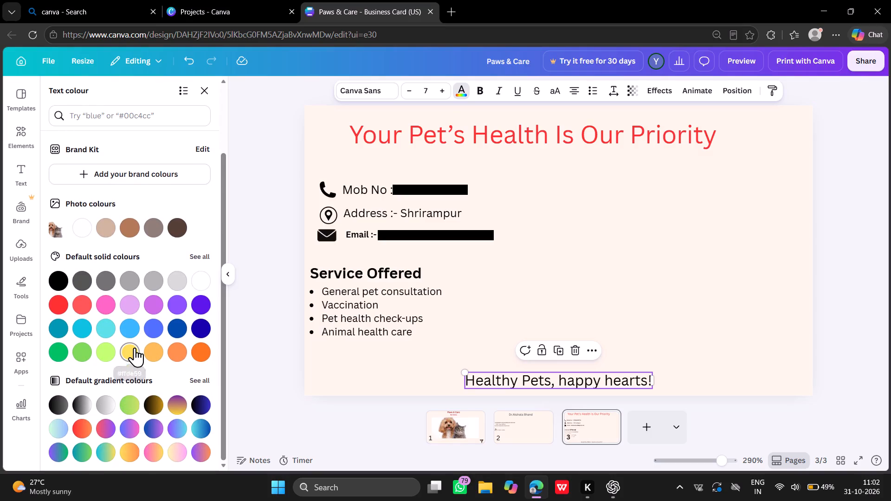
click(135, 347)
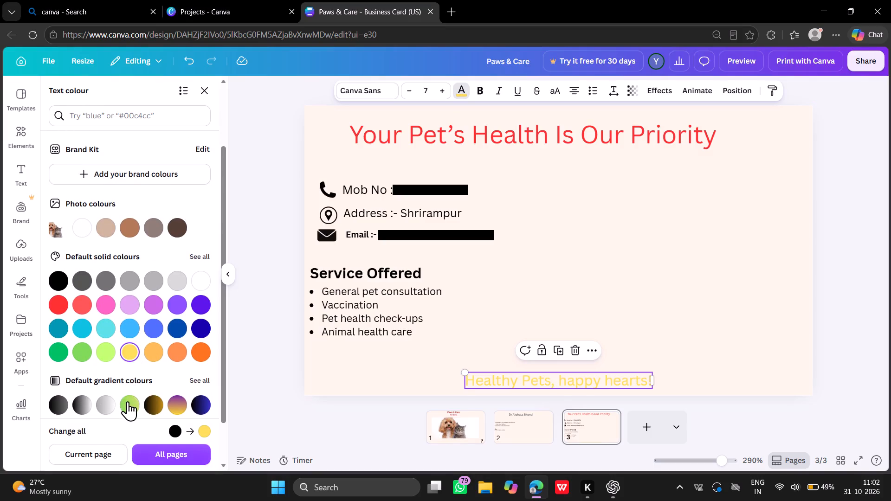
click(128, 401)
Recolour the closing tagline "Healthy Pets, happy hearts!" in the solid dark blue from the default colours.
scroll(128, 401, down, 1)
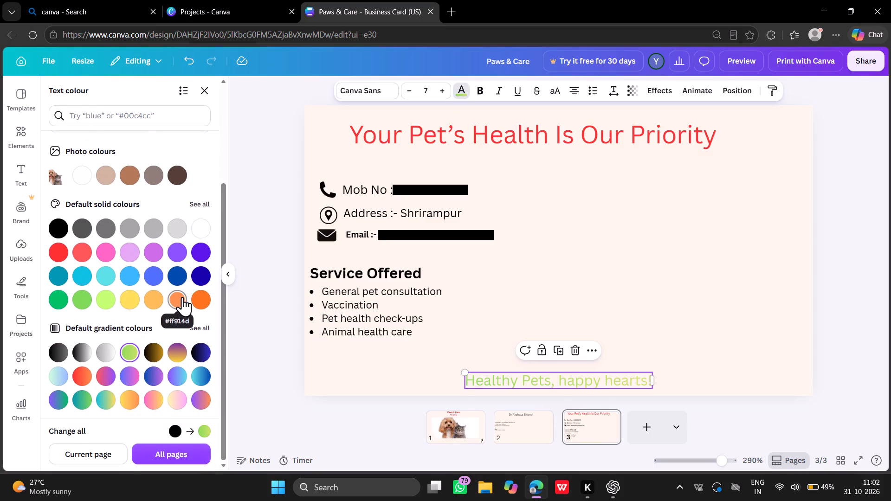
click(205, 278)
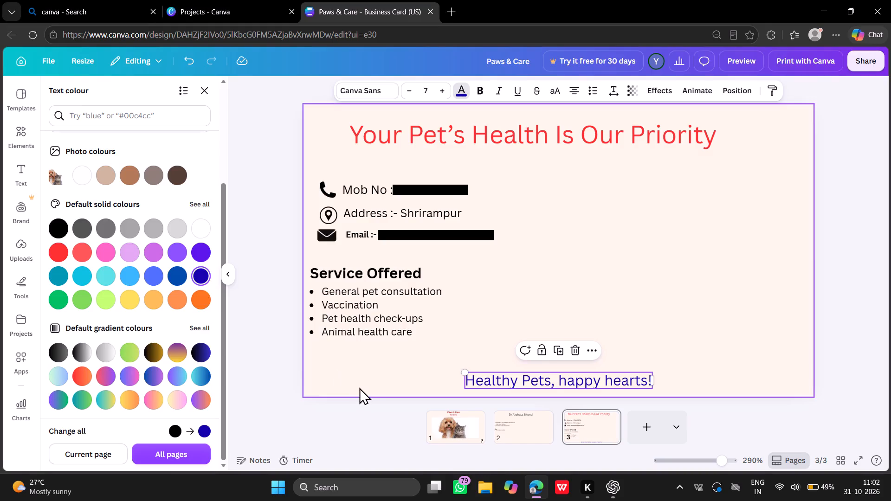
click(359, 387)
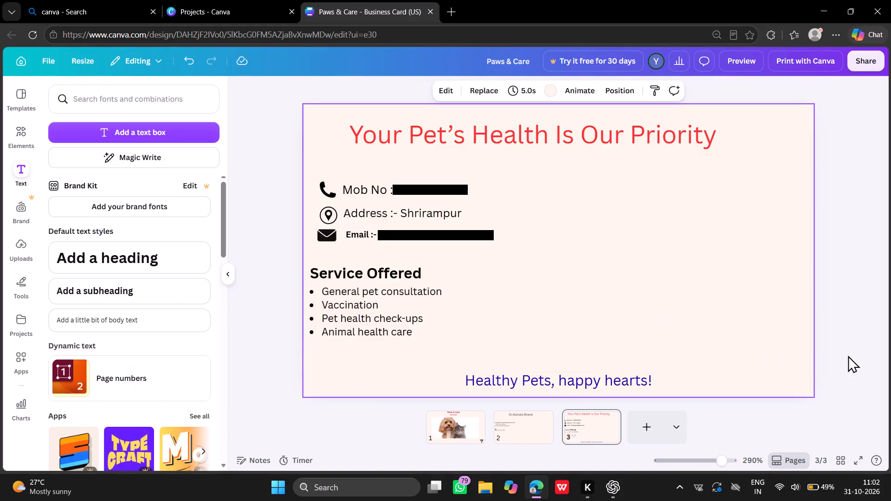
Go to page 2 of the business card, the one with the doctor's details.
click(536, 431)
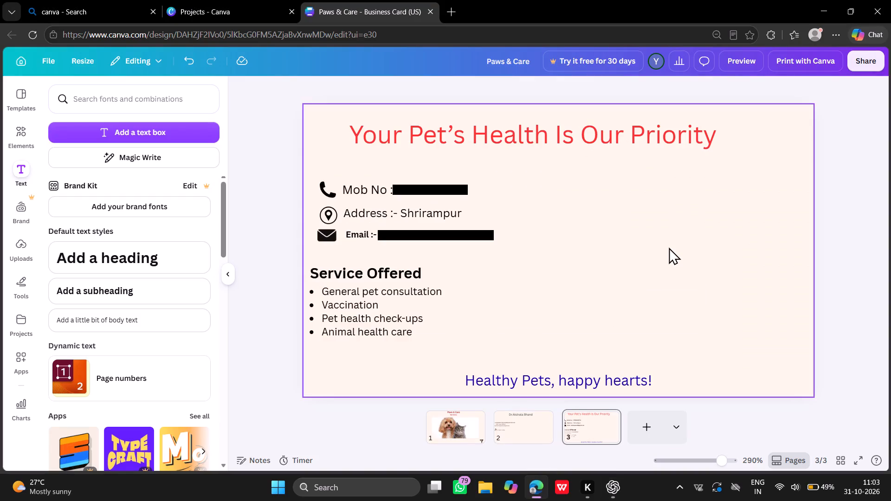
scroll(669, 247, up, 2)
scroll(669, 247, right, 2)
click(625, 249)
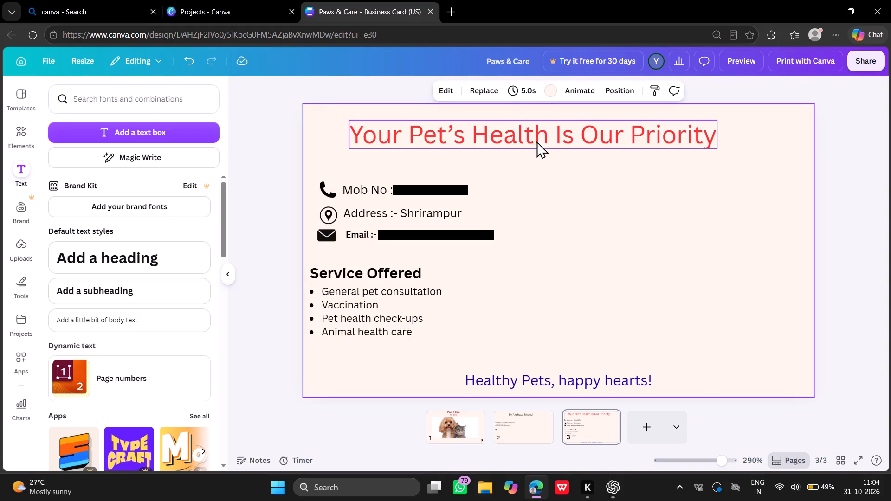
Shift the red headline "Your Pet's Health Is Our Priority" slightly to the right, nearly centred across the card.
drag(536, 141, 546, 140)
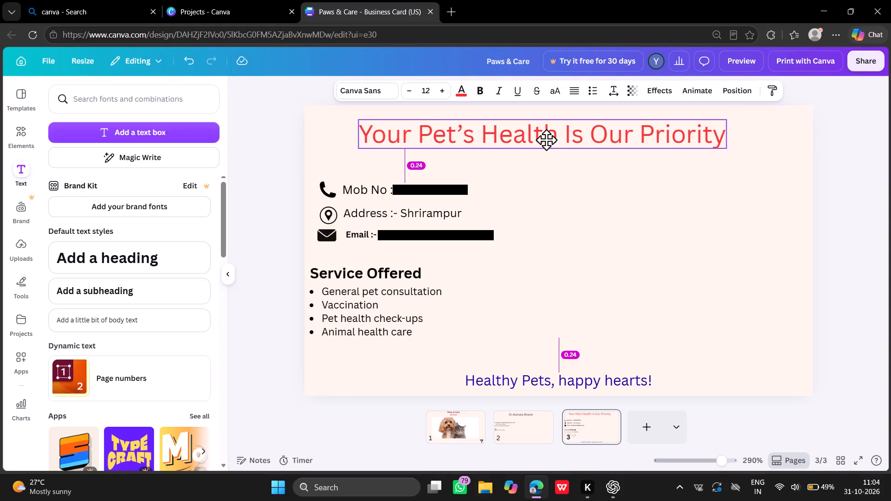
drag(546, 140, 549, 141)
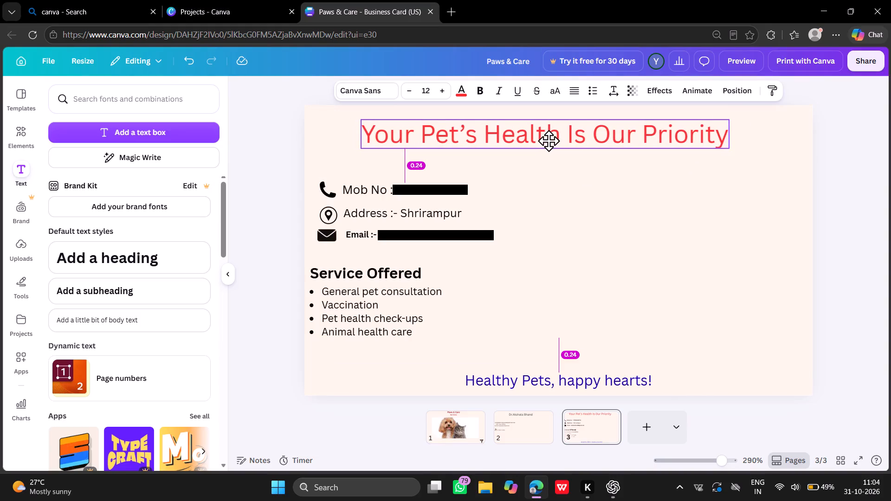
drag(549, 141, 552, 141)
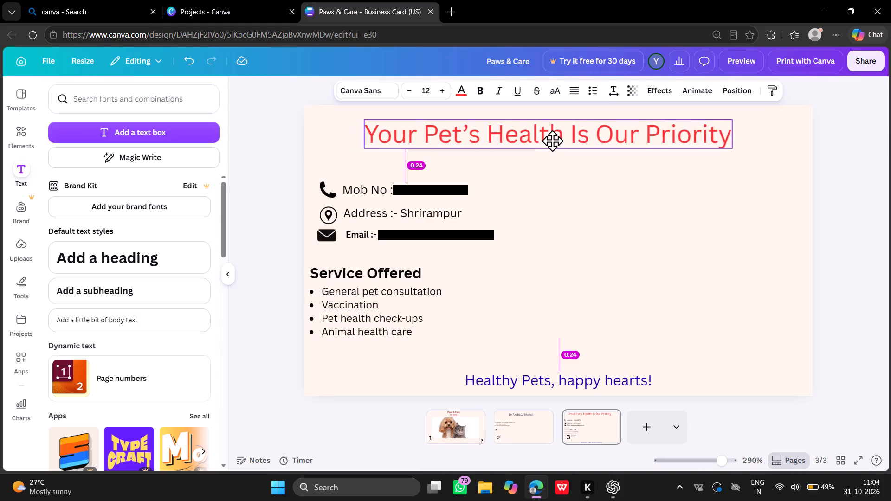
drag(552, 141, 556, 139)
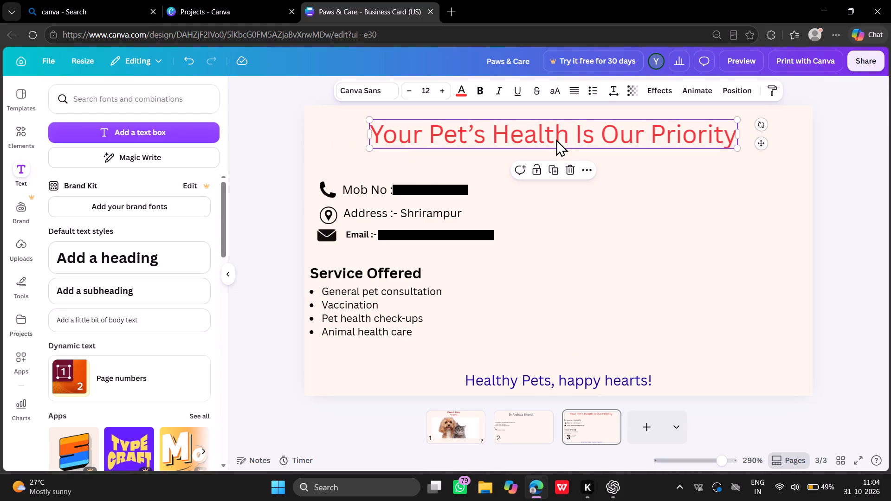
click(544, 241)
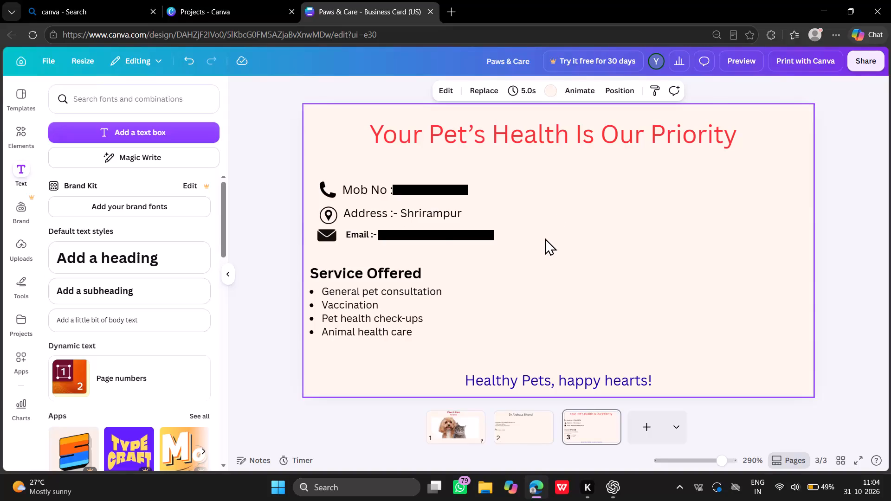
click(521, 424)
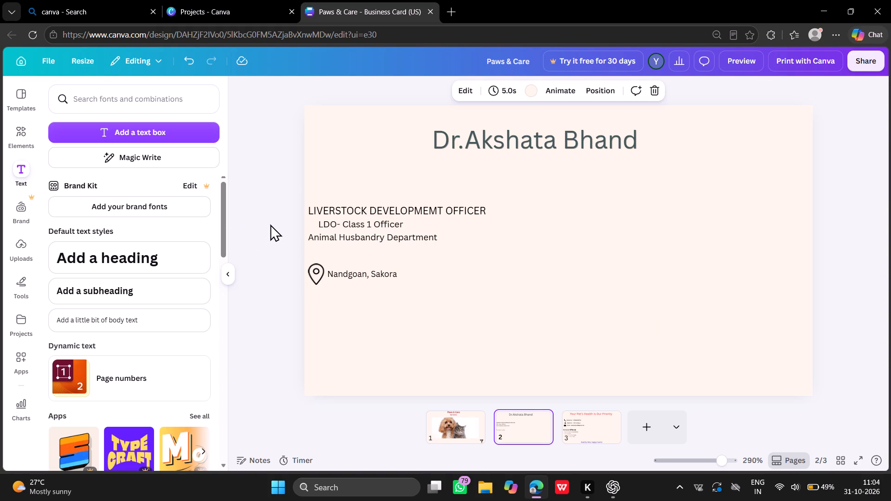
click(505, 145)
On page 1, move the black caduceus icon from the card's bottom-right area into its top-right corner.
click(463, 440)
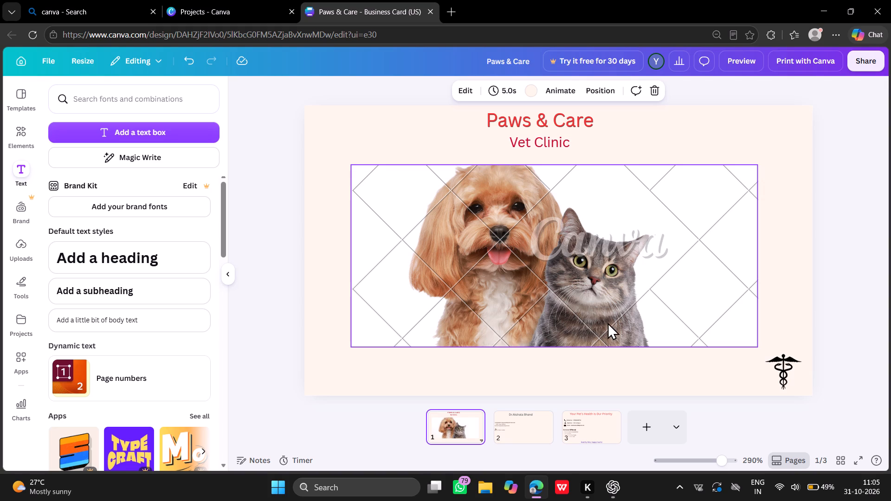
drag(779, 369, 782, 145)
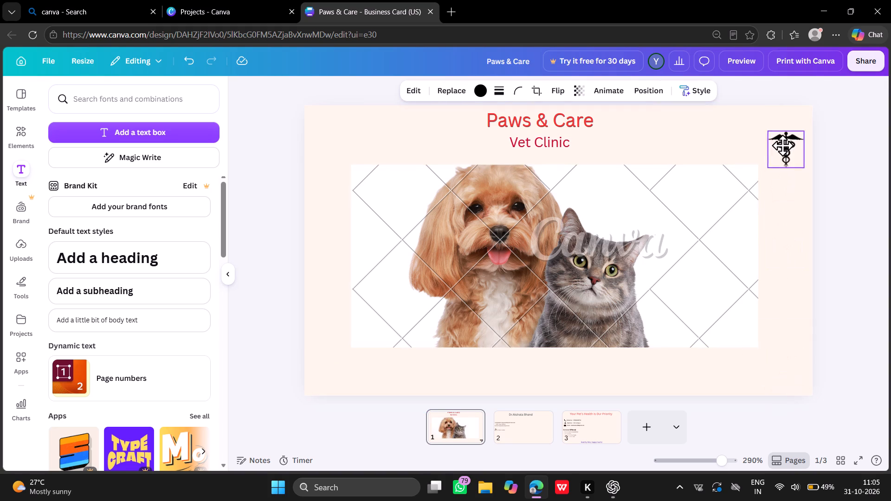
drag(782, 145, 779, 121)
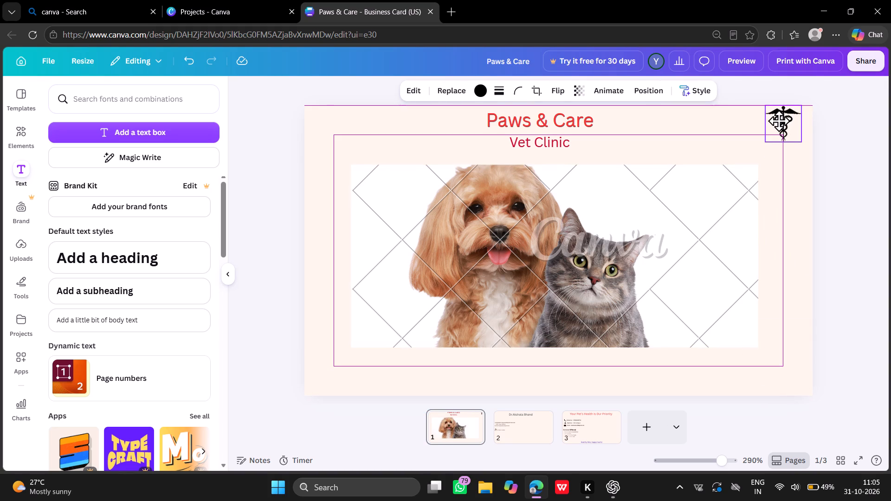
drag(779, 121, 793, 120)
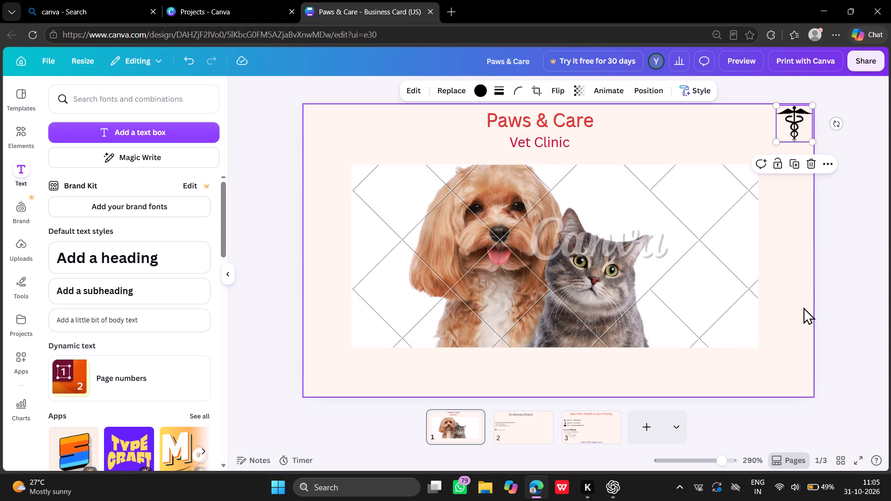
click(822, 287)
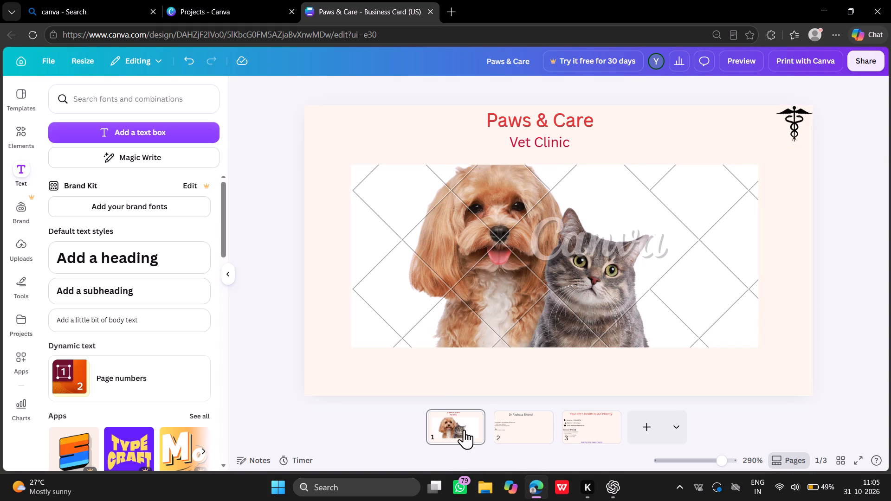
On page 2, recolour the doctor's name heading in bright red #ff3131.
click(505, 440)
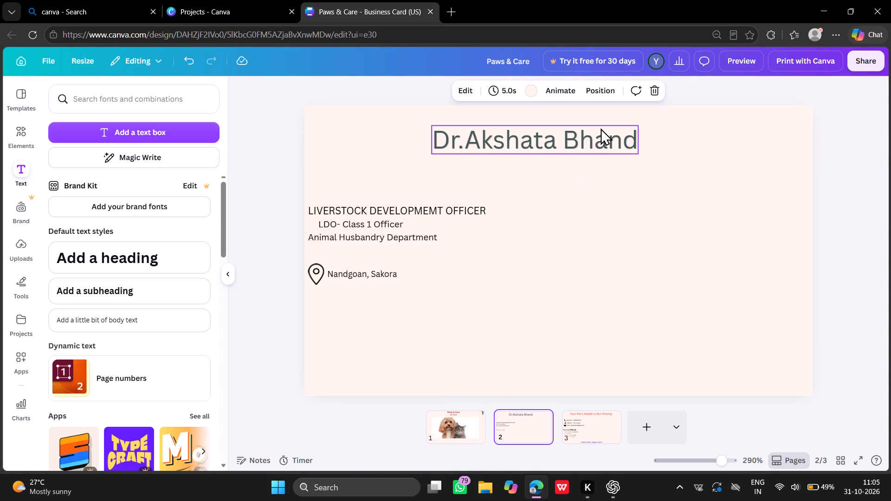
click(593, 135)
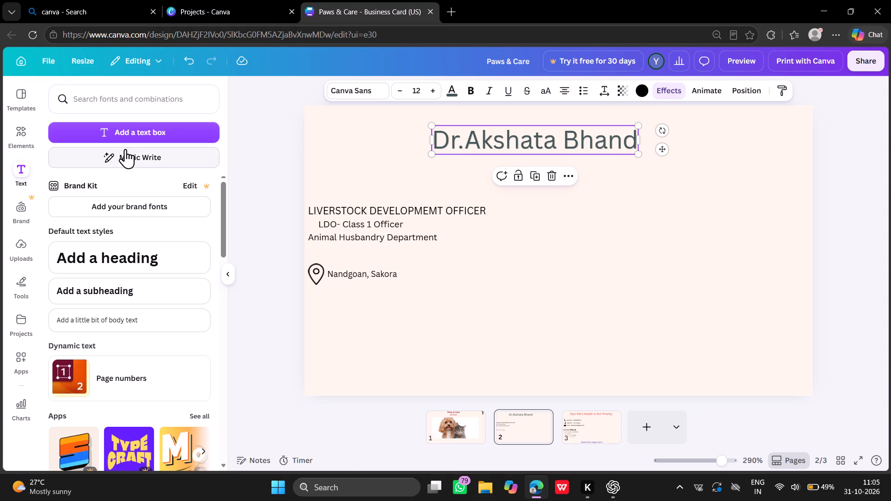
click(453, 88)
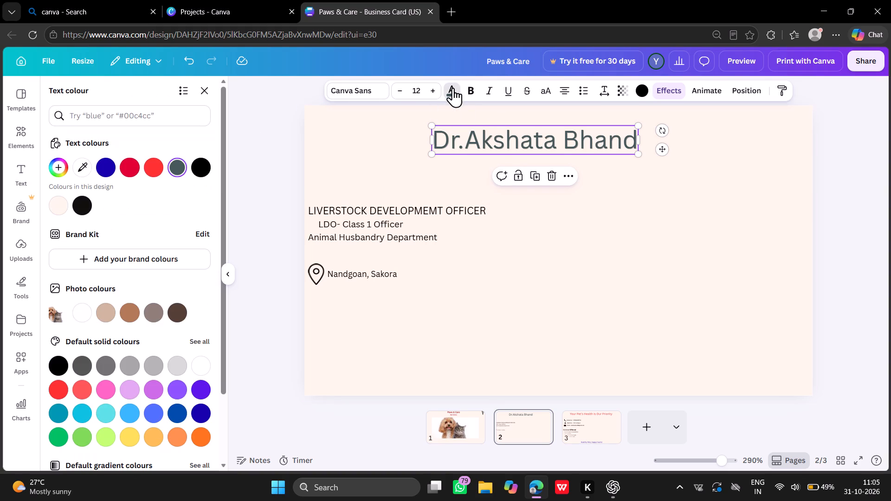
click(138, 174)
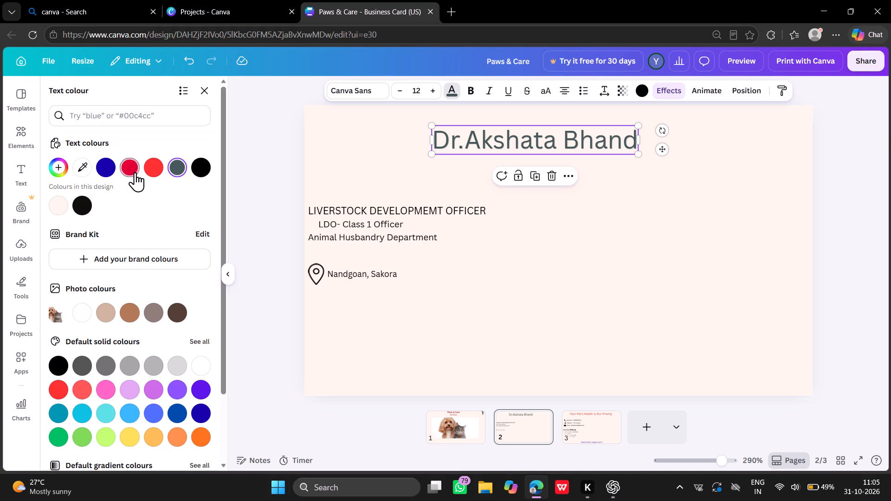
click(135, 172)
click(149, 171)
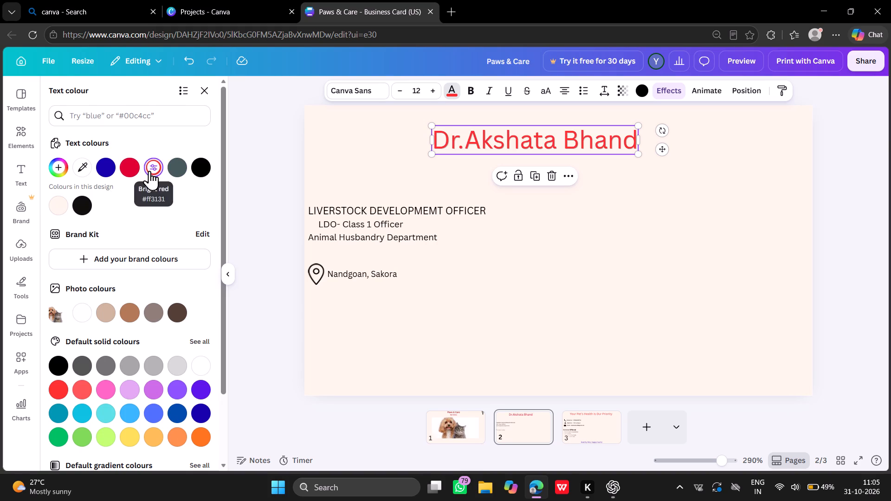
click(368, 336)
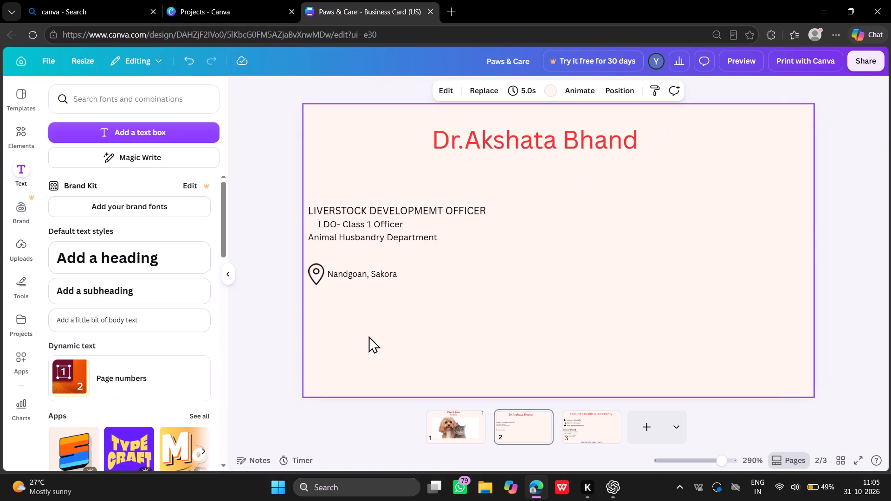
Shift the "LDO- Class 1 Officer" line left so it lines up with the left edge of the neighbouring text lines.
drag(374, 227, 366, 228)
click(461, 372)
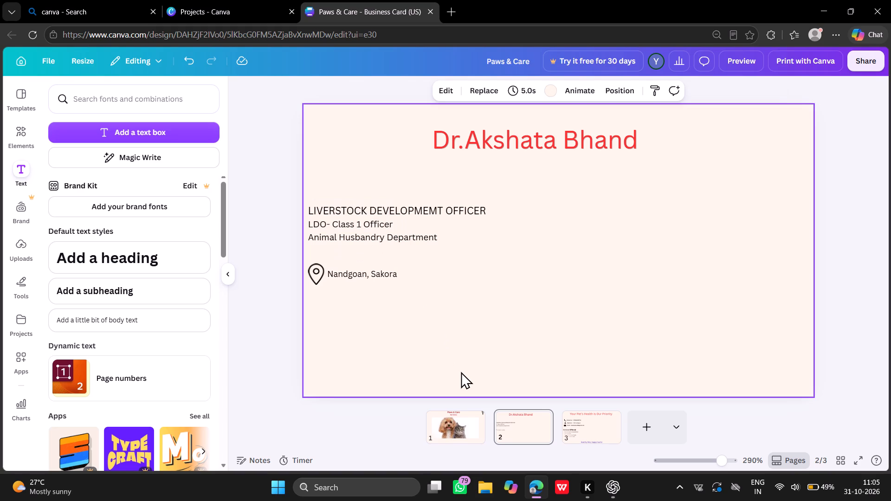
Move the "LIVERSTOCK DEVELOPMEMT OFFICER" line to just below the doctor's name, starting near the name's middle and extending to its right.
drag(386, 209, 643, 197)
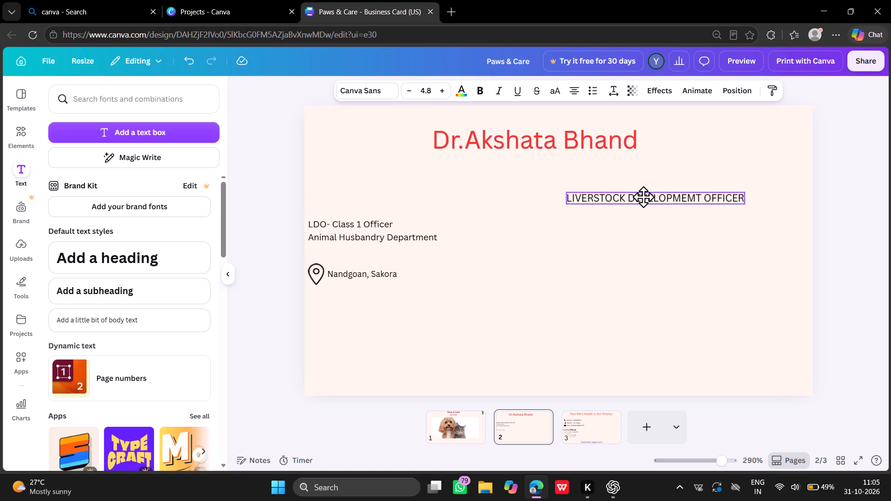
drag(643, 197, 616, 161)
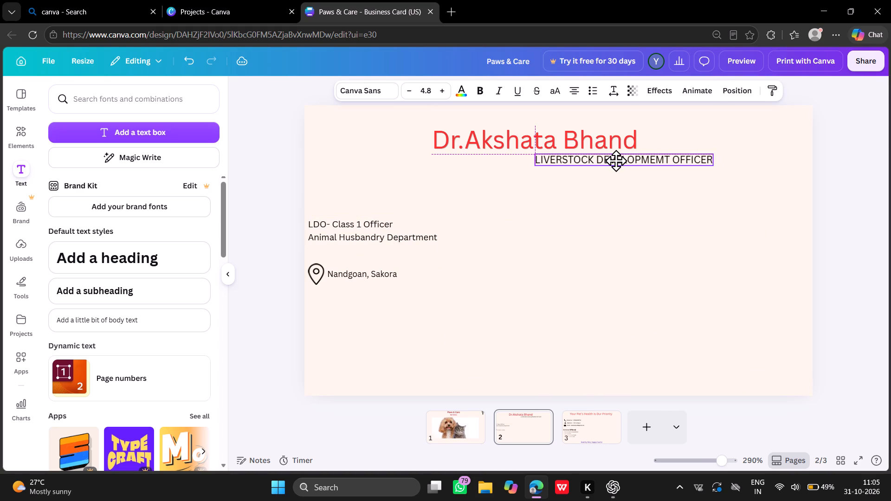
drag(616, 161, 615, 165)
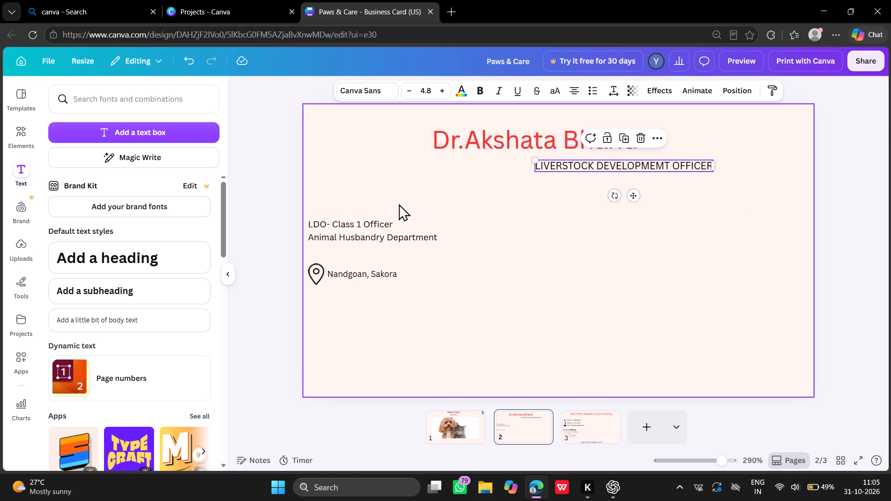
Stack the "LDO- Class 1 Officer" and "Animal Husbandry Department" lines, in that order, beneath the "LIVERSTOCK DEVELOPMEMT OFFICER" line.
drag(387, 225, 653, 181)
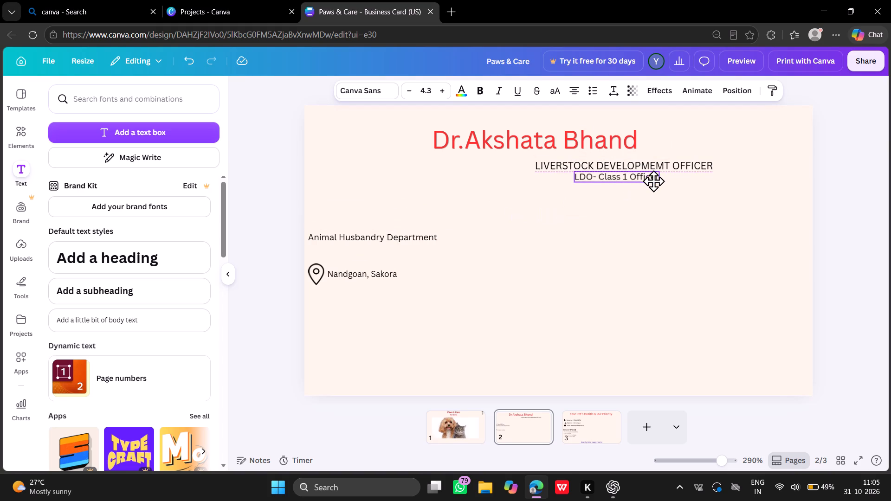
drag(653, 181, 625, 186)
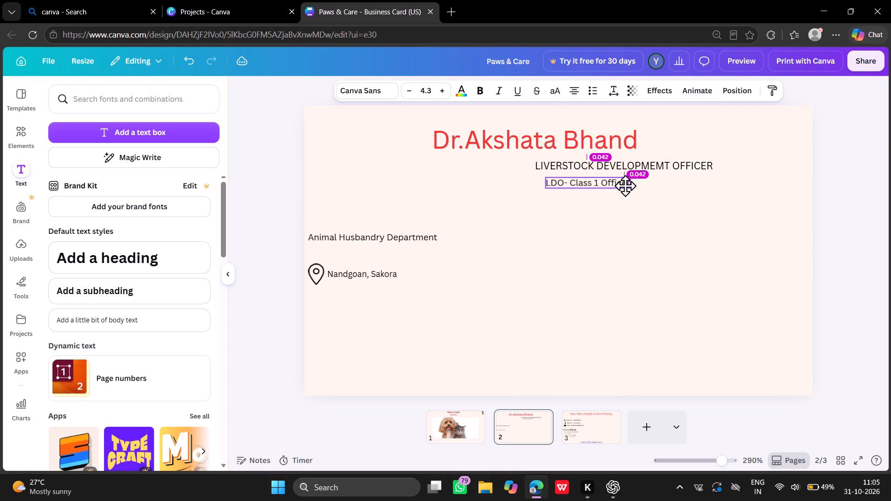
drag(625, 186, 651, 181)
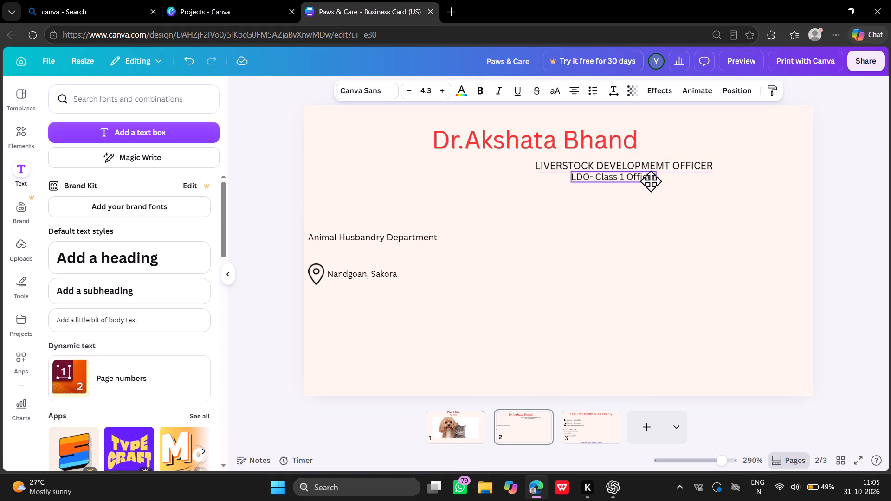
drag(651, 181, 650, 184)
drag(406, 235, 632, 199)
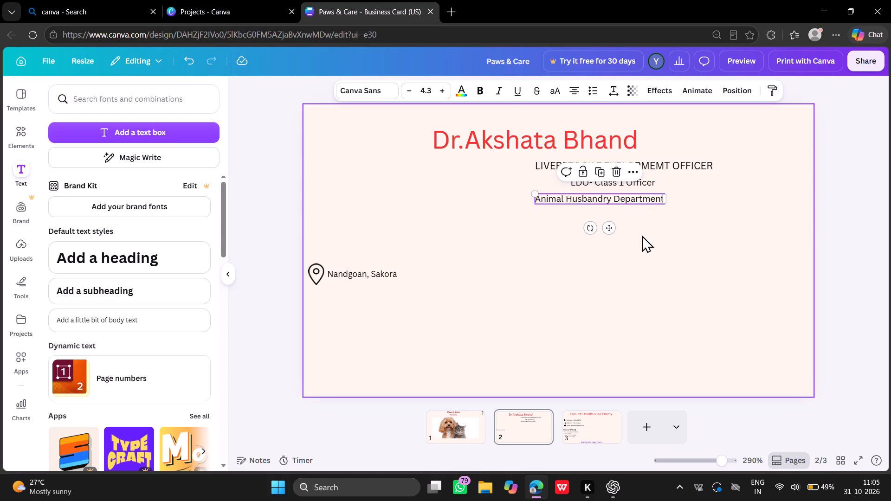
click(646, 254)
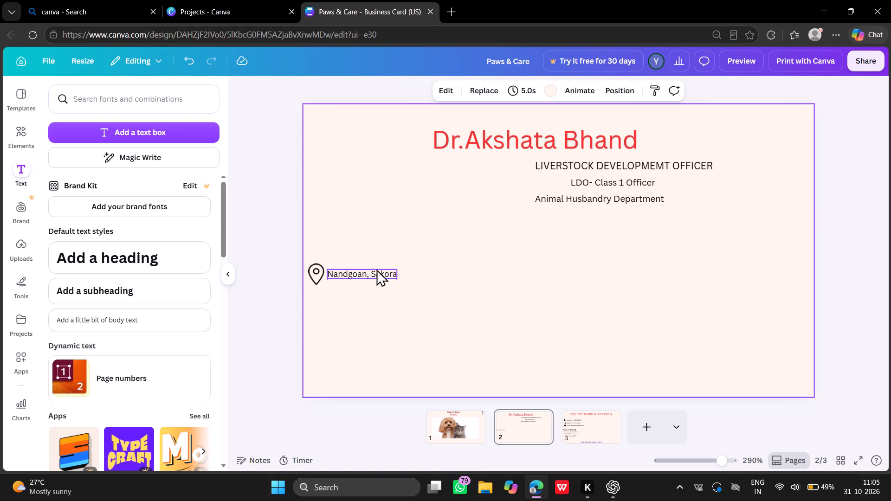
Move the location text into the card's bottom-right corner and place the pin icon just to its left.
drag(376, 269, 776, 376)
drag(316, 270, 607, 332)
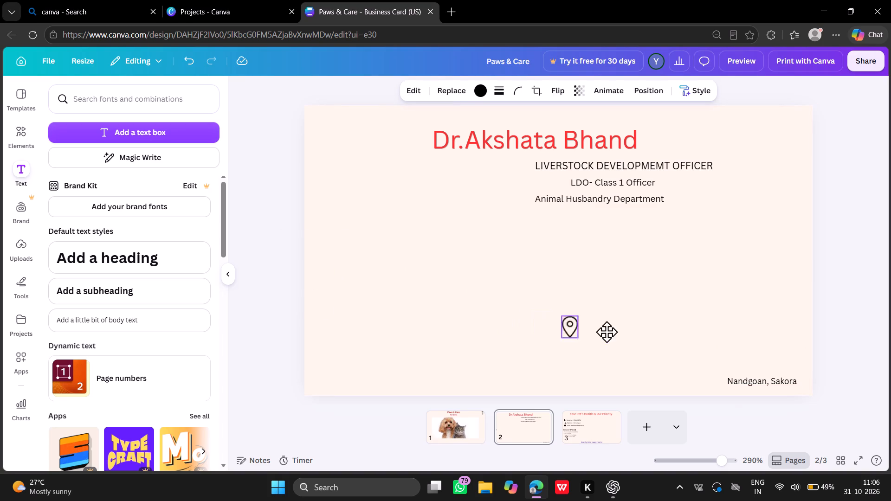
drag(607, 332, 721, 376)
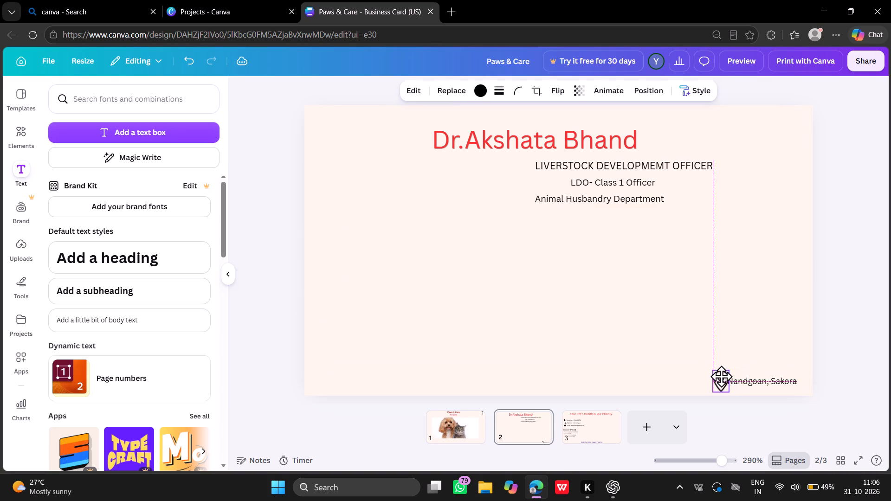
drag(721, 376, 709, 378)
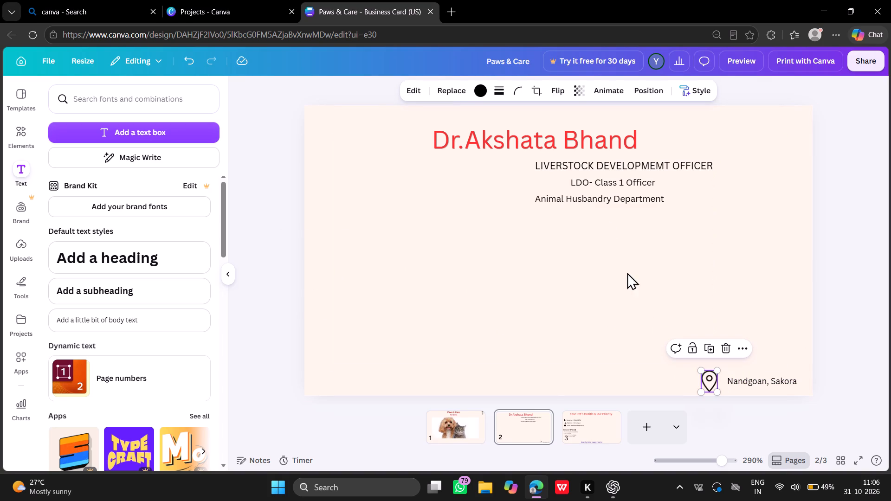
Shift the "LDO- Class 1 Officer" line left to line up with the left edge of the lines above and below it.
drag(604, 185, 572, 181)
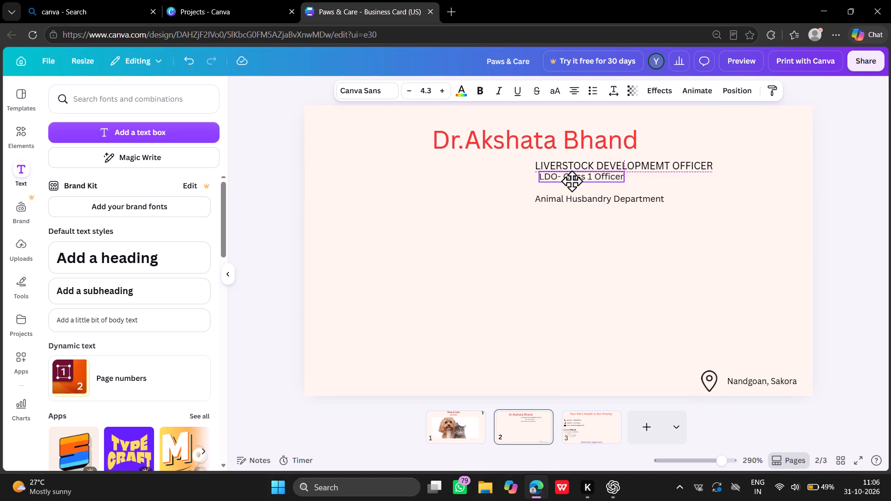
drag(572, 181, 570, 186)
click(478, 253)
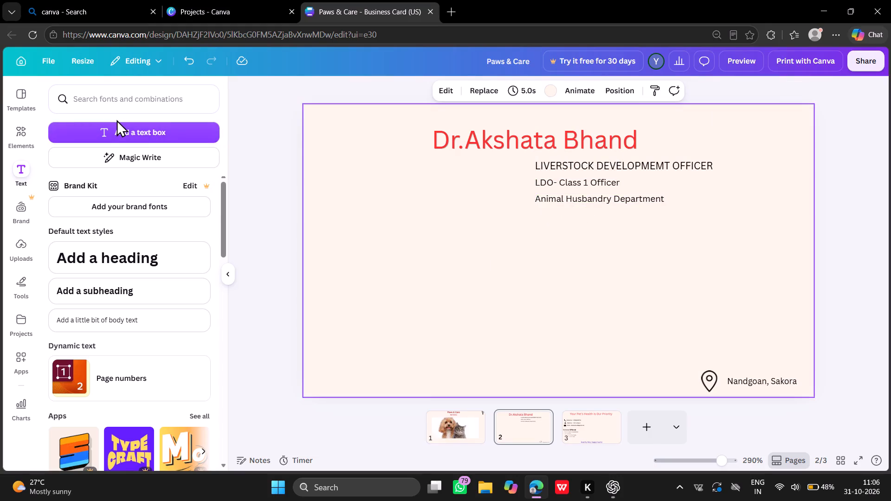
Replace the template search term with "doctor" and run the search.
click(16, 94)
click(77, 106)
click(103, 107)
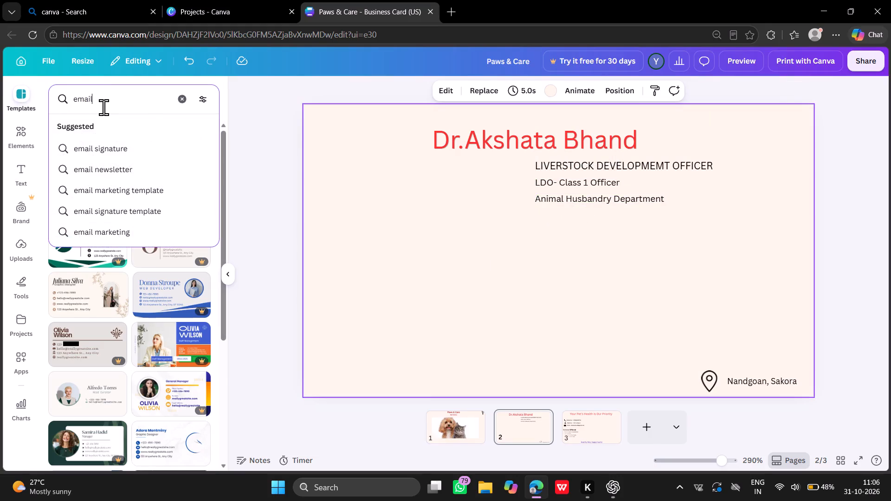
key(BackSpace)
key(BackSpace)
key(BackSpace)
key(BackSpace)
key(BackSpace)
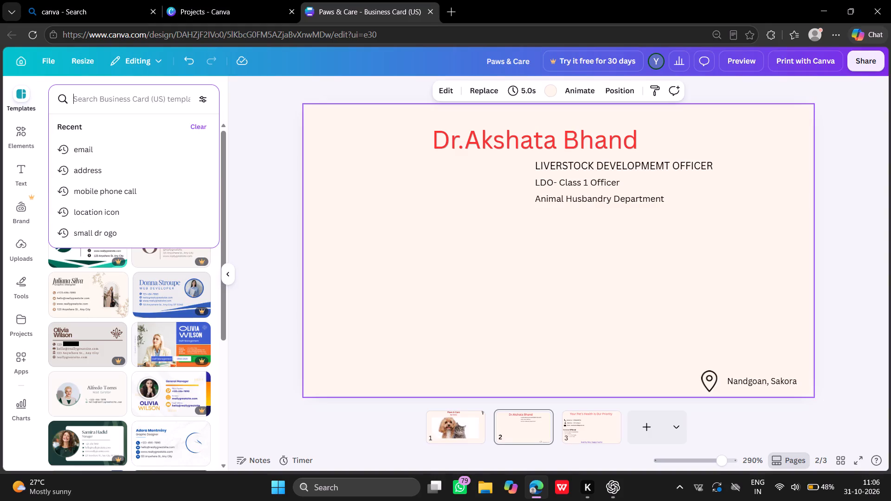
key(d)
text(oc)
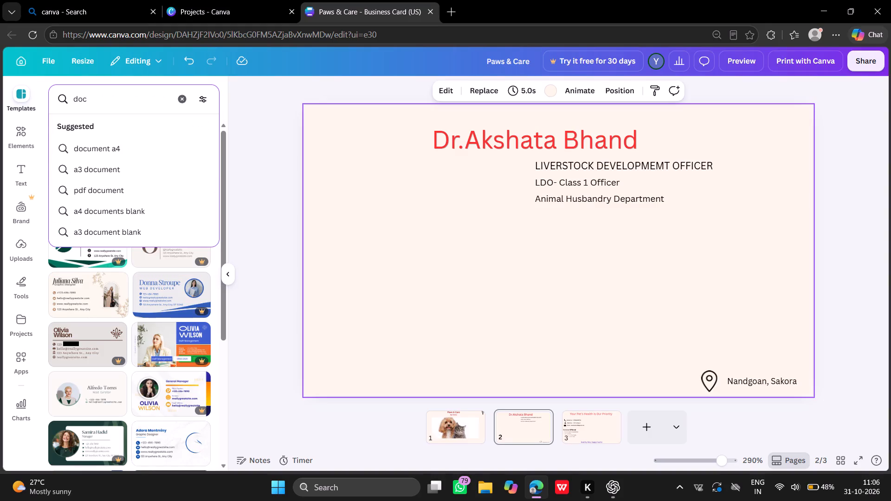
text(tor)
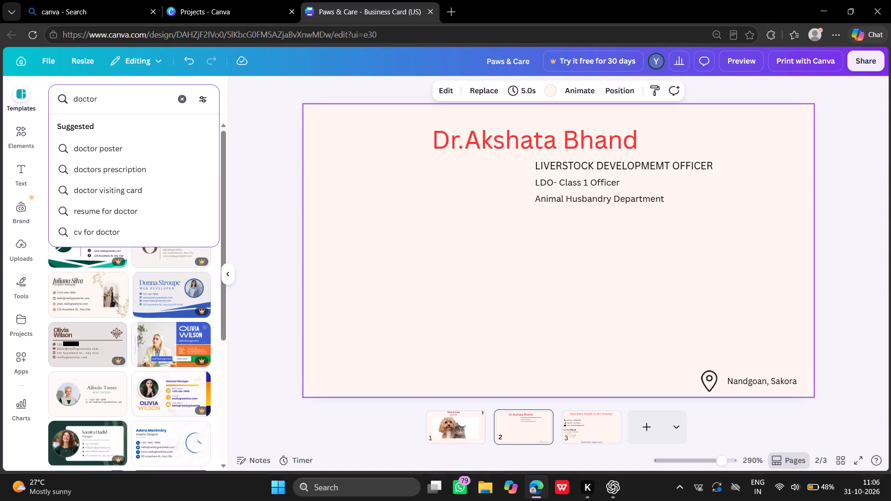
key(Return)
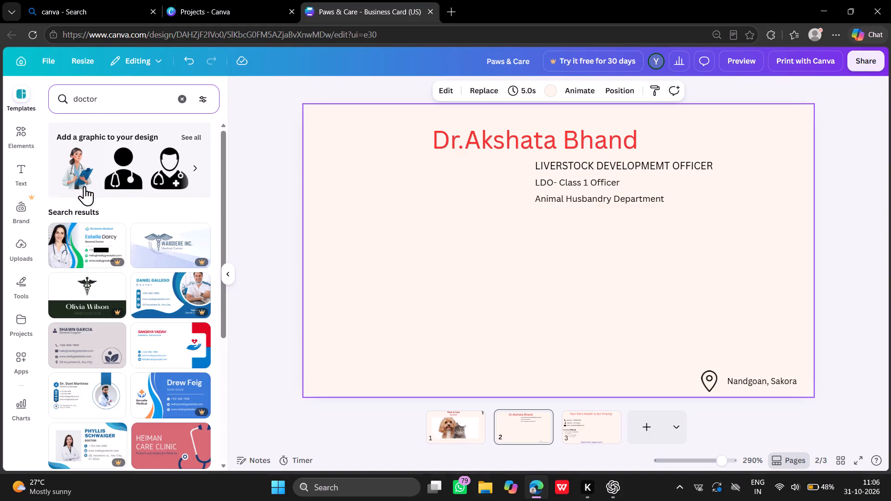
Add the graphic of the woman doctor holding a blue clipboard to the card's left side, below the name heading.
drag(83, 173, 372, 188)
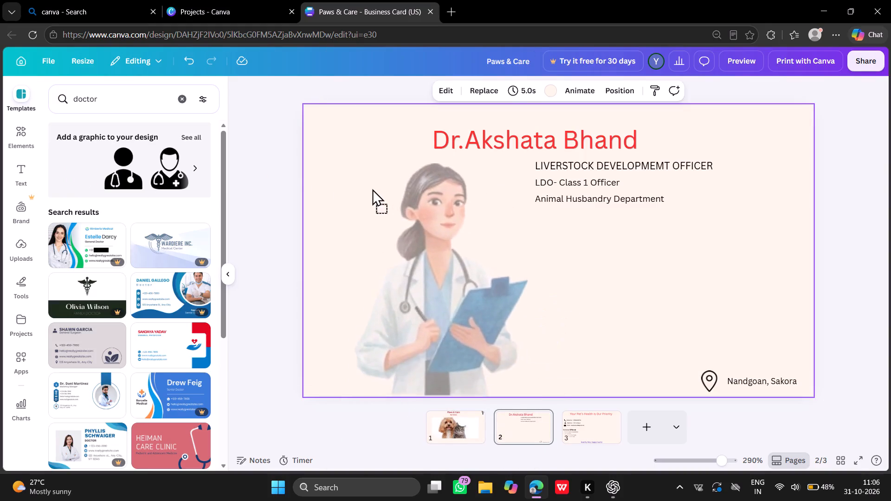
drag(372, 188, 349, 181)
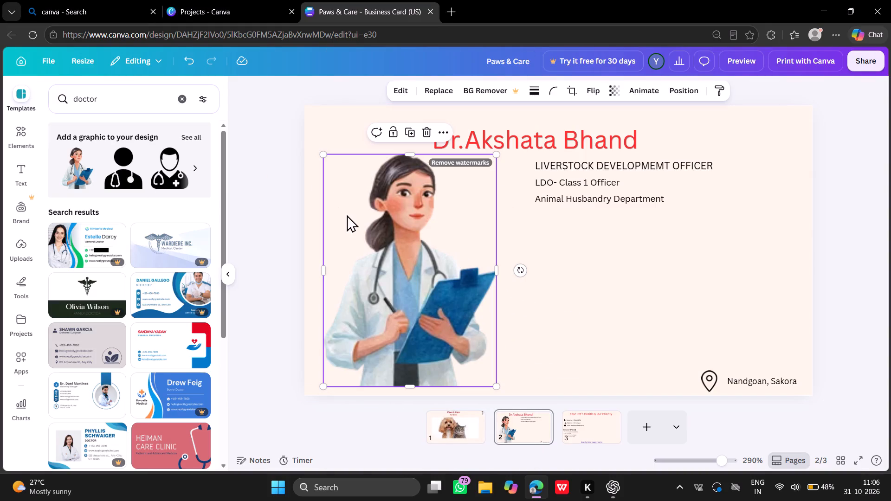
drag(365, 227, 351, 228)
Find the graphic of the curly-haired woman doctor with crossed arms among the doctor graphics and add it to page 2.
scroll(157, 171, left, 3)
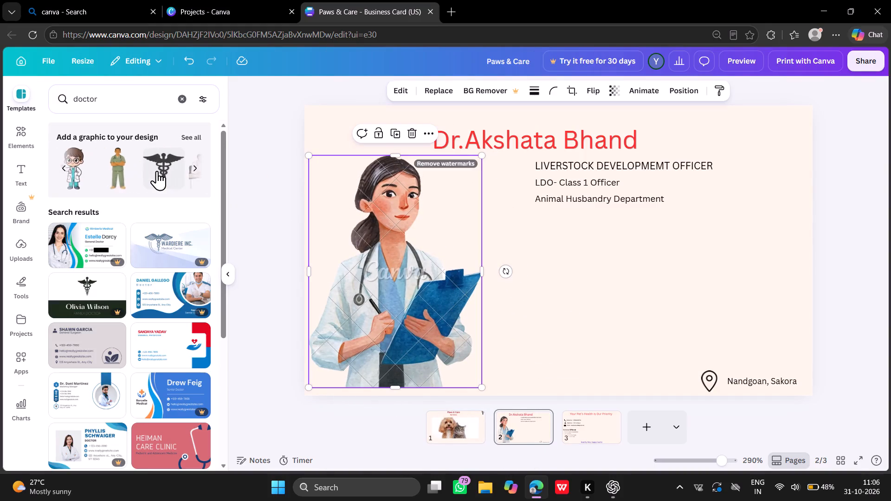
scroll(157, 171, left, 3)
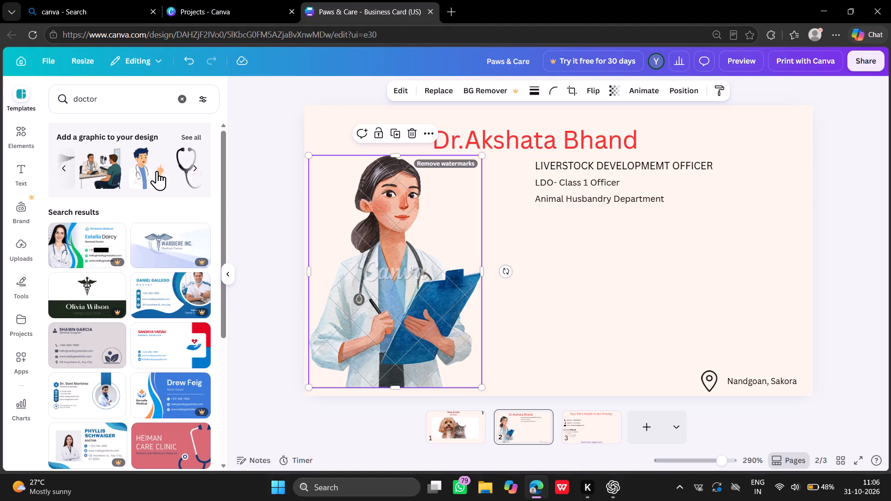
scroll(157, 171, left, 2)
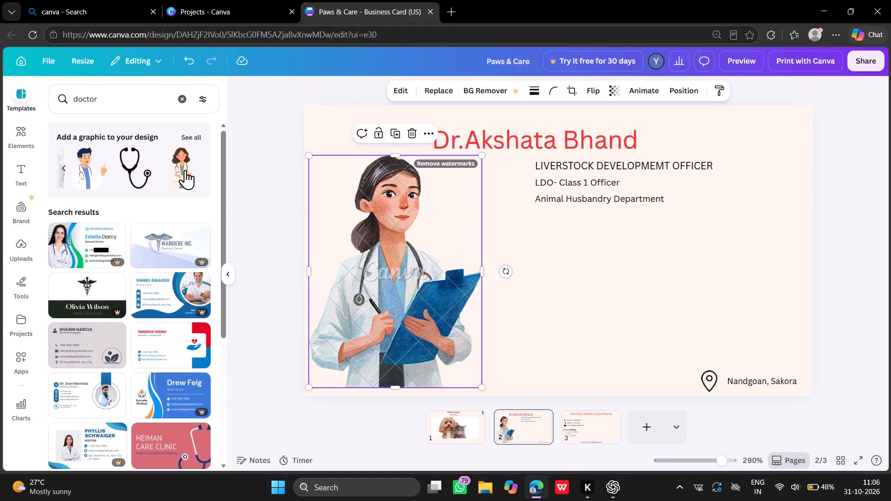
click(185, 170)
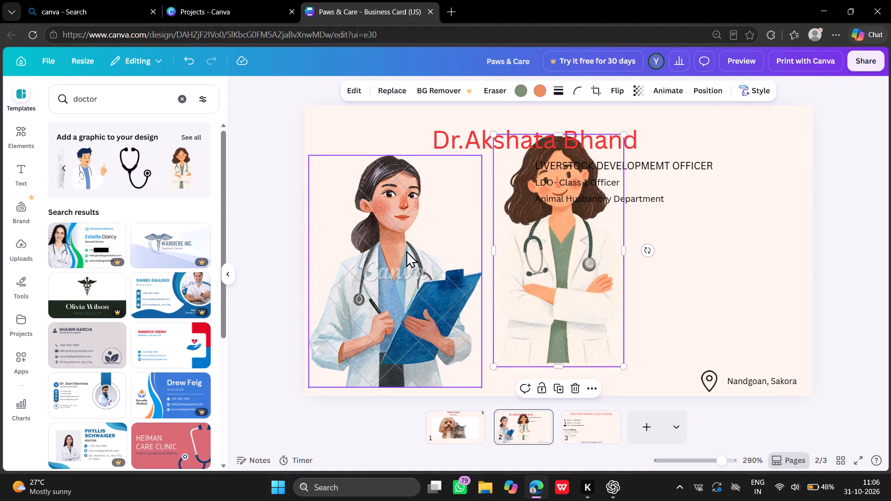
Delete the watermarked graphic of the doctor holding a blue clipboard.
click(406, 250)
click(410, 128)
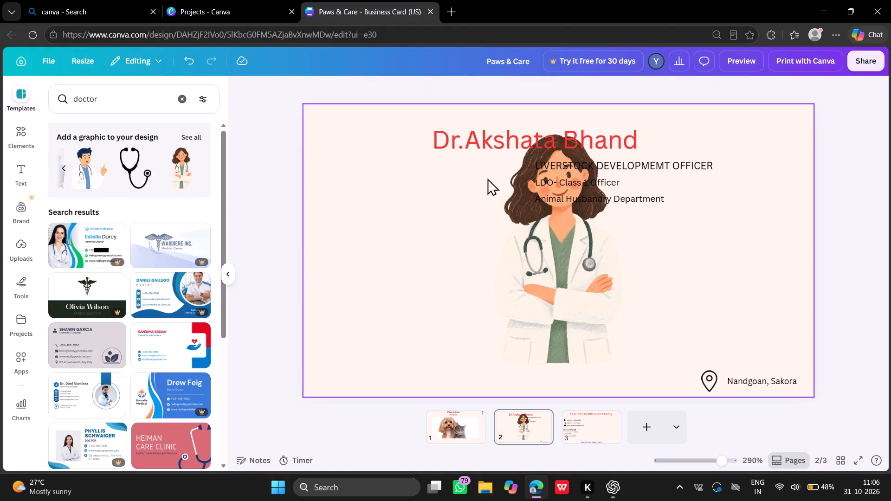
Move the curly-haired doctor graphic to the card's left side, slightly in from the edge and with its base near the card's bottom.
drag(536, 211, 354, 229)
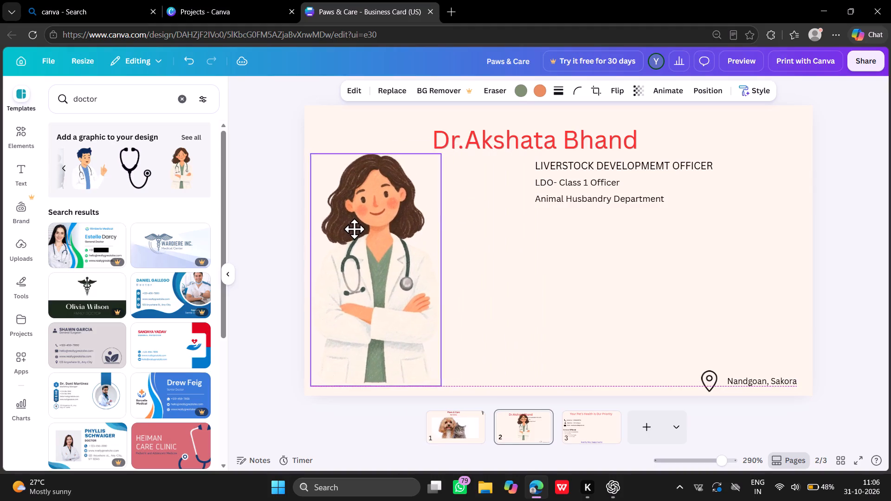
drag(354, 229, 351, 228)
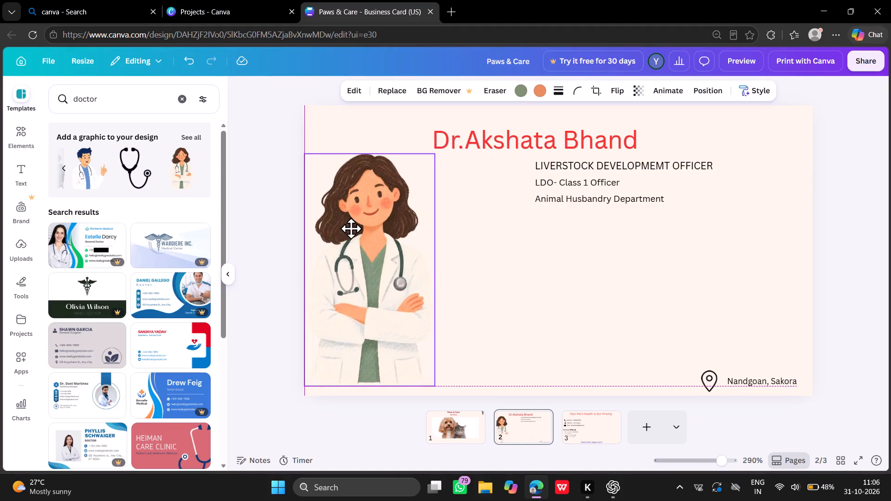
click(520, 284)
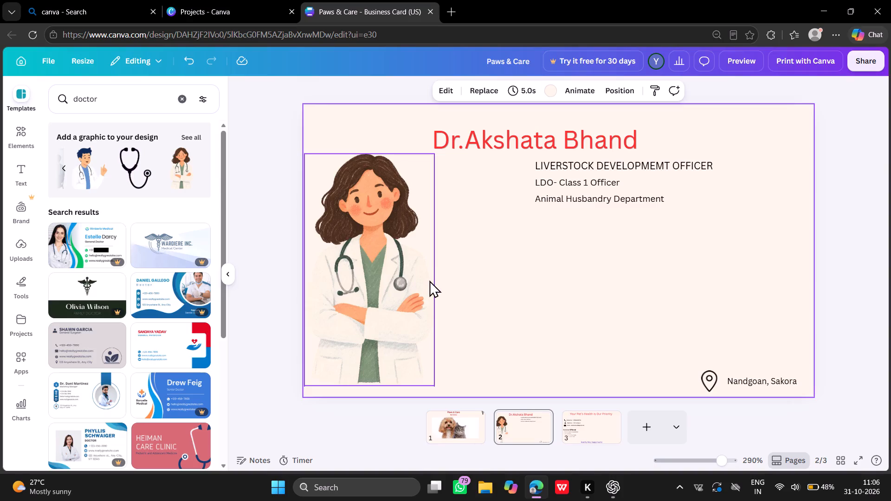
drag(413, 302, 437, 316)
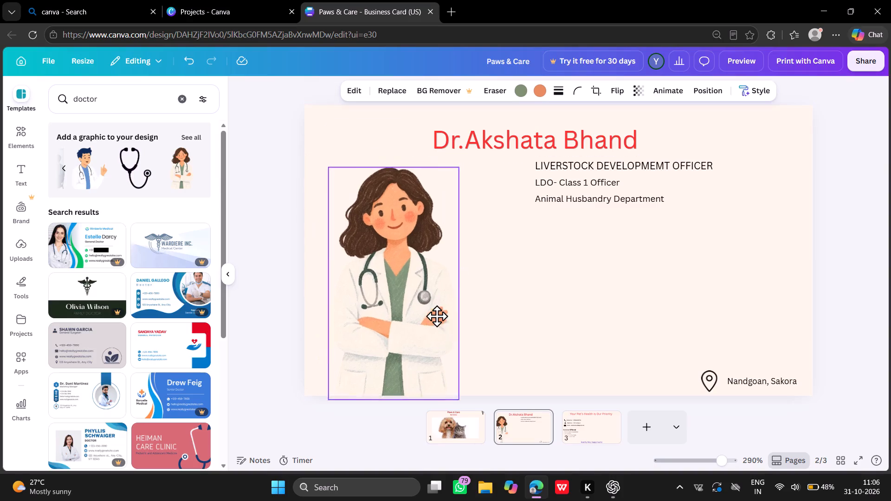
drag(437, 316, 426, 312)
click(519, 342)
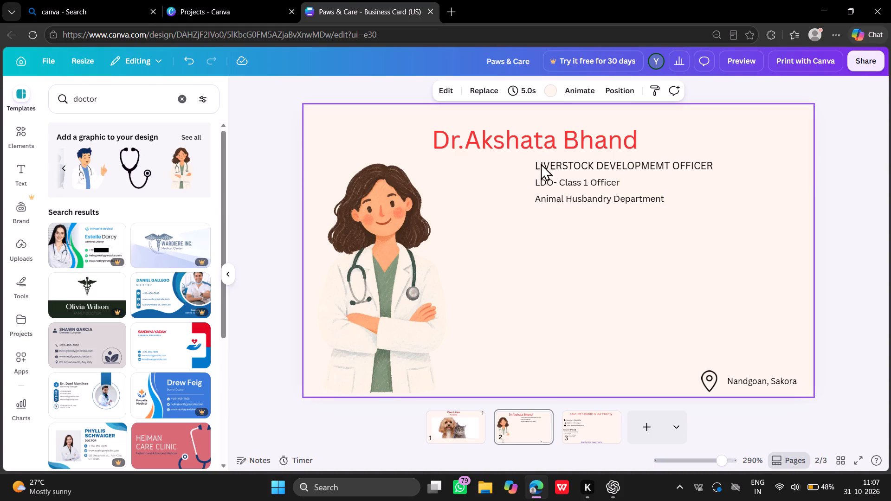
Colour the three lines with the job title, LDO class and department under the doctor's name red, matching the name heading.
drag(526, 159, 700, 207)
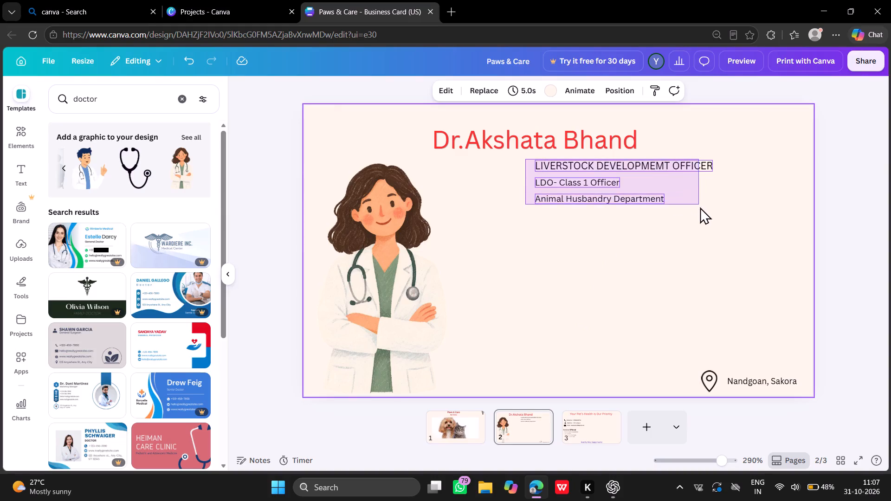
drag(700, 207, 701, 211)
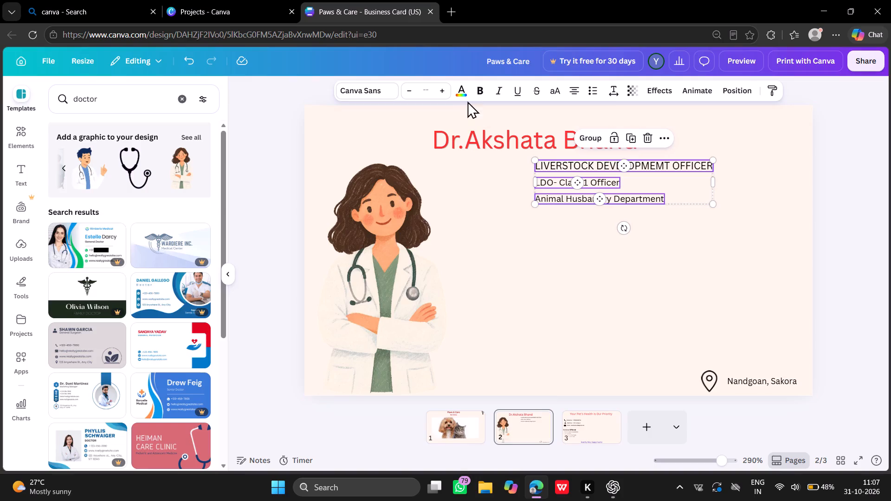
click(463, 95)
click(161, 166)
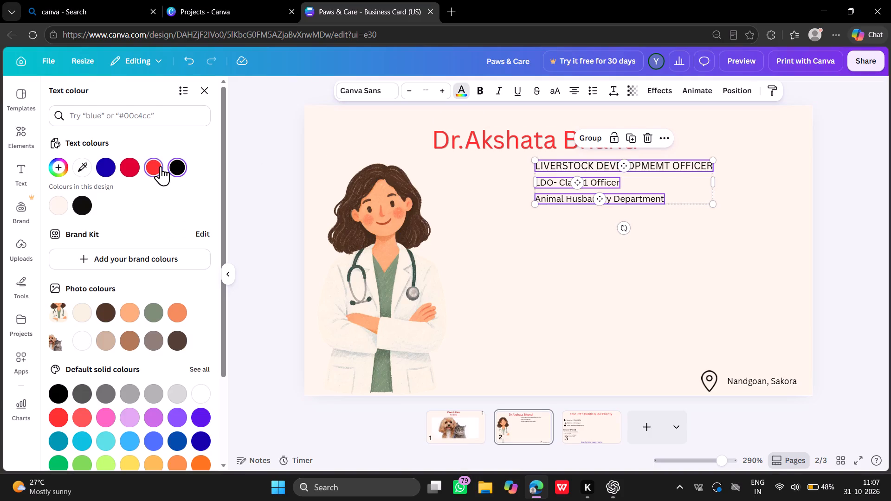
click(510, 292)
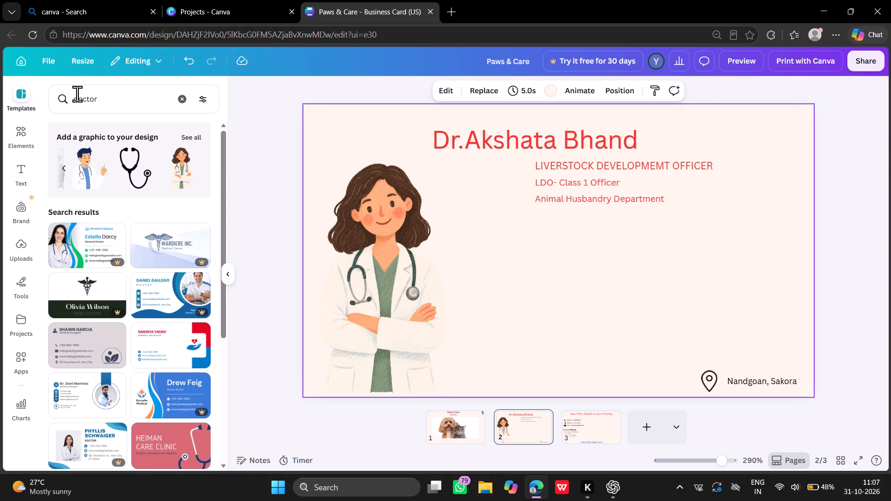
Clear the "doctor" term from the template search.
click(181, 101)
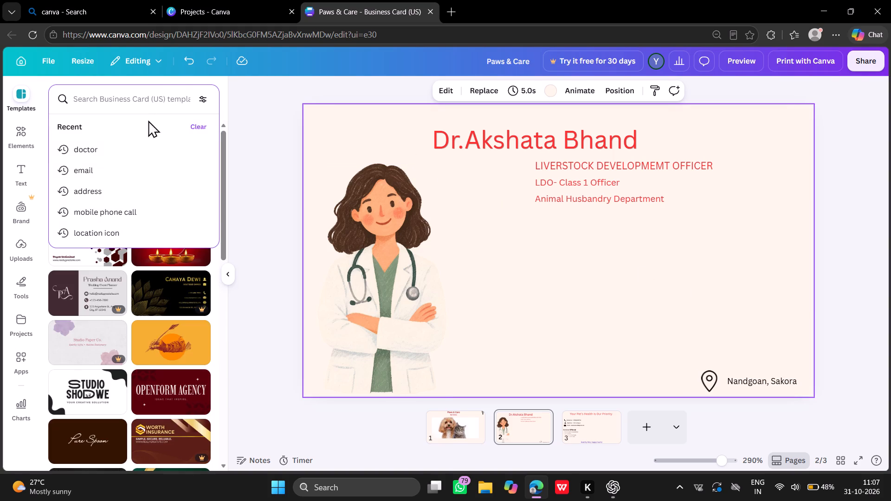
Search the templates for "dog" and add the sitting golden retriever graphic to the card, right of the doctor illustration.
scroll(111, 220, down, 2)
scroll(111, 220, up, 1)
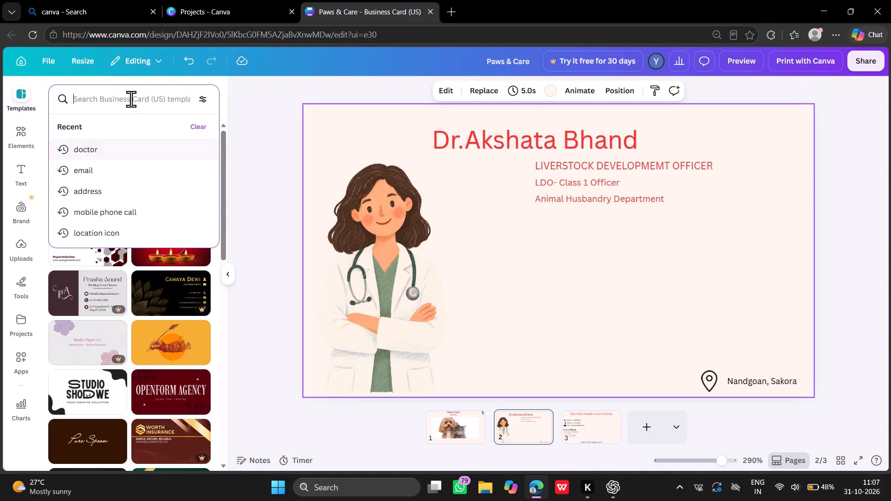
click(129, 96)
text(dog)
key(Return)
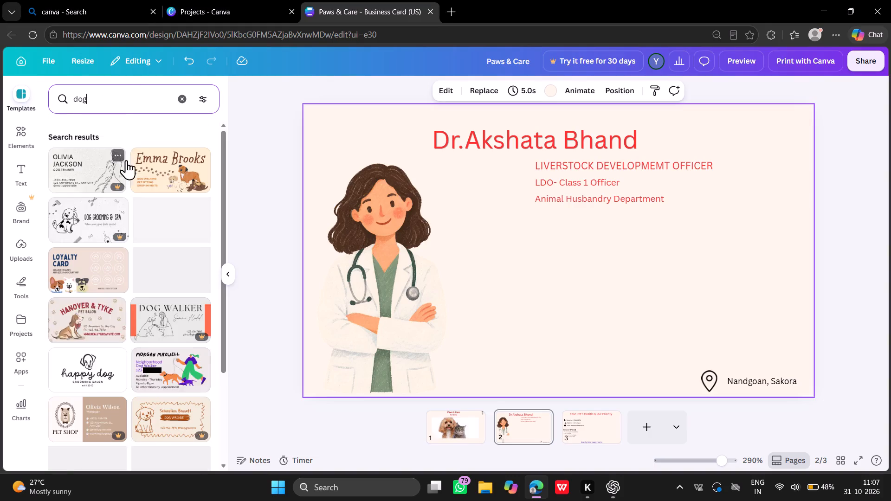
scroll(123, 172, left, 1)
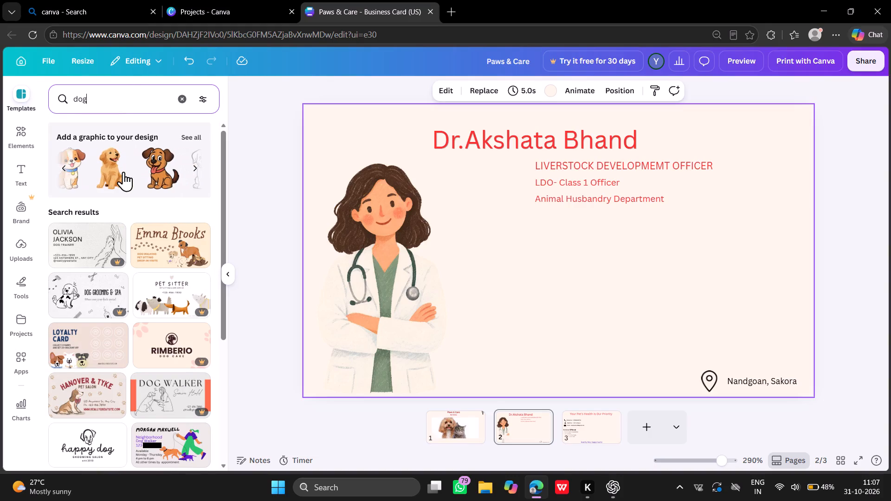
scroll(123, 172, left, 4)
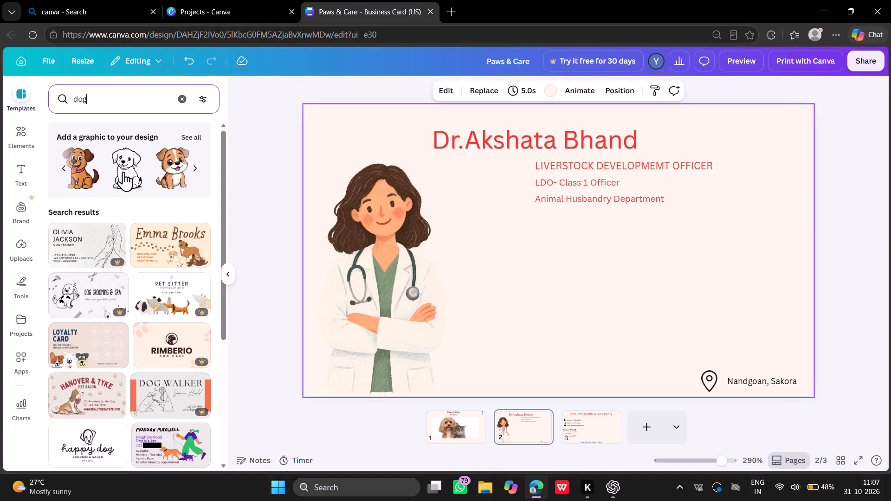
scroll(123, 172, left, 3)
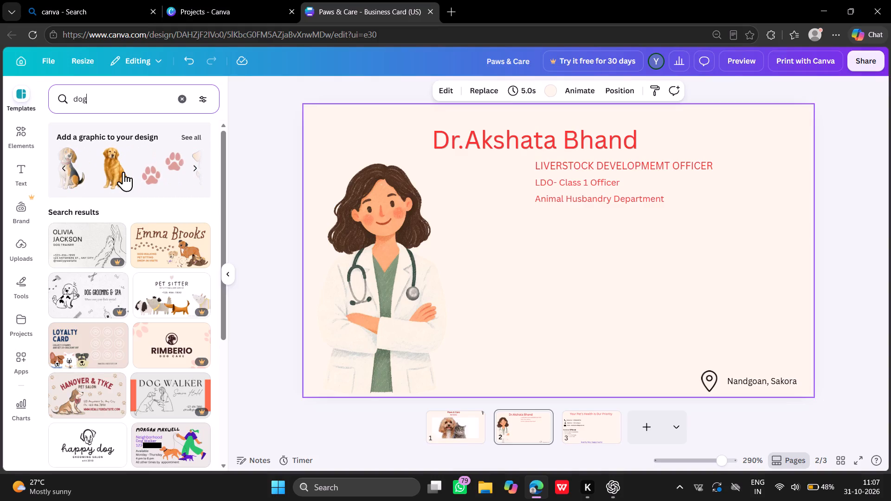
drag(119, 172, 503, 207)
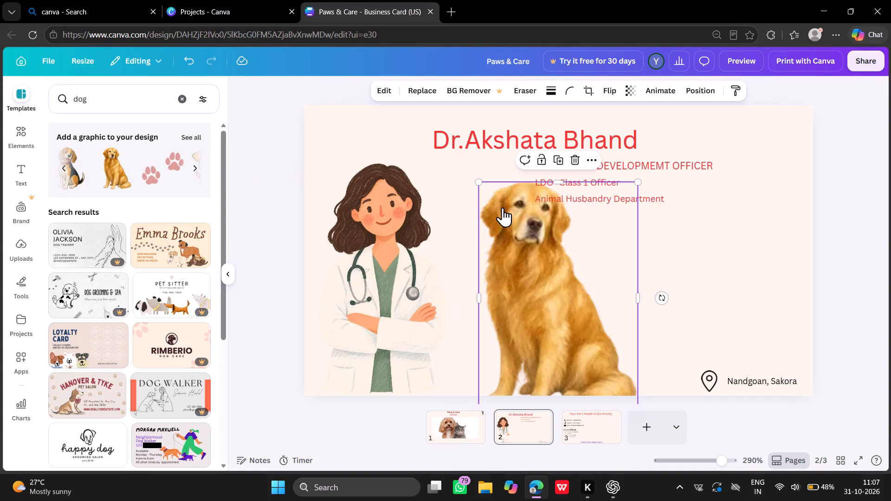
Shrink the golden retriever to a bit under two thirds of its size, clear of the doctor's text lines.
drag(476, 184, 530, 274)
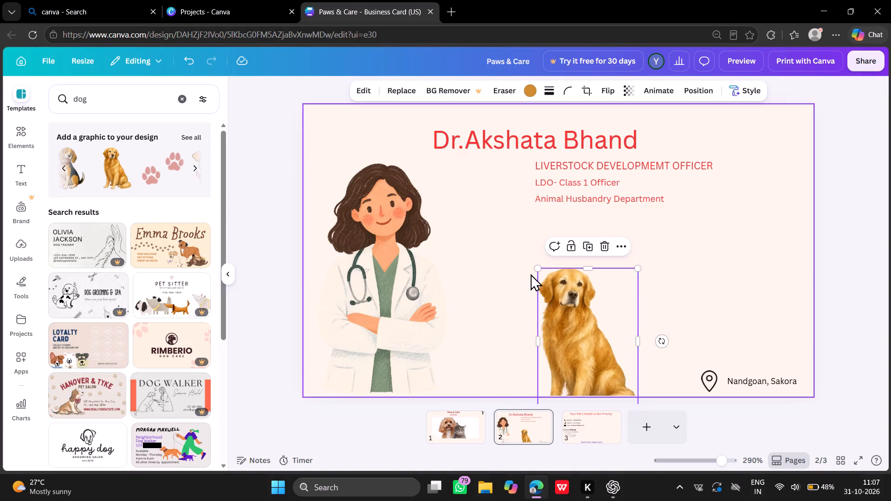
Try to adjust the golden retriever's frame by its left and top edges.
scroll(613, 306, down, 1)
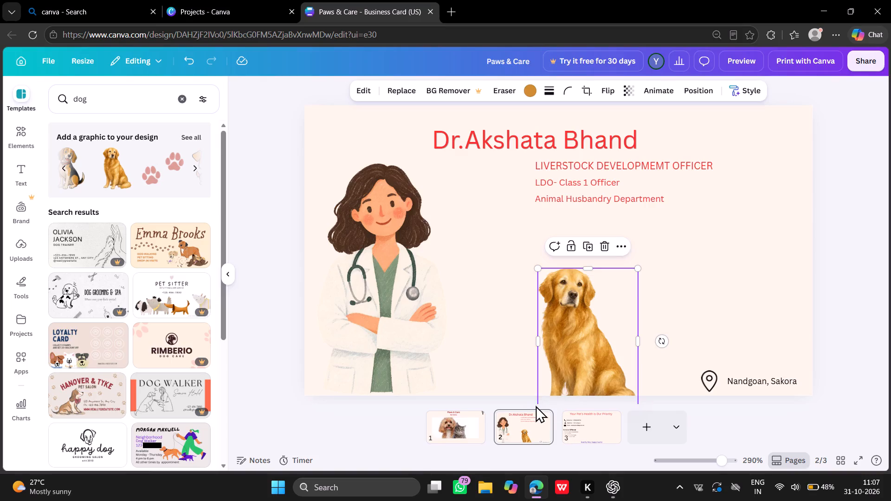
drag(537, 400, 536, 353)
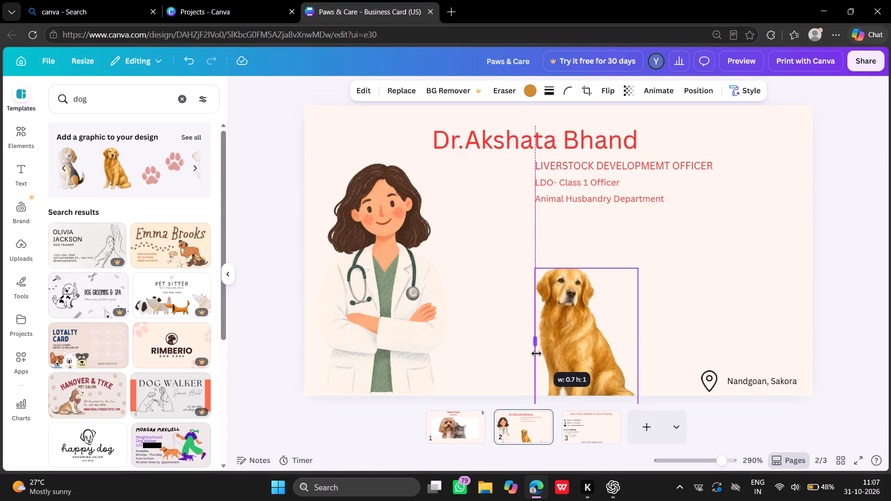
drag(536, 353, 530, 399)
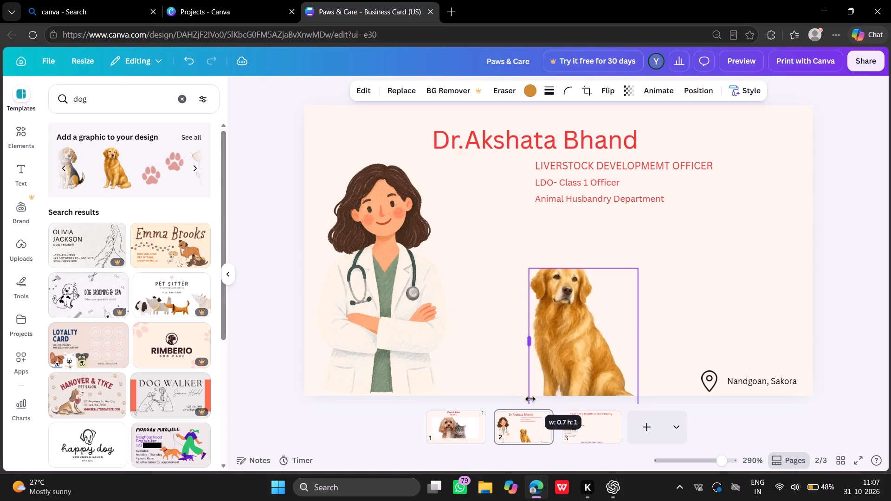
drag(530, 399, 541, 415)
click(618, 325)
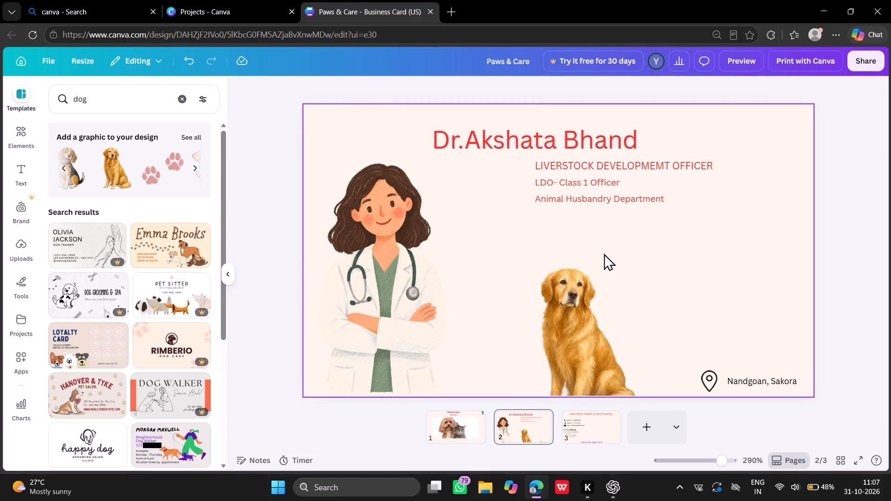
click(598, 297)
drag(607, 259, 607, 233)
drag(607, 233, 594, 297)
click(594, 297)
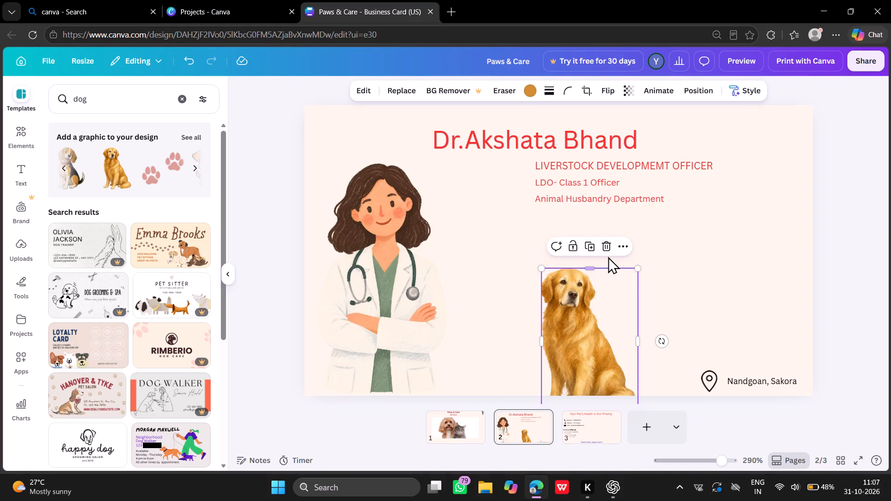
Delete the golden retriever graphic that runs past the card's bottom edge.
click(591, 295)
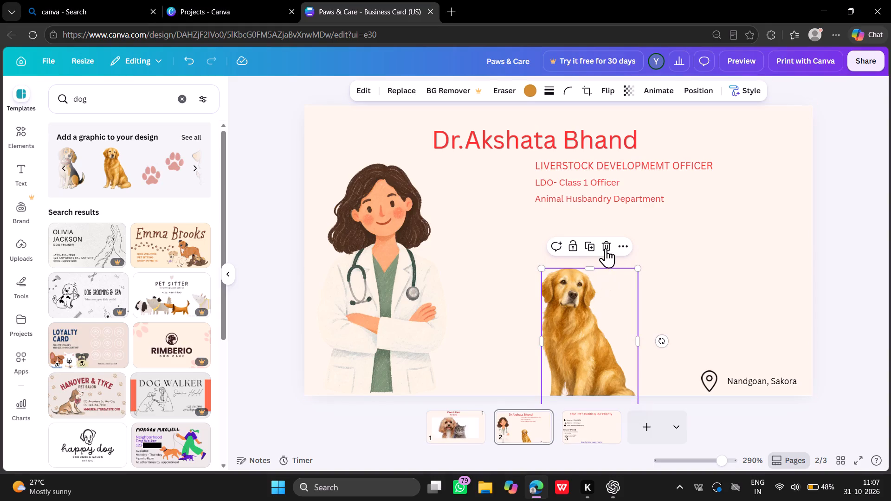
click(605, 245)
Add the sitting golden retriever graphic to the card again and shrink it to about 40% of its size.
drag(126, 161, 501, 159)
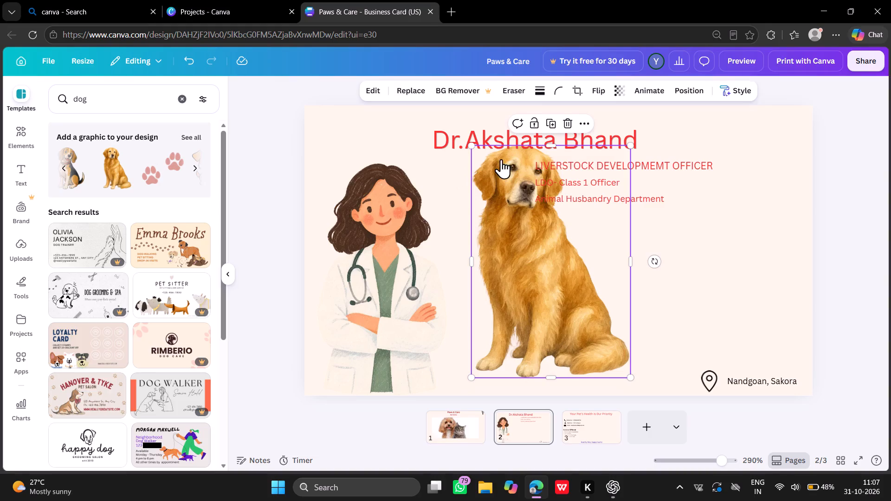
drag(471, 379, 532, 289)
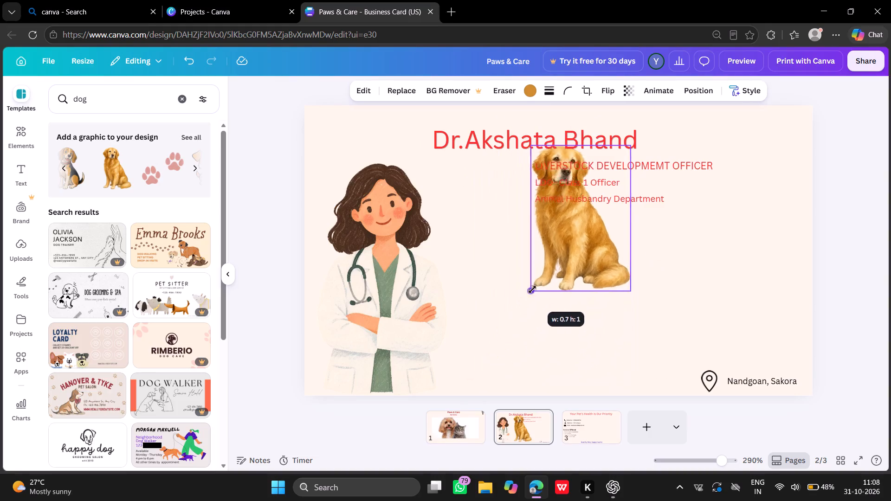
drag(532, 289, 556, 229)
Move the small golden retriever below the doctor's text lines, a little right of the doctor illustration.
drag(599, 208, 556, 300)
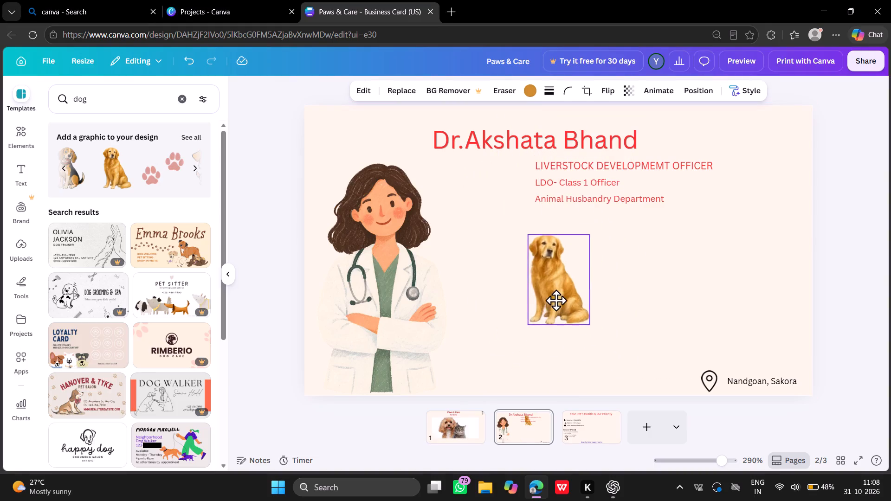
drag(556, 300, 548, 283)
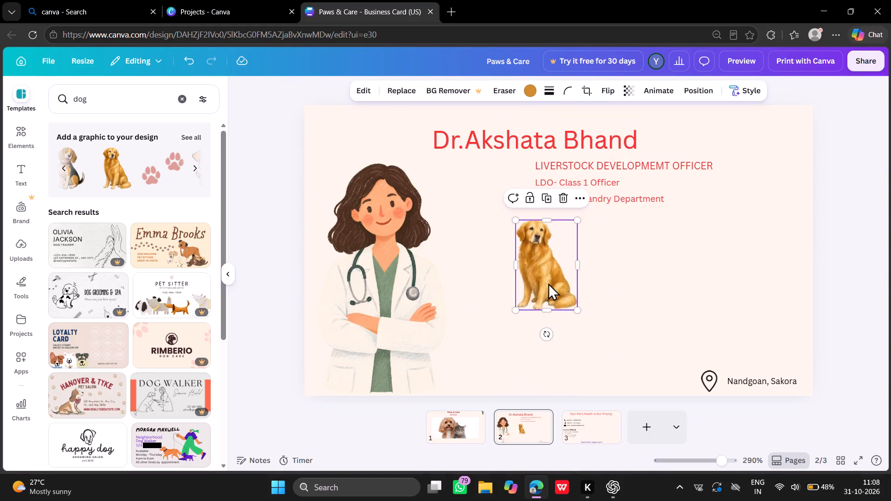
drag(533, 284, 530, 304)
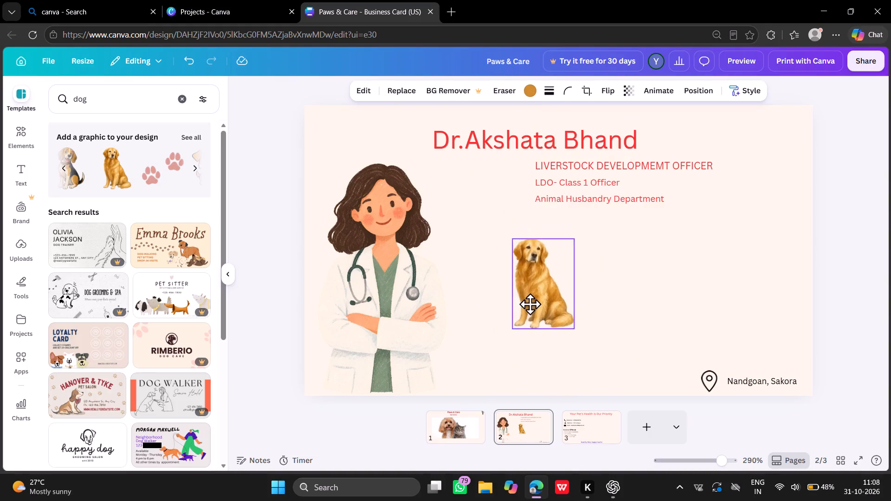
drag(530, 304, 529, 320)
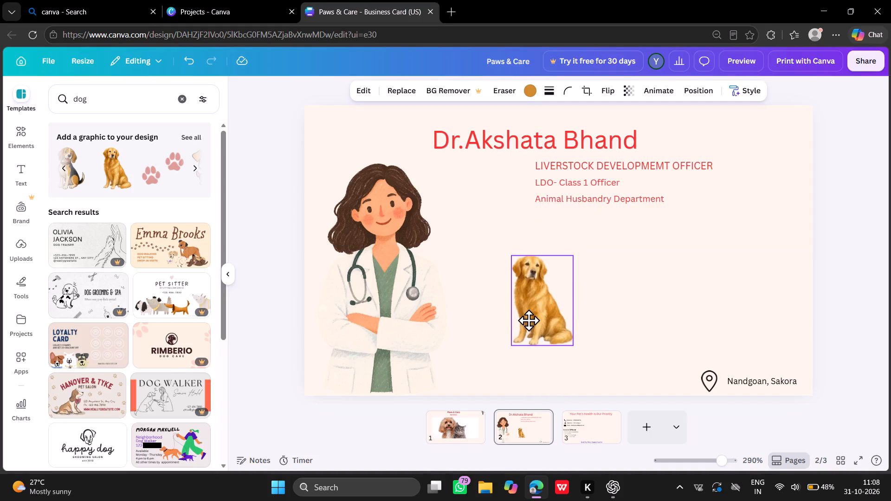
drag(529, 320, 526, 296)
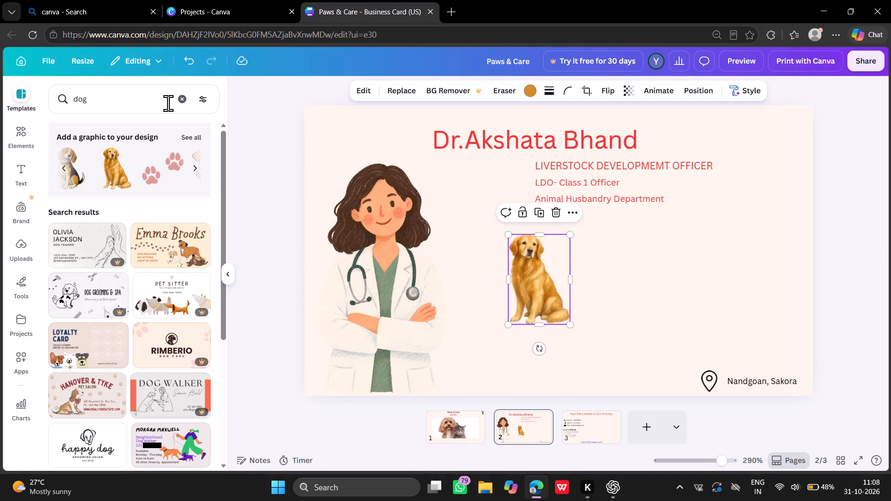
Search the templates for "cat" and add the sitting grey striped kitten graphic beside the golden retriever.
click(184, 100)
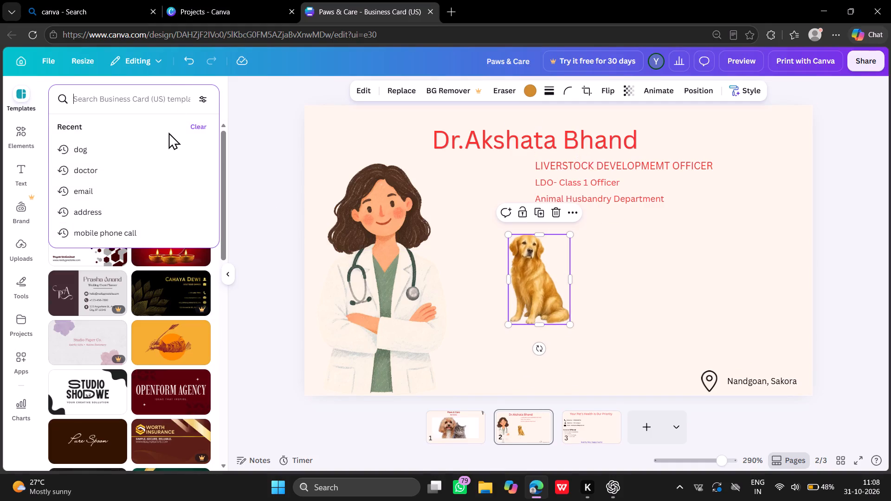
text(ca)
key(t)
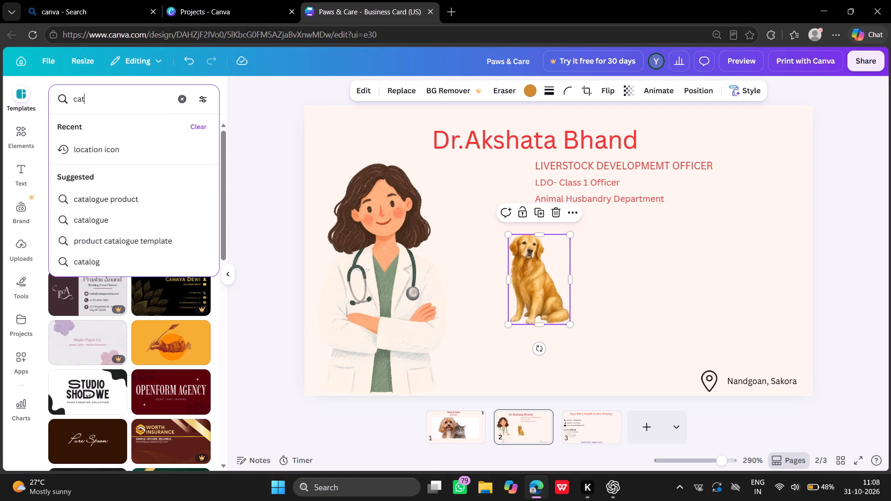
key(Return)
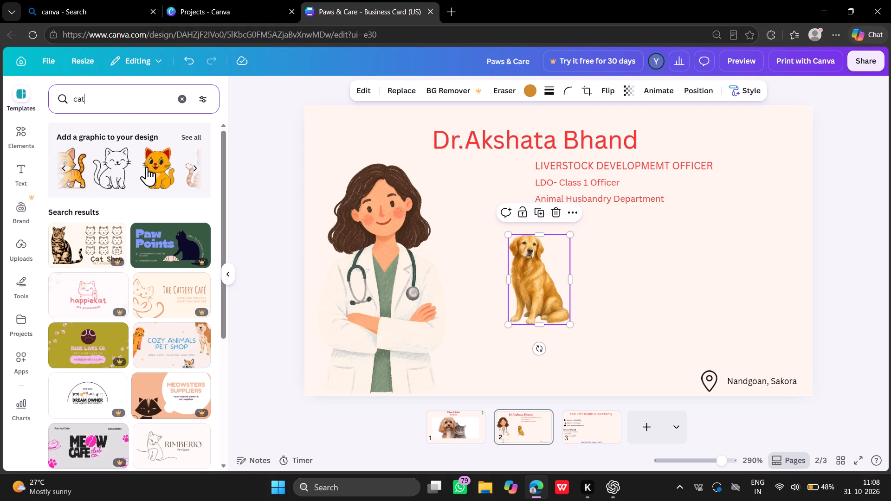
scroll(147, 167, left, 3)
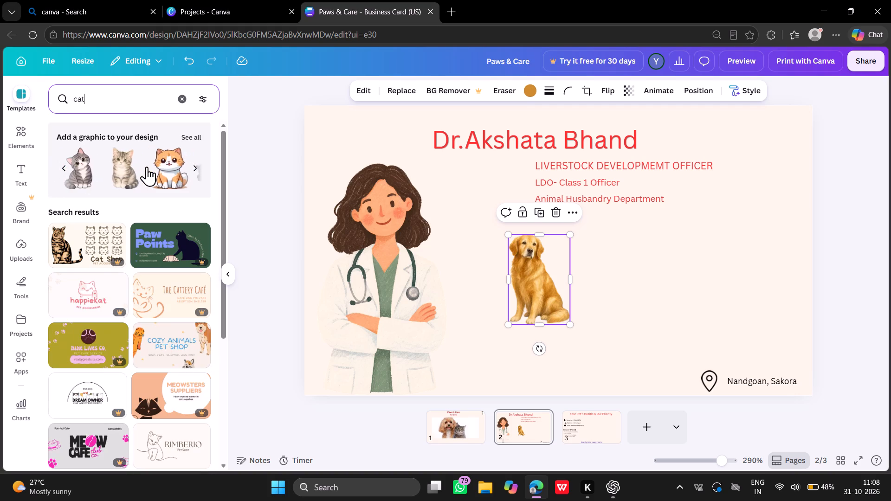
scroll(147, 167, left, 2)
scroll(147, 167, right, 2)
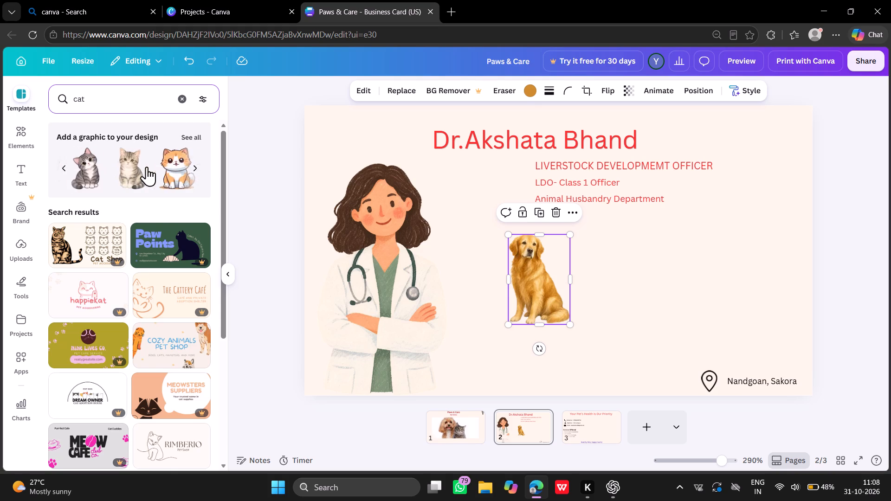
scroll(147, 167, right, 1)
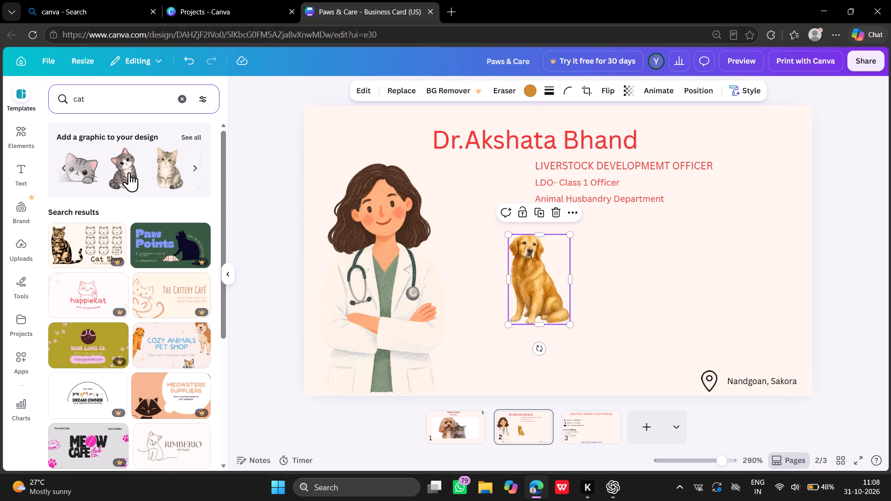
drag(129, 172, 560, 248)
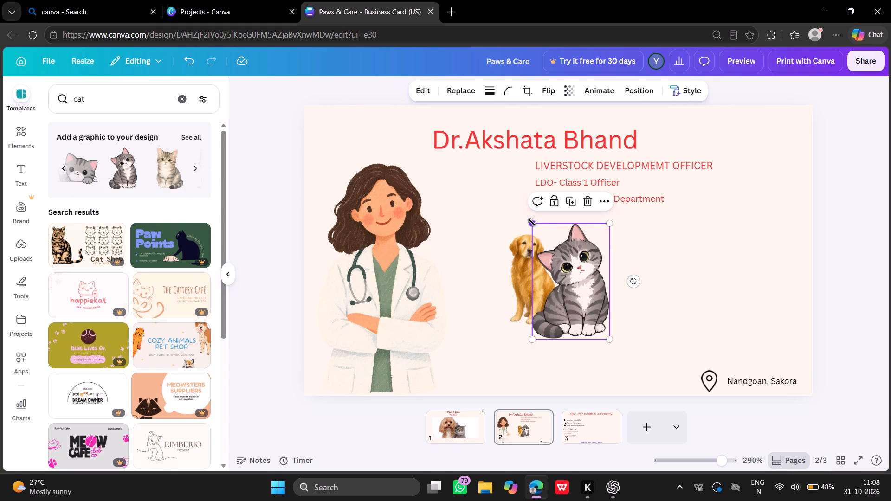
Shrink the kitten to a little over four fifths of its size and place it just right of the dog, bases roughly level.
drag(532, 222, 562, 225)
drag(582, 289, 617, 275)
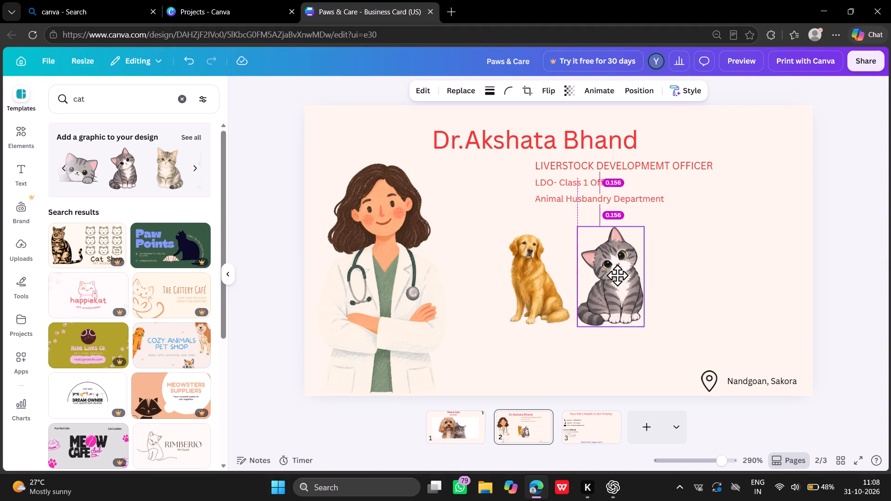
drag(617, 275, 616, 272)
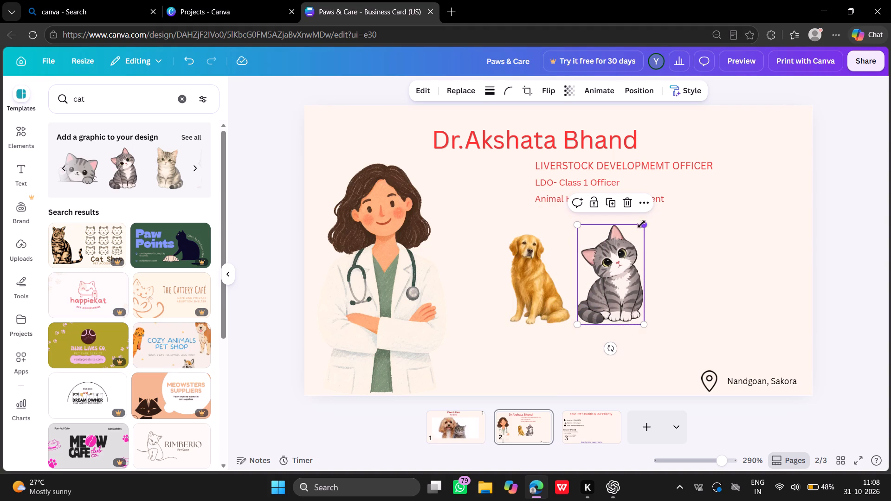
drag(644, 227, 642, 229)
drag(642, 229, 639, 232)
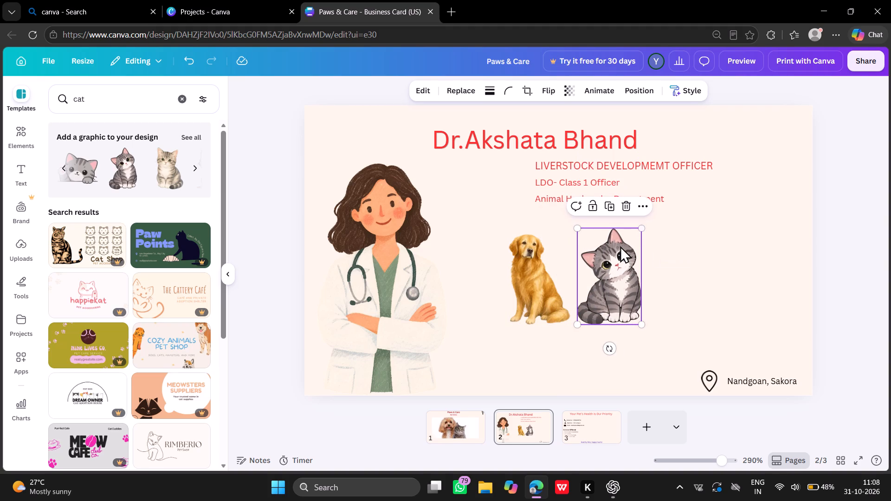
click(665, 257)
click(632, 259)
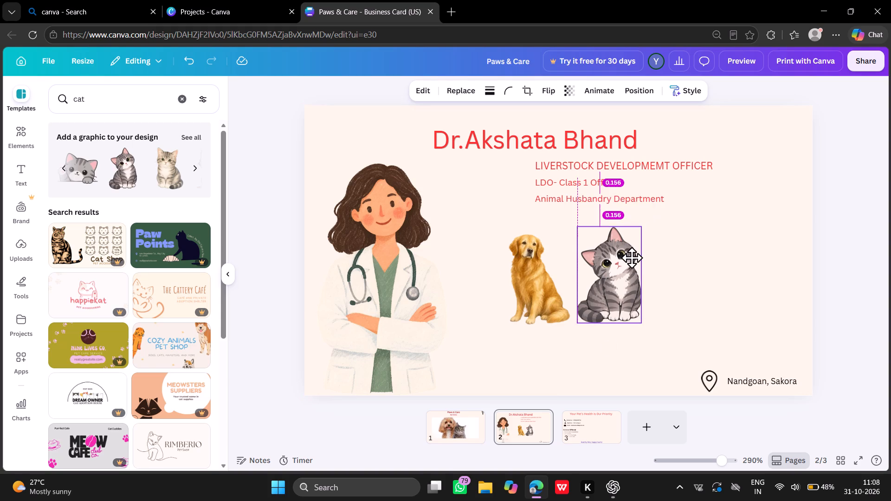
click(702, 281)
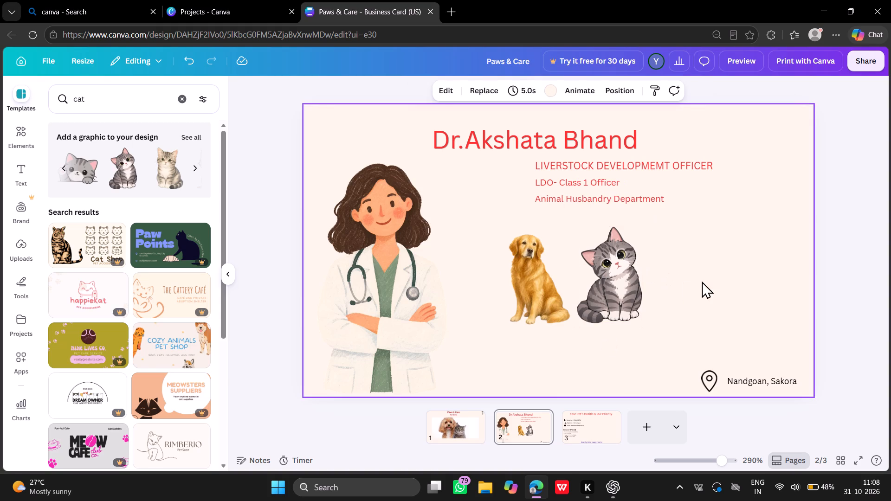
Move the dog and the kitten lower on the card, keeping them side by side with a small gap between.
drag(530, 283, 530, 318)
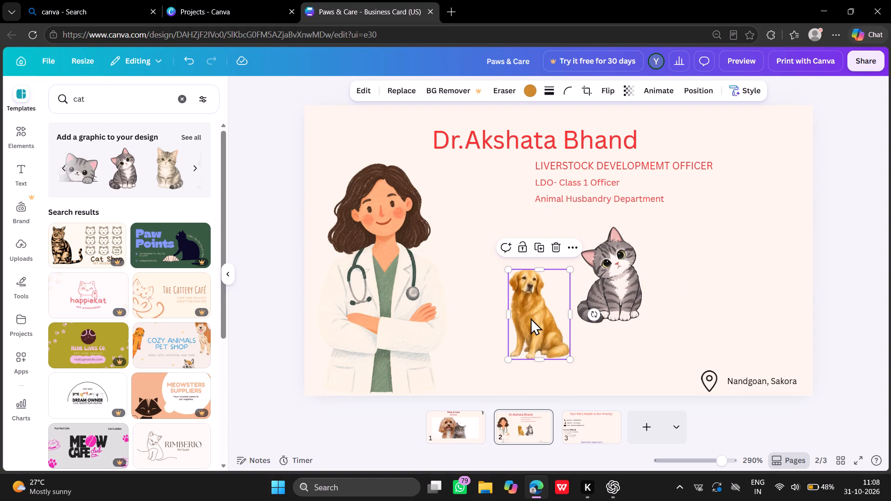
drag(601, 296, 608, 328)
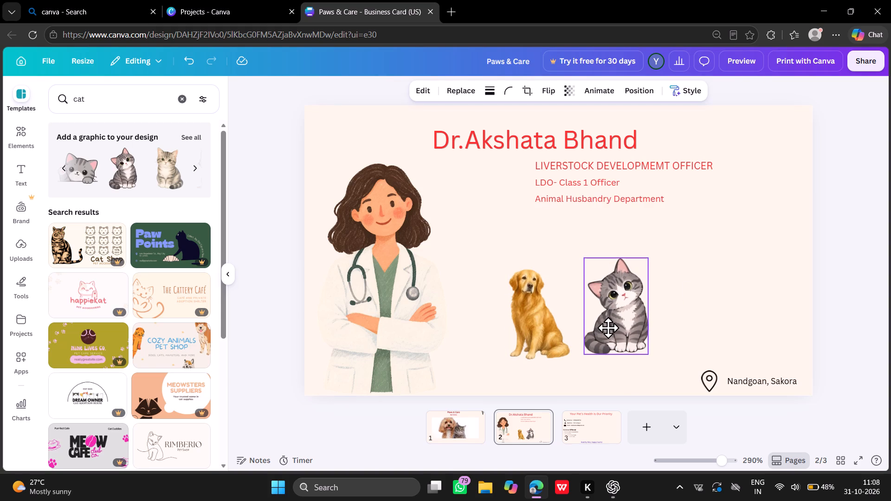
drag(608, 328, 608, 327)
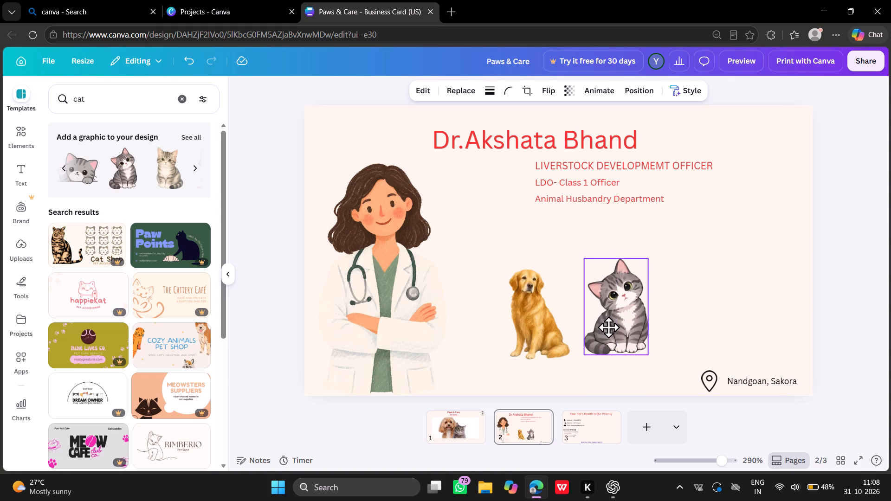
drag(608, 327, 608, 329)
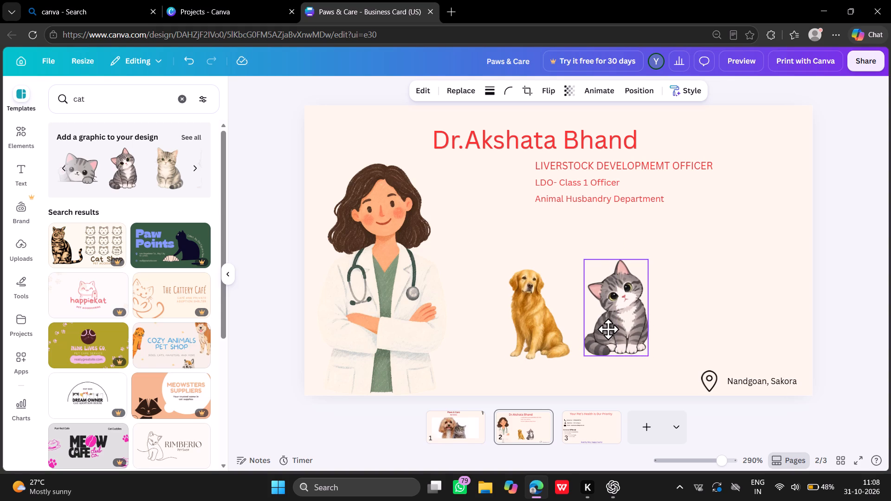
drag(608, 329, 607, 328)
click(682, 331)
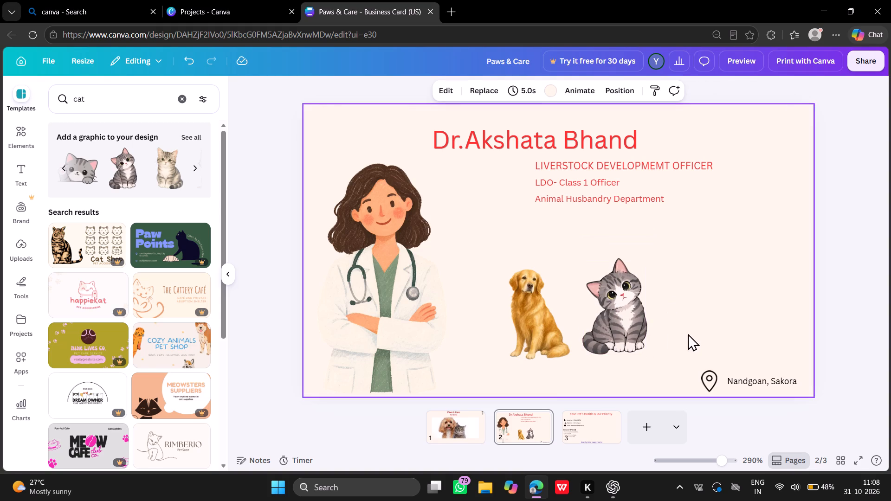
Move the location text up from the card's bottom right corner to just below and right of the Animal Husbandry Department line.
drag(741, 389, 741, 381)
drag(741, 381, 690, 230)
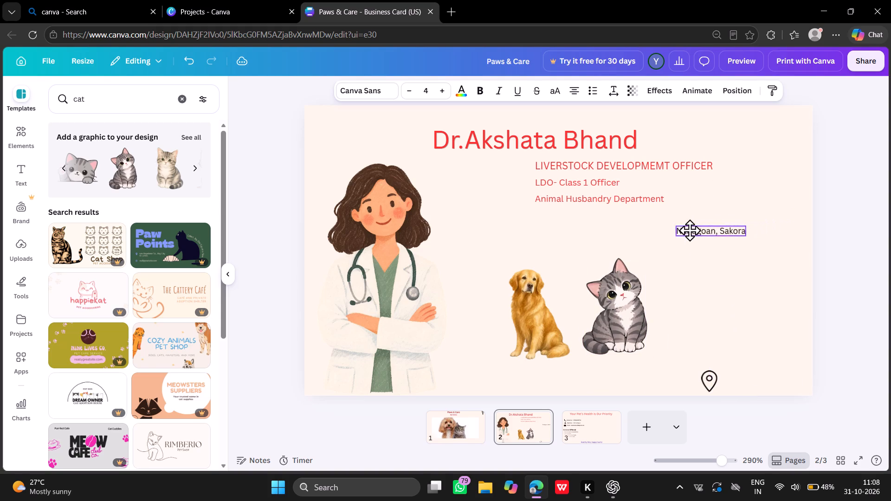
drag(690, 230, 706, 213)
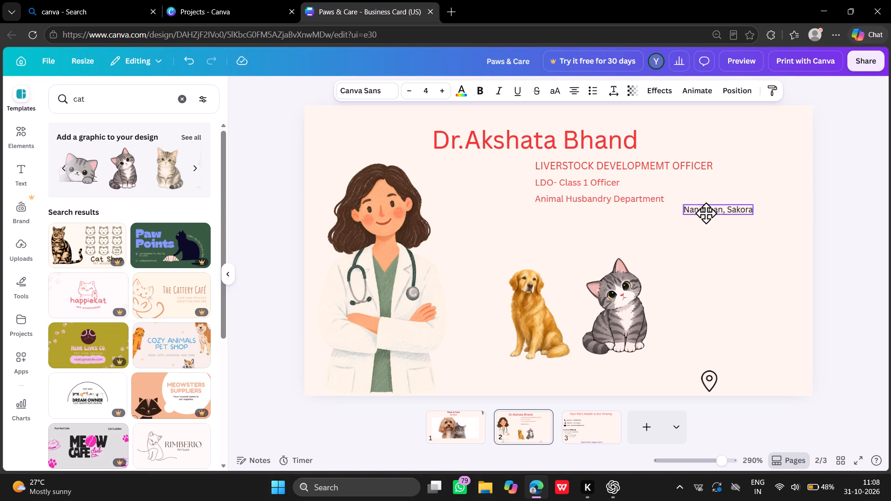
drag(706, 213, 730, 232)
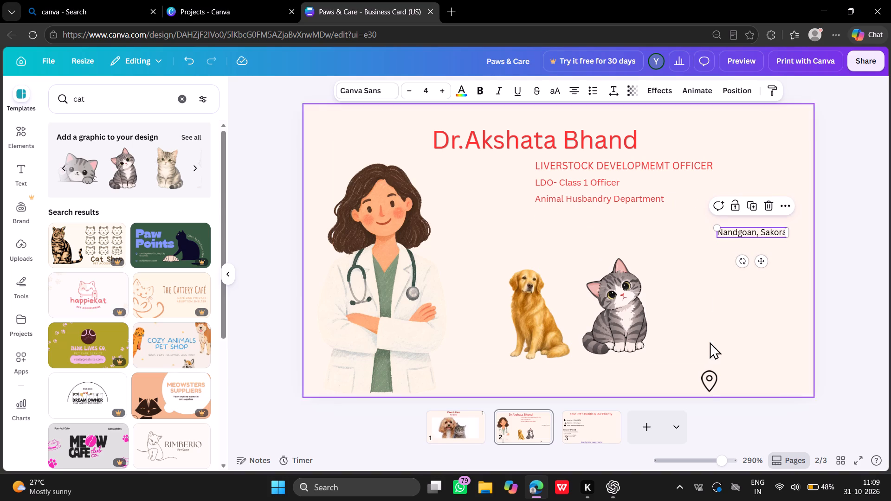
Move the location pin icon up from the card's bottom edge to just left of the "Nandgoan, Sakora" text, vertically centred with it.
drag(706, 382, 700, 223)
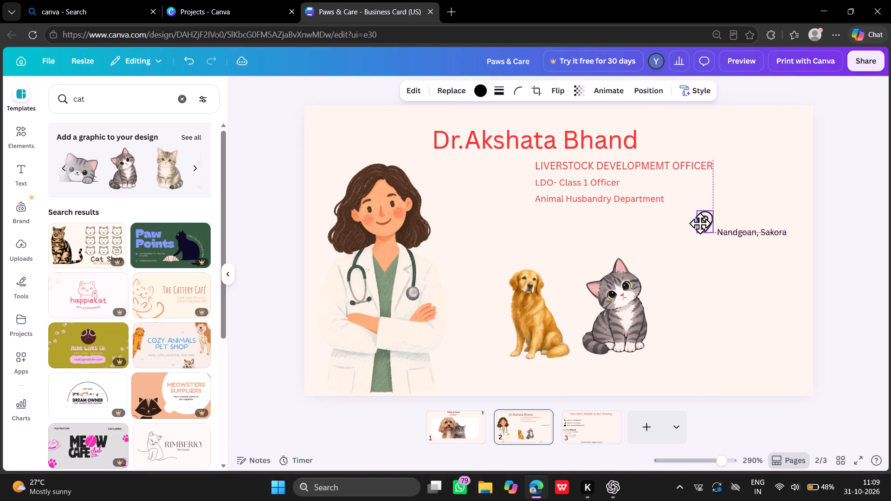
drag(700, 223, 698, 234)
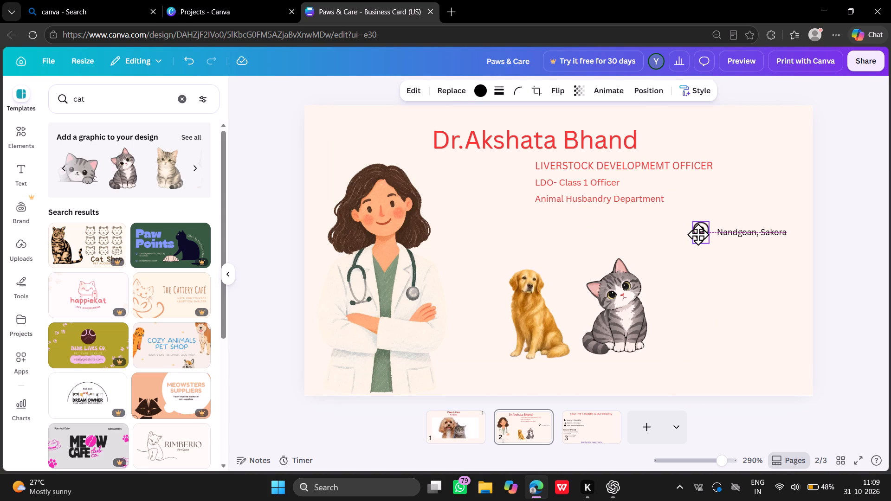
drag(698, 234, 699, 234)
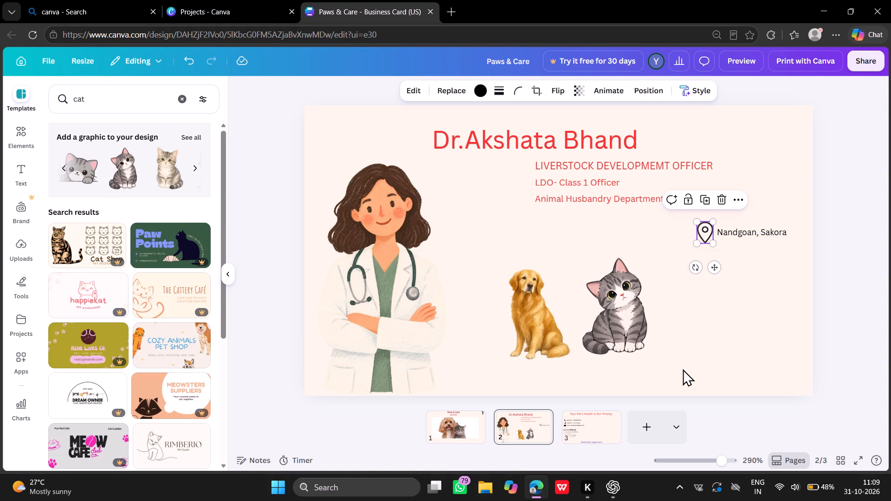
click(683, 369)
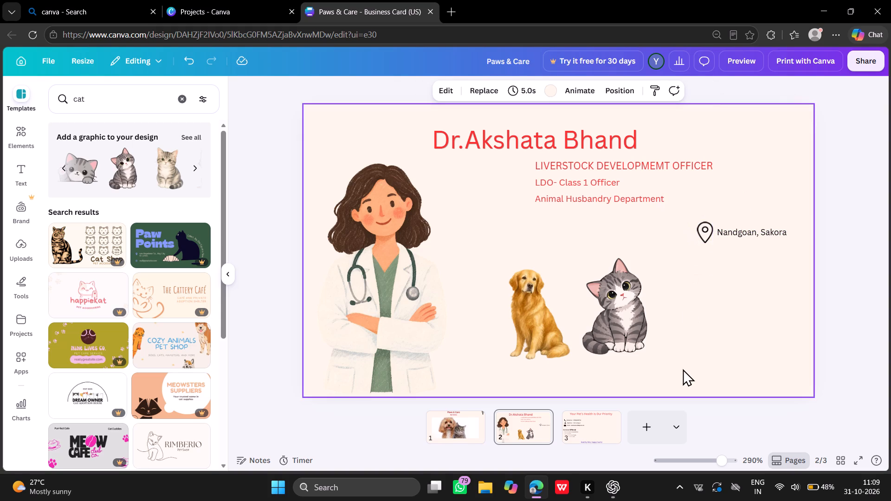
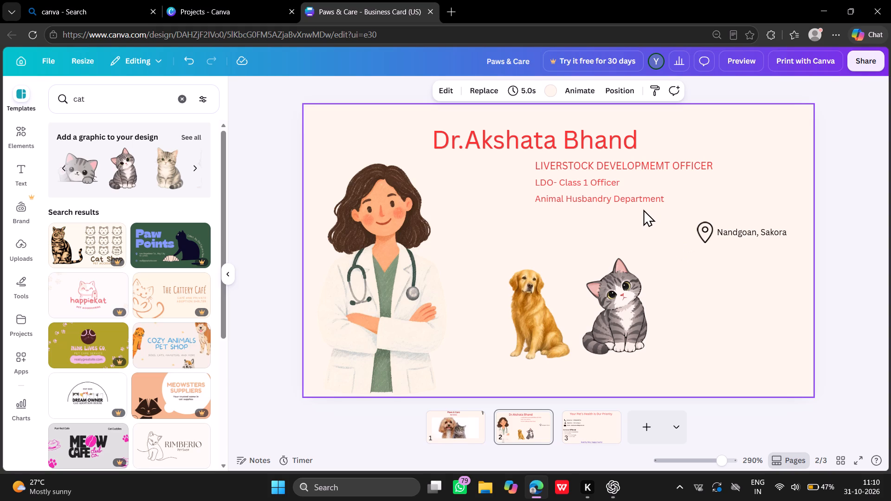
On page 1, search the templates for "doctor" and add the black stethoscope graphic.
click(458, 434)
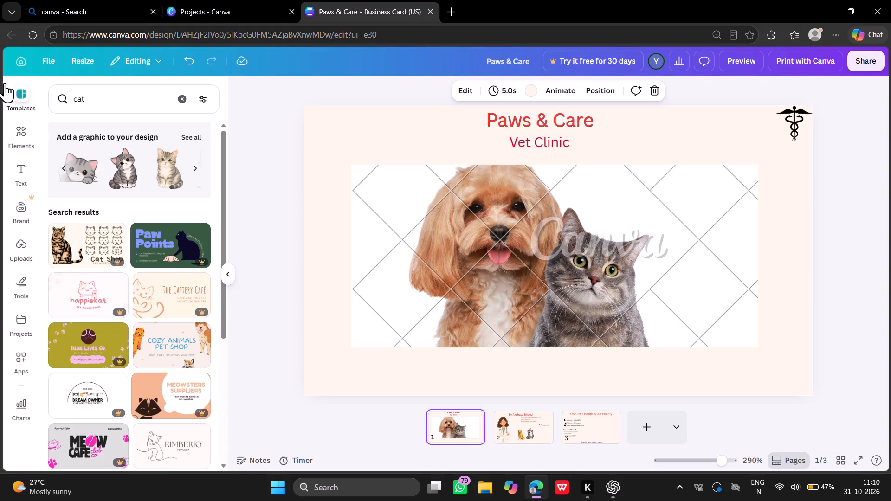
click(181, 105)
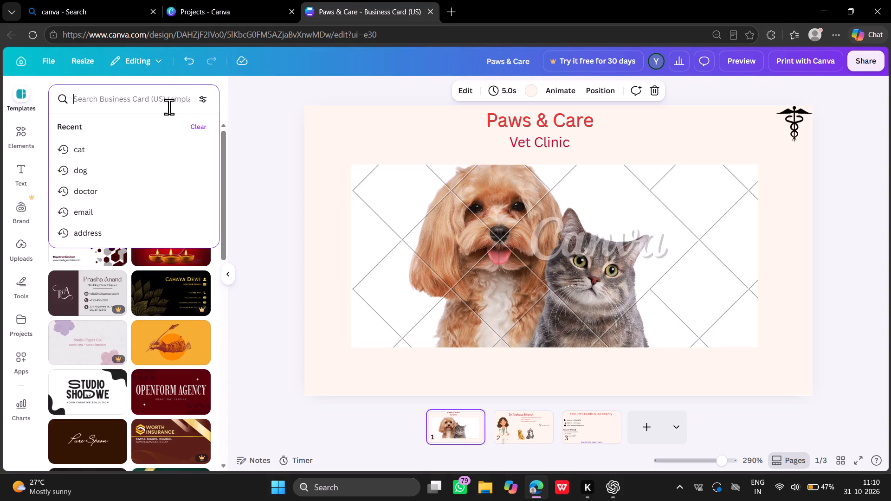
click(108, 192)
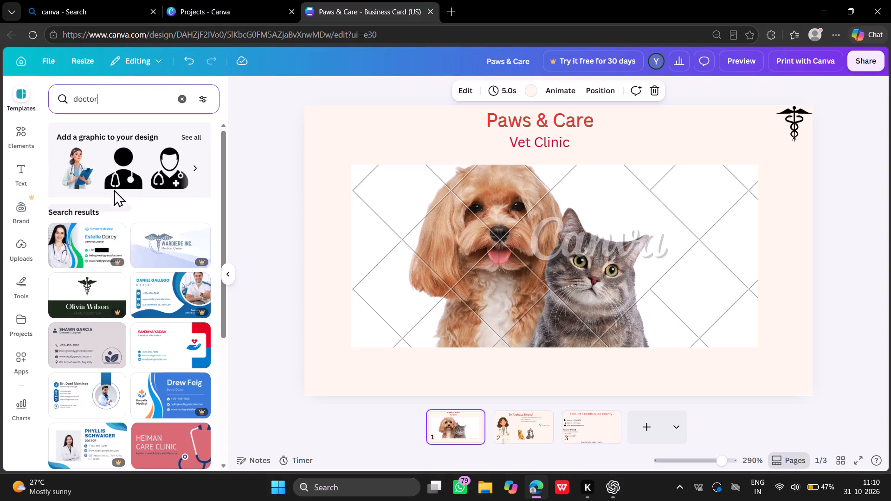
scroll(155, 172, left, 4)
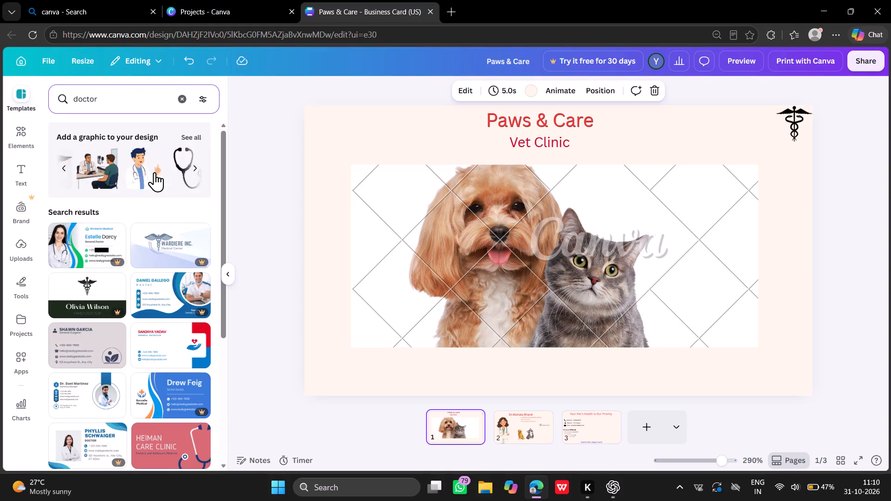
scroll(155, 172, left, 3)
scroll(155, 172, right, 4)
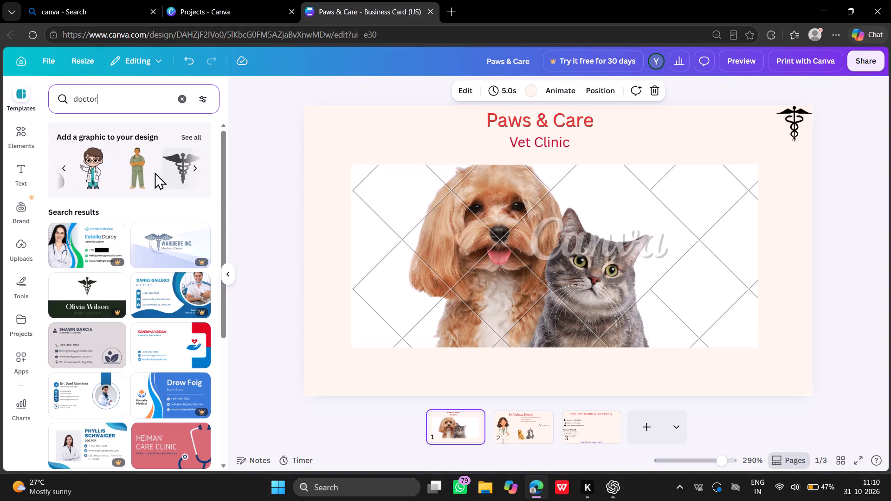
scroll(155, 172, right, 3)
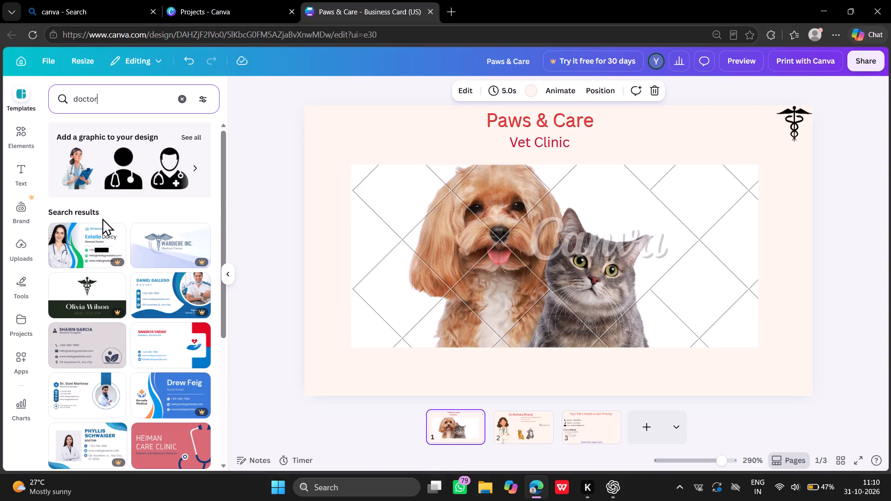
scroll(150, 174, left, 2)
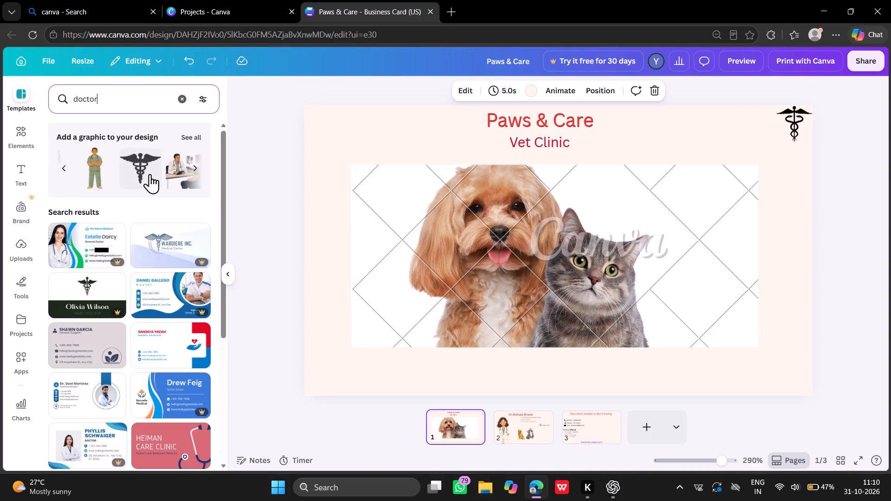
scroll(150, 174, left, 3)
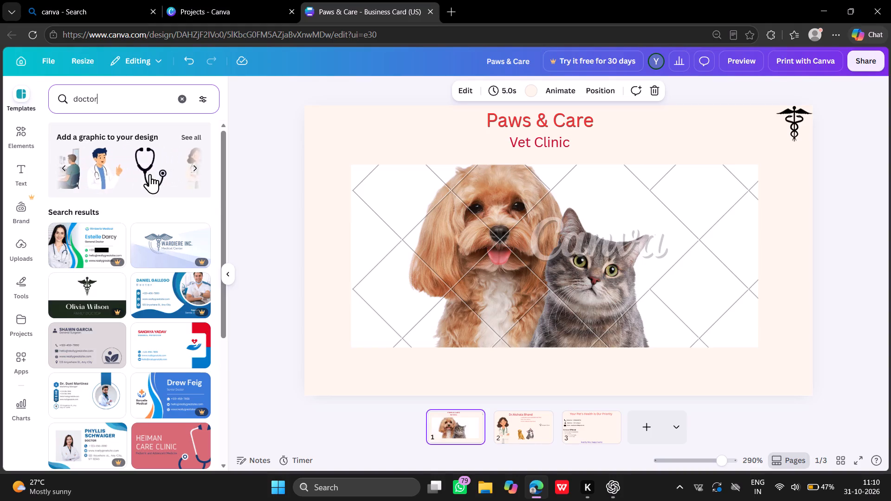
scroll(150, 174, left, 1)
click(150, 174)
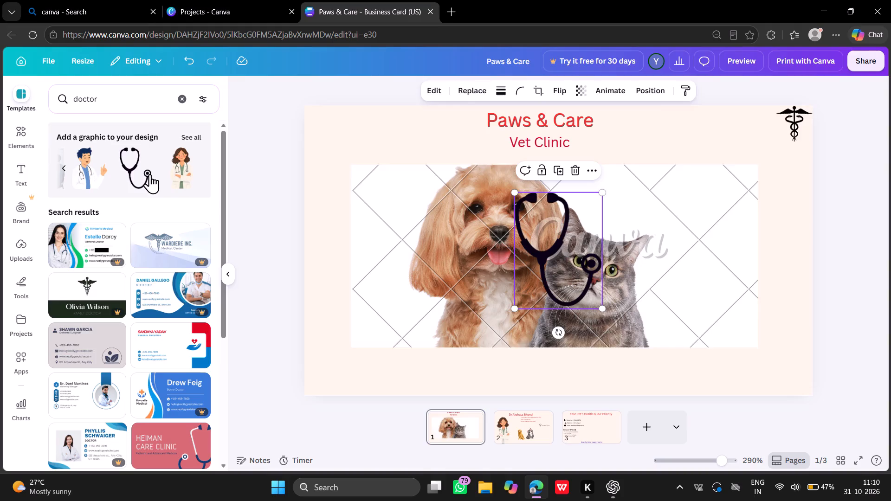
Shrink the stethoscope to about 0.2 by 0.3 and place it in the card's top left corner, matching the caduceus's height.
drag(512, 194, 530, 207)
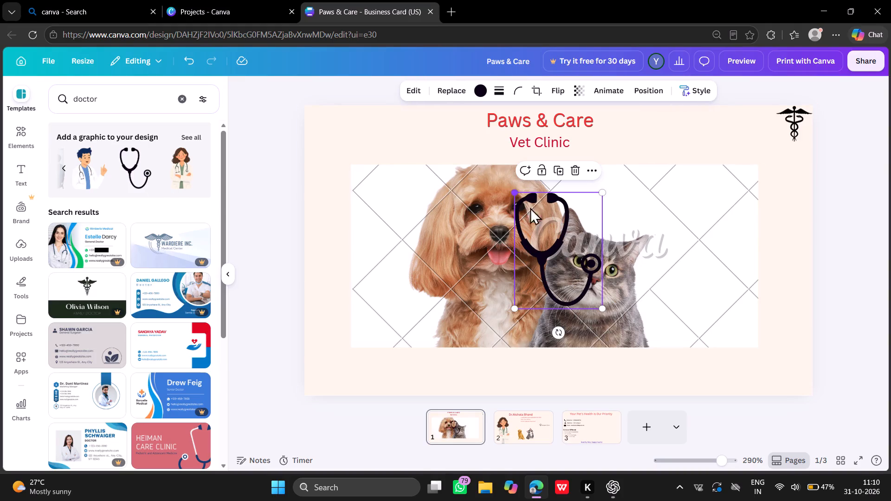
drag(530, 207, 585, 229)
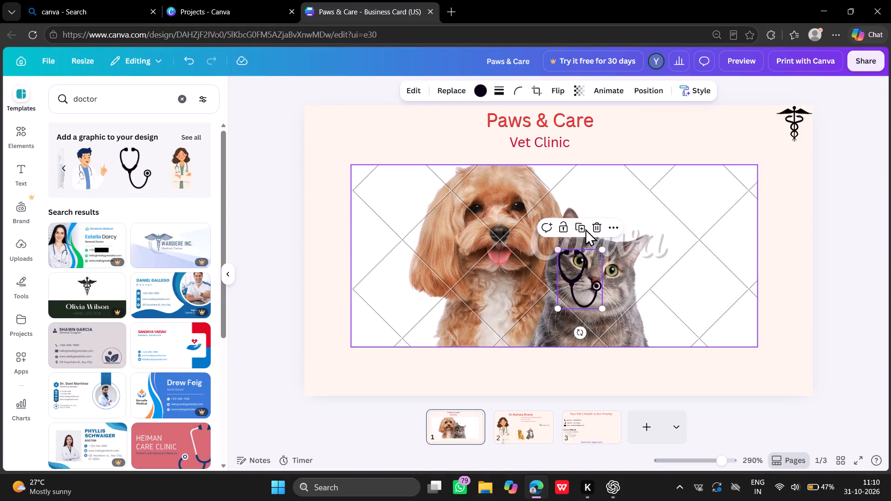
drag(592, 276, 342, 132)
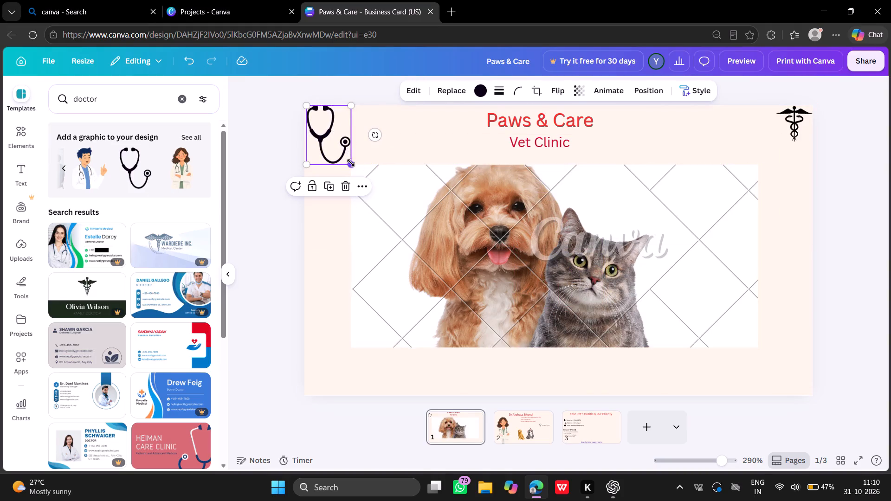
drag(353, 165, 348, 155)
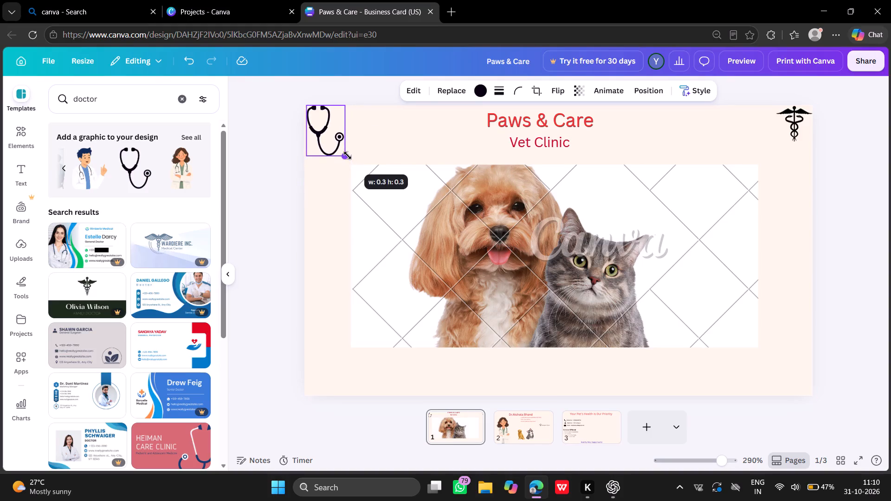
drag(348, 155, 333, 145)
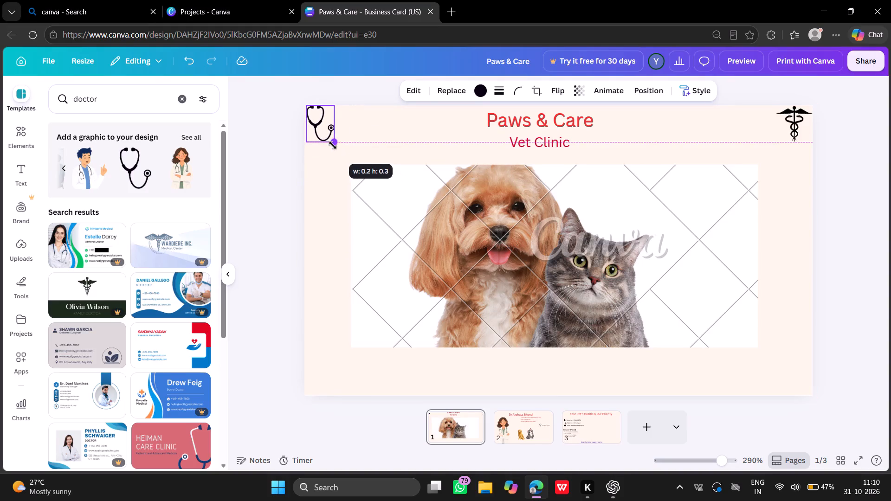
drag(333, 145, 333, 143)
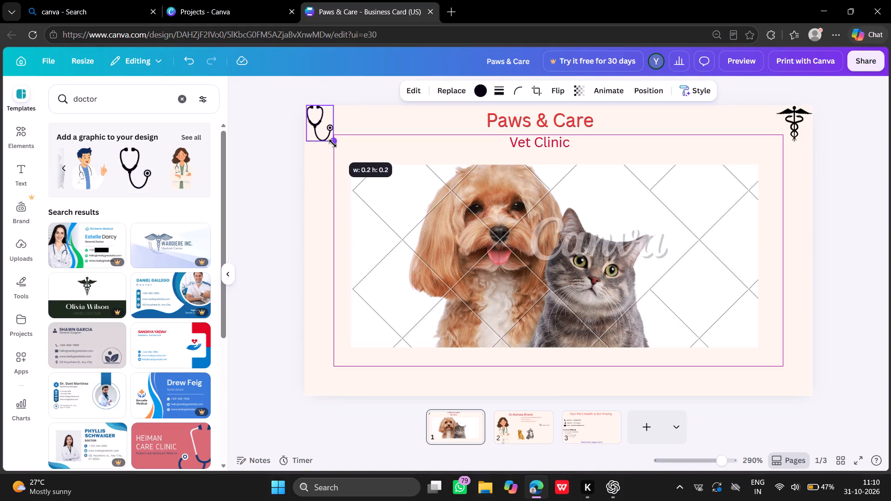
drag(333, 143, 333, 145)
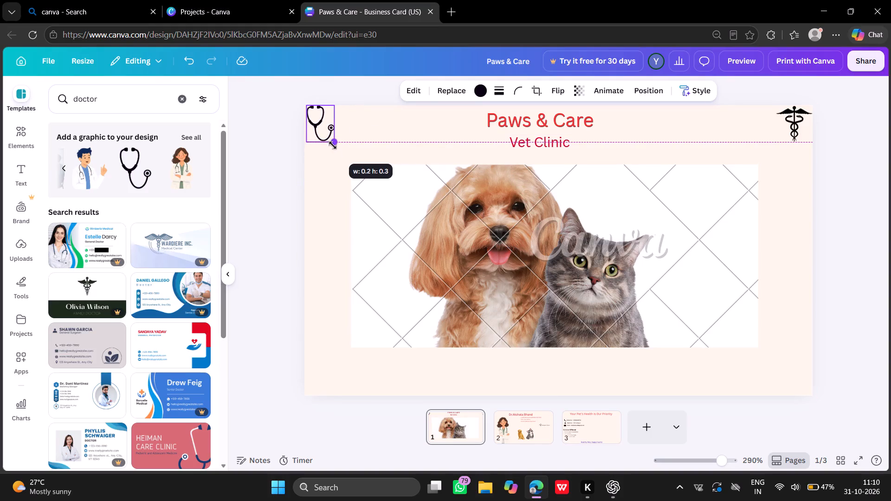
drag(333, 145, 333, 145)
click(343, 224)
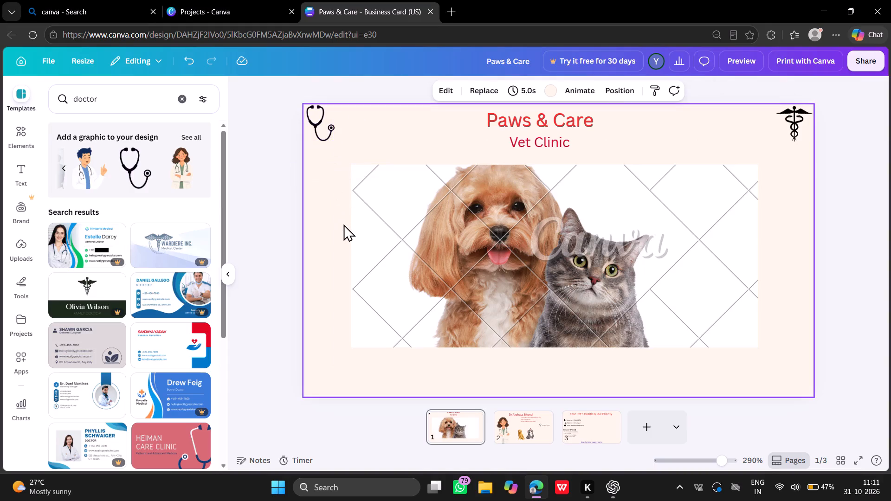
Move the dog-and-cat photo slightly lower, centred horizontally on the card.
drag(491, 264, 489, 270)
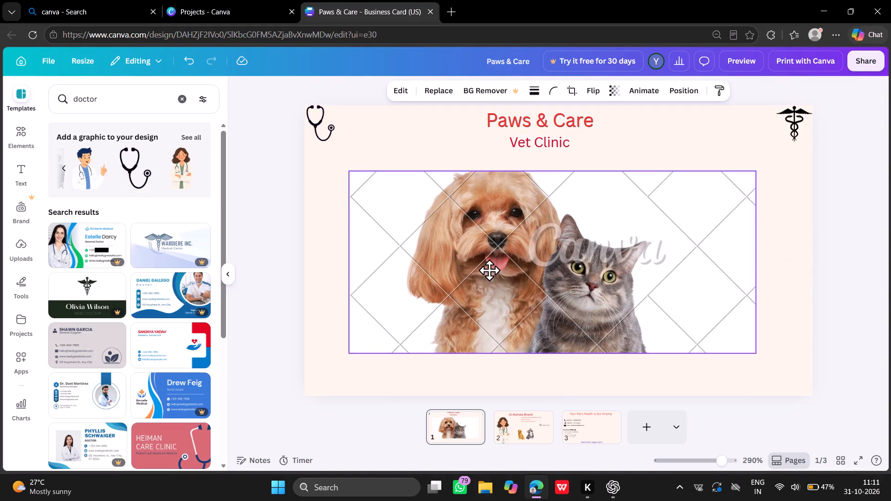
drag(489, 270, 493, 276)
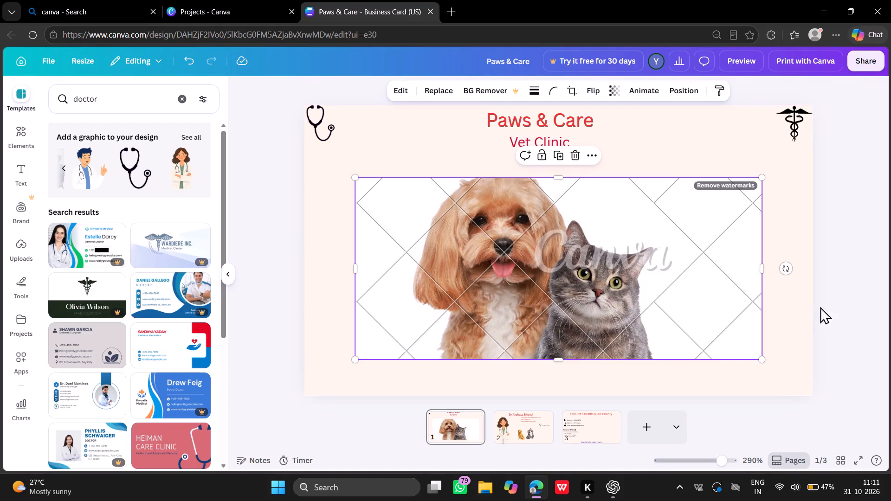
click(842, 293)
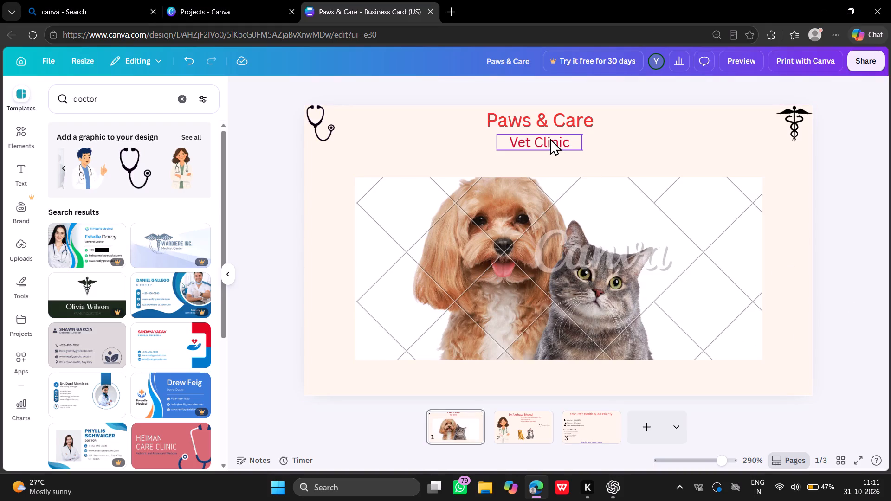
Move the Vet Clinic subtitle slightly lower beneath the Paws & Care title.
click(550, 138)
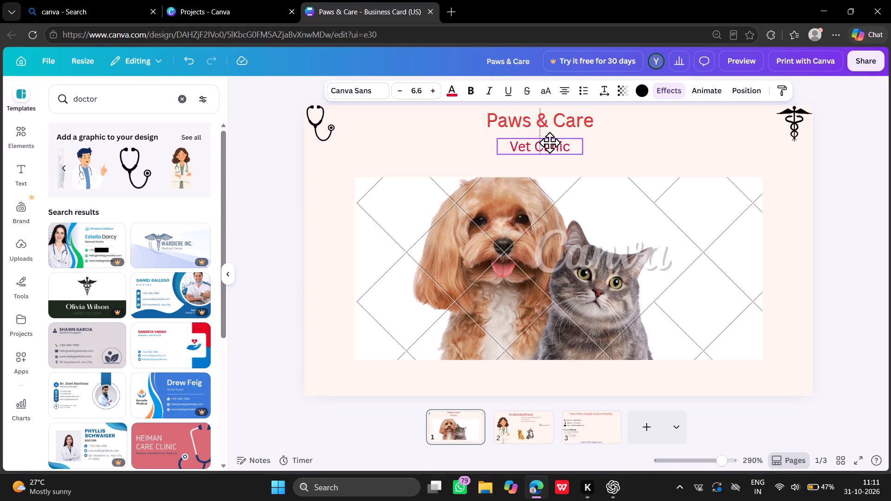
click(534, 141)
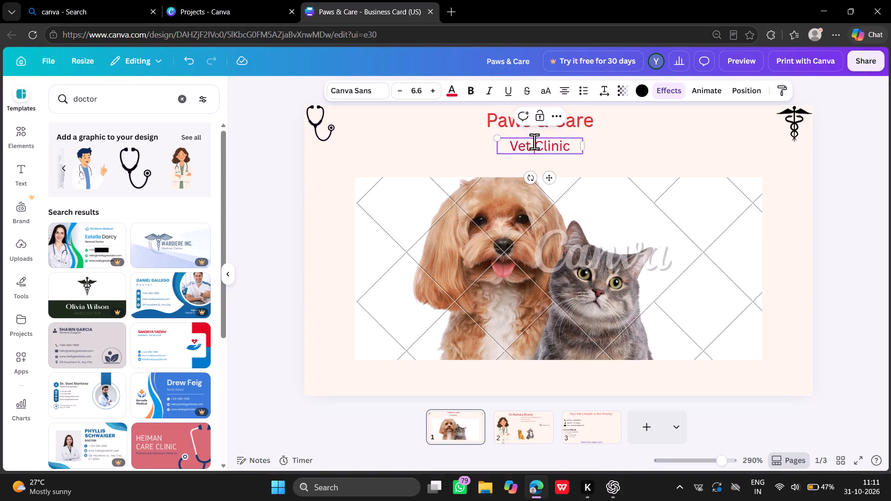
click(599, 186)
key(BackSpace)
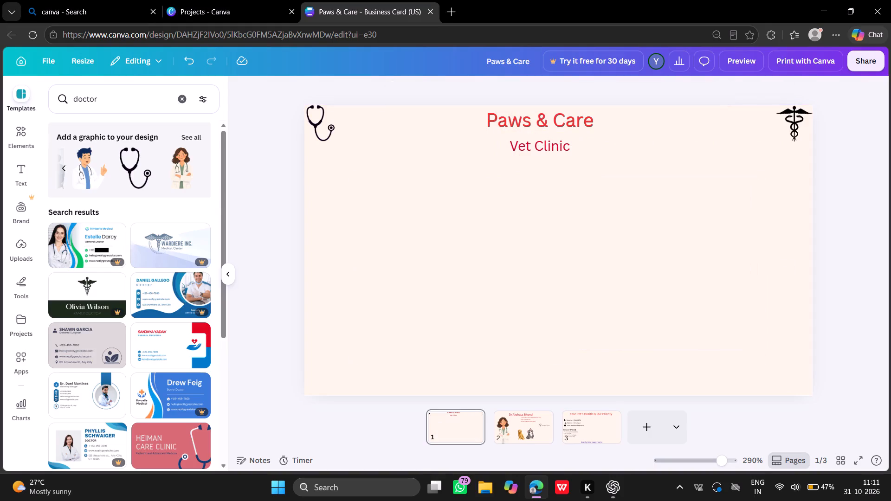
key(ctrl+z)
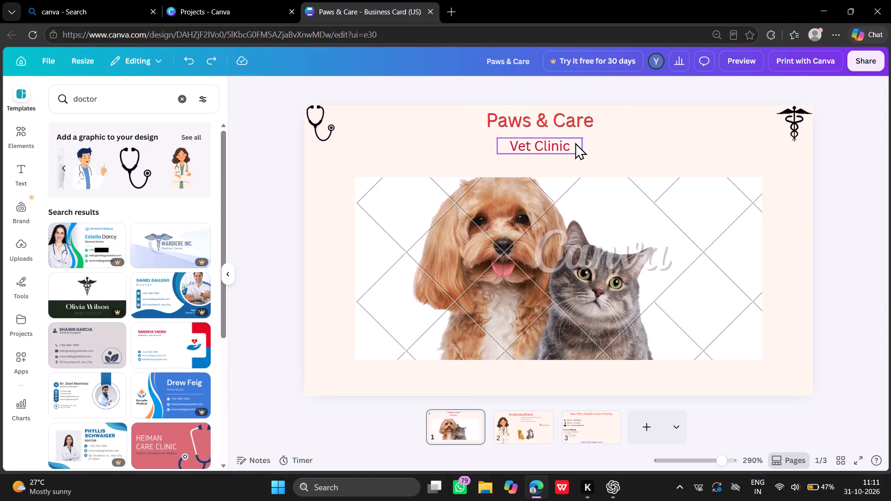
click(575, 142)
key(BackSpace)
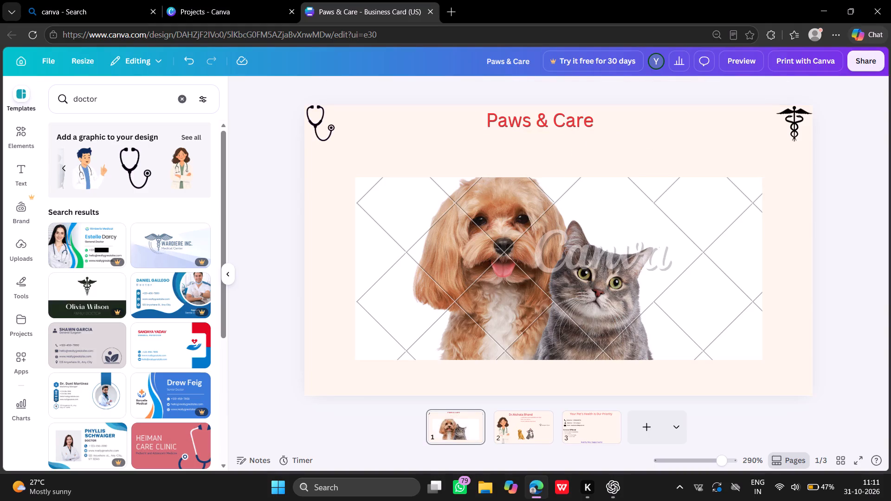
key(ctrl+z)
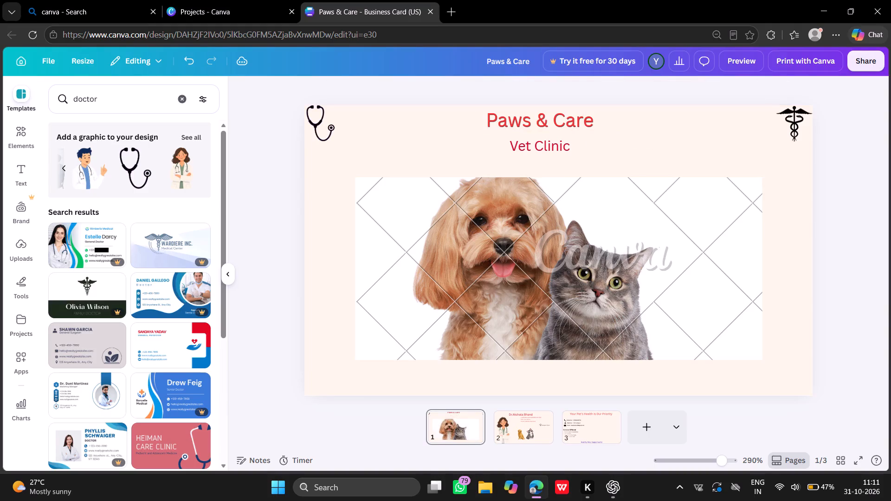
Change the subtitle text to "Veternary Clinic" and widen its text box so it fits on one line.
double_click(549, 153)
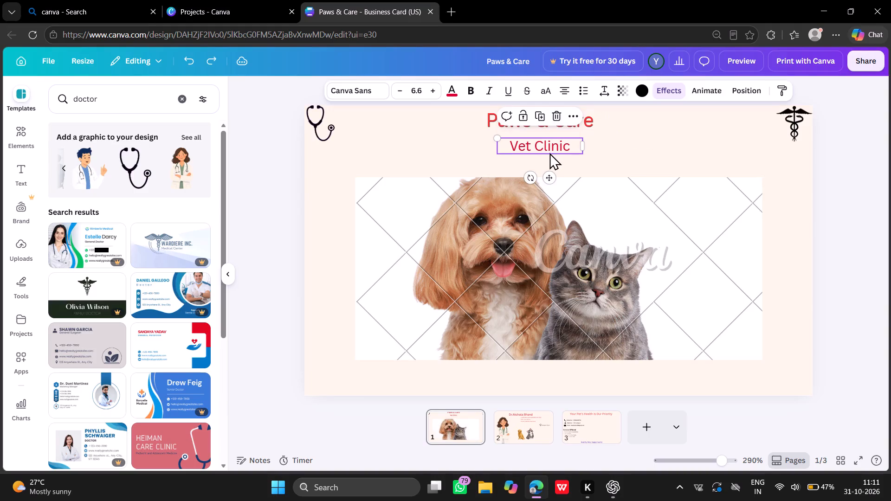
key(Left)
key(Left)
key(Left)
key(Left)
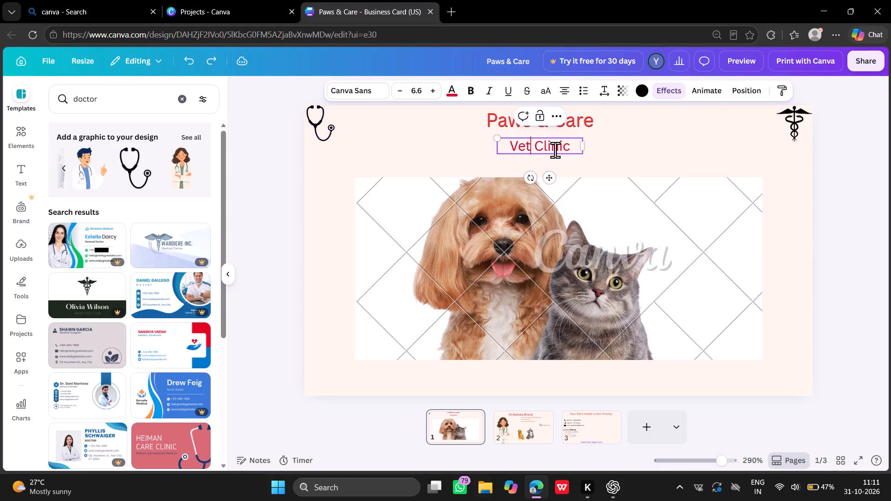
text(ernary)
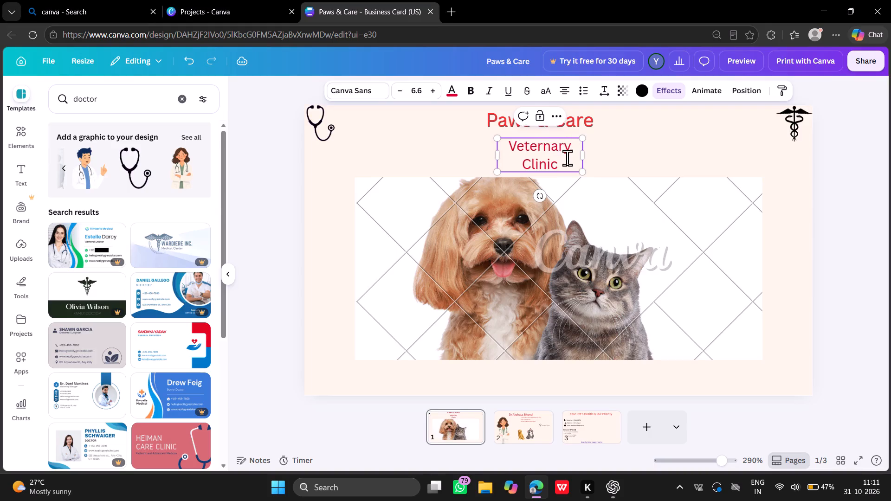
drag(586, 160, 611, 160)
click(582, 148)
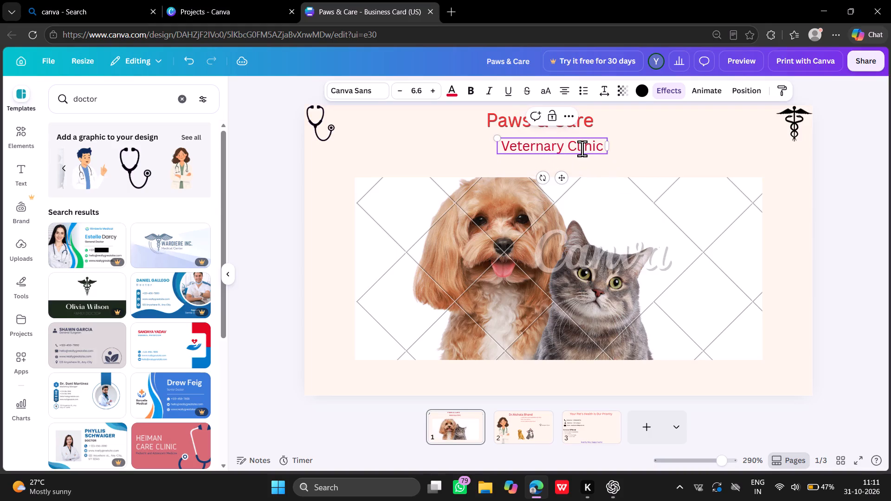
click(630, 147)
Centre the Veternary Clinic subtitle under the Paws & Care title and lower it slightly toward the photo.
drag(594, 144, 587, 145)
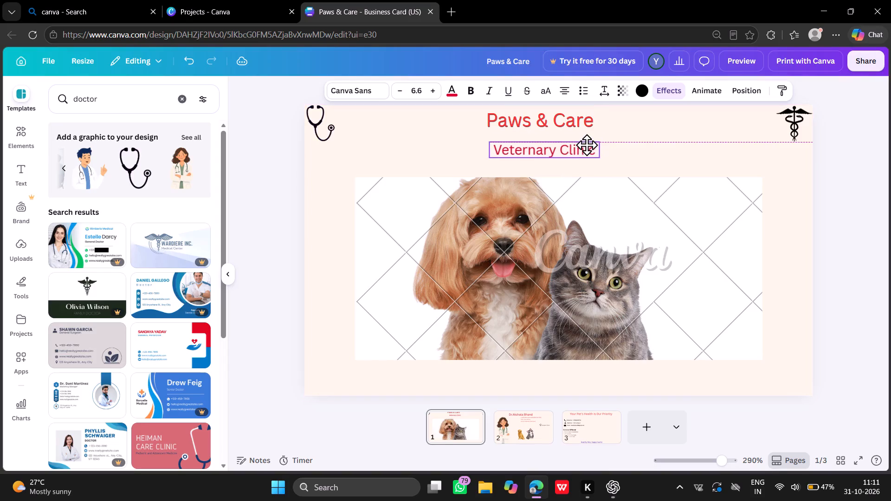
drag(587, 145, 585, 144)
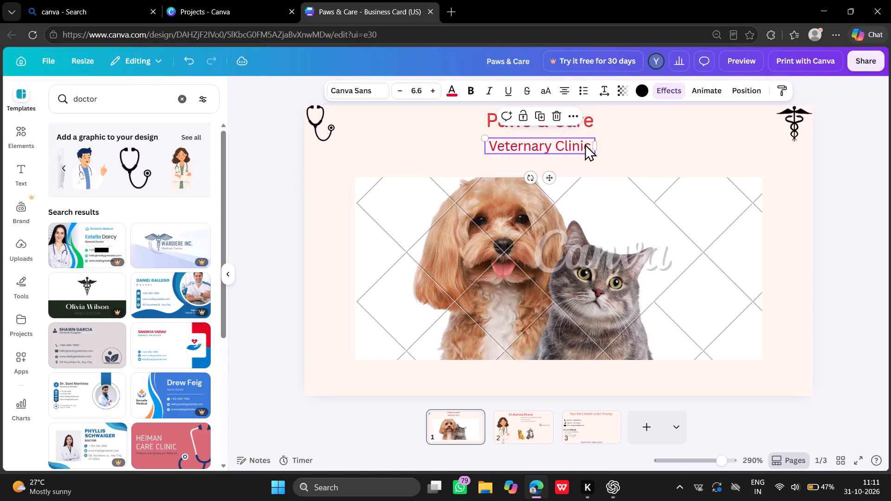
click(620, 152)
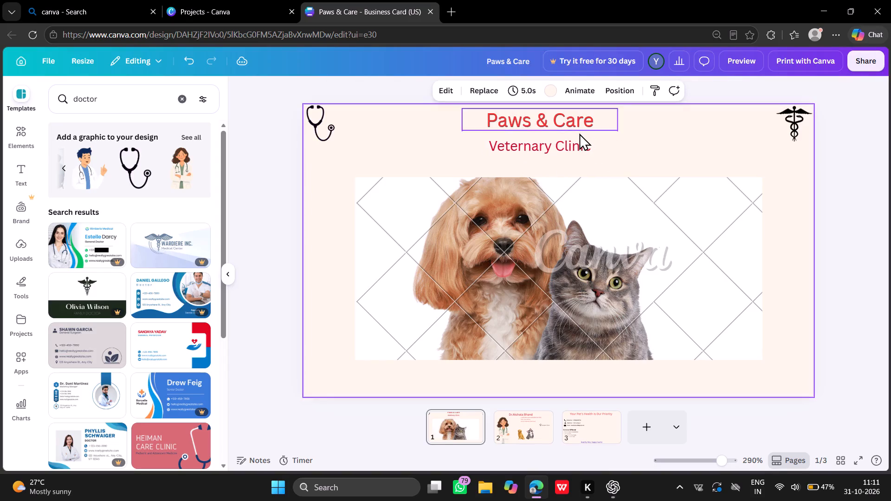
click(569, 147)
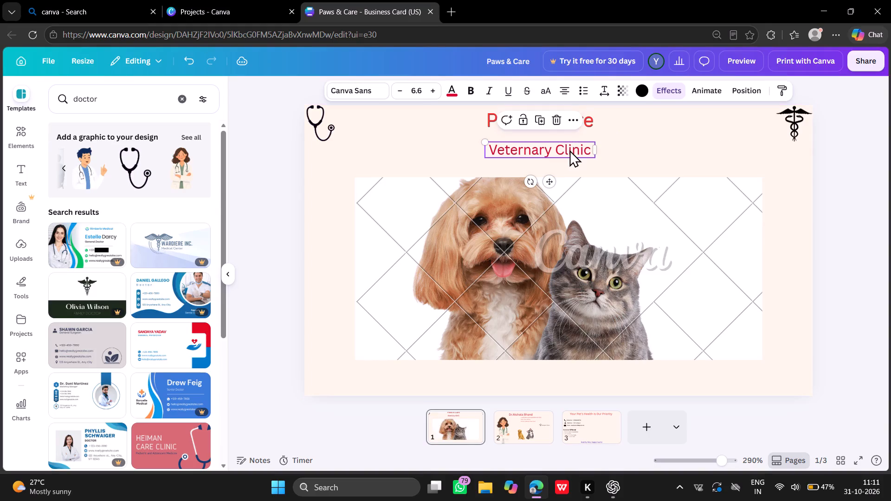
click(602, 131)
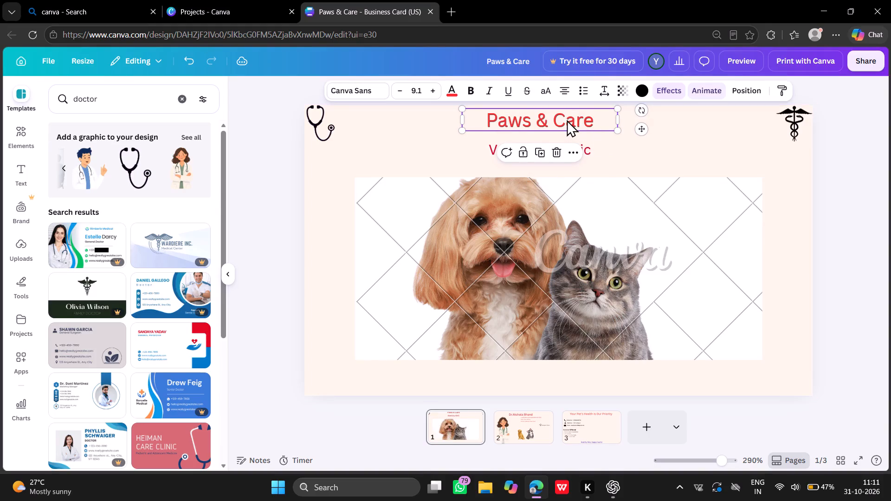
Move the Paws & Care title slightly lower on page 1, closer to the Veternary Clinic subtitle.
drag(567, 120, 566, 128)
click(712, 166)
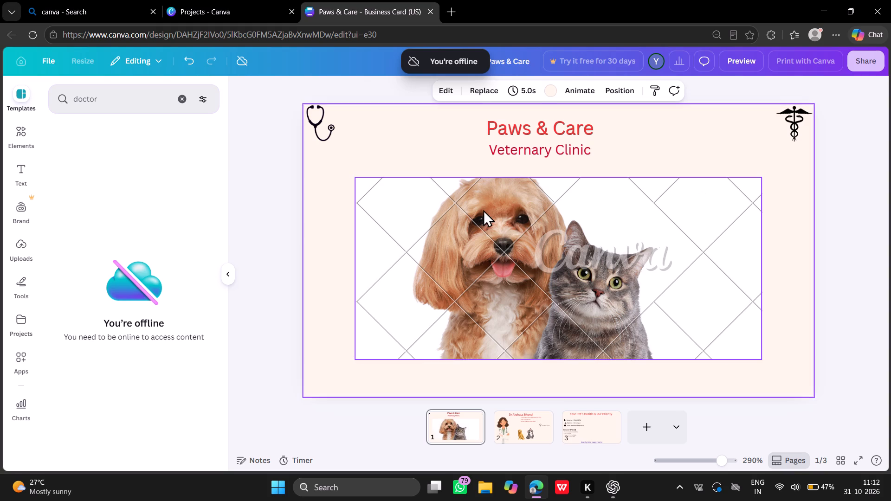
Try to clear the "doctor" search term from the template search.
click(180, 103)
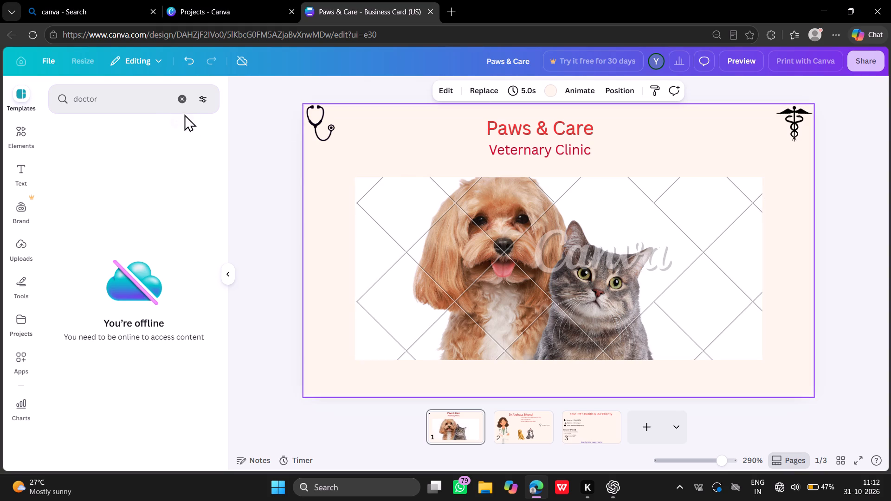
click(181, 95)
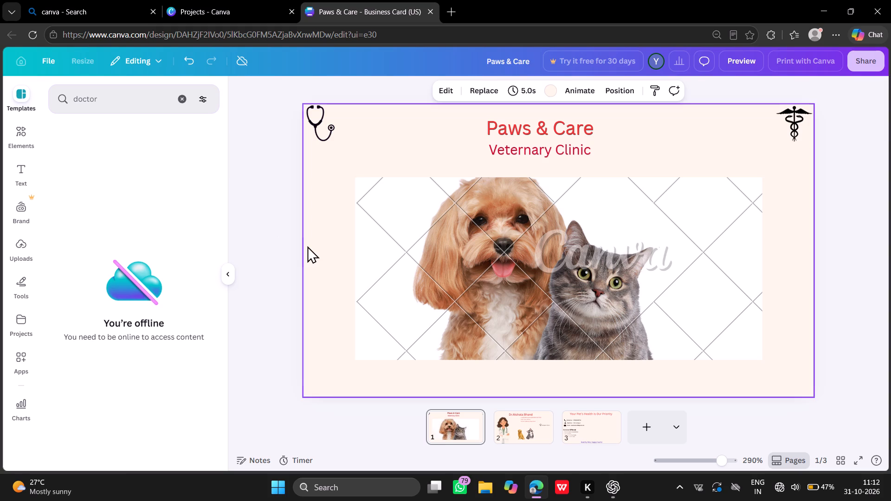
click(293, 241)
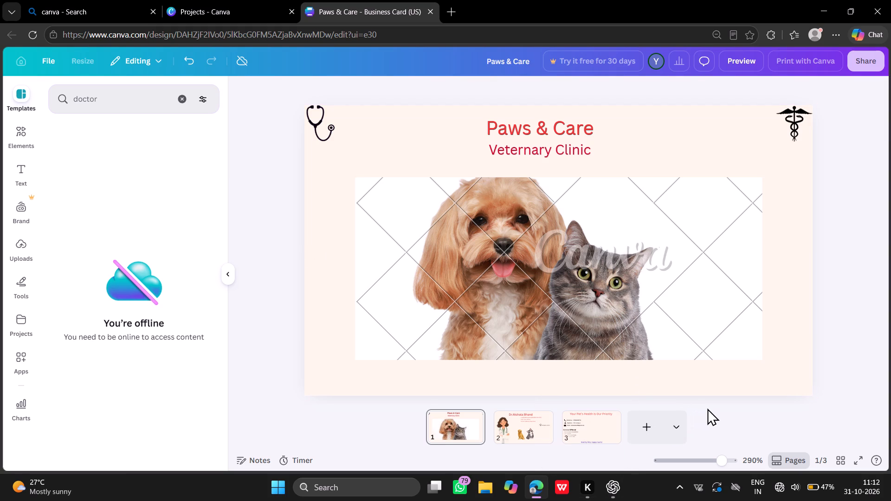
Add a blank fourth page to the business card after page 3.
click(533, 421)
click(588, 425)
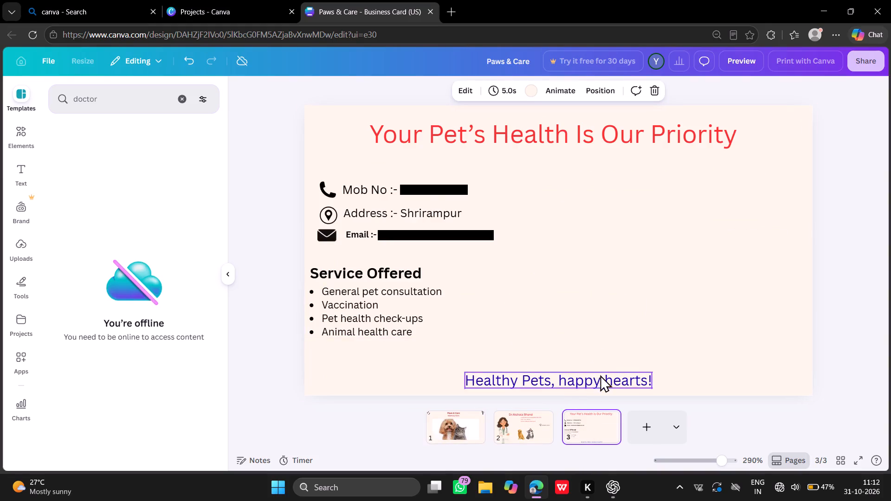
click(642, 426)
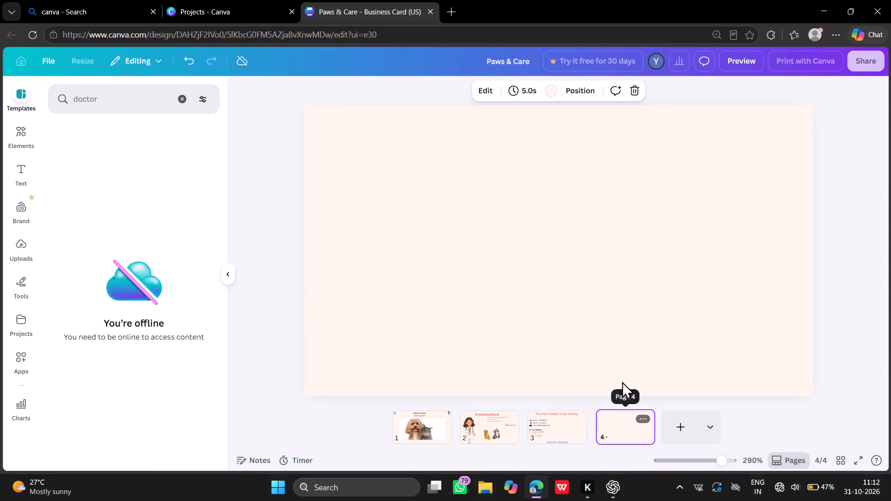
double_click(562, 262)
click(15, 109)
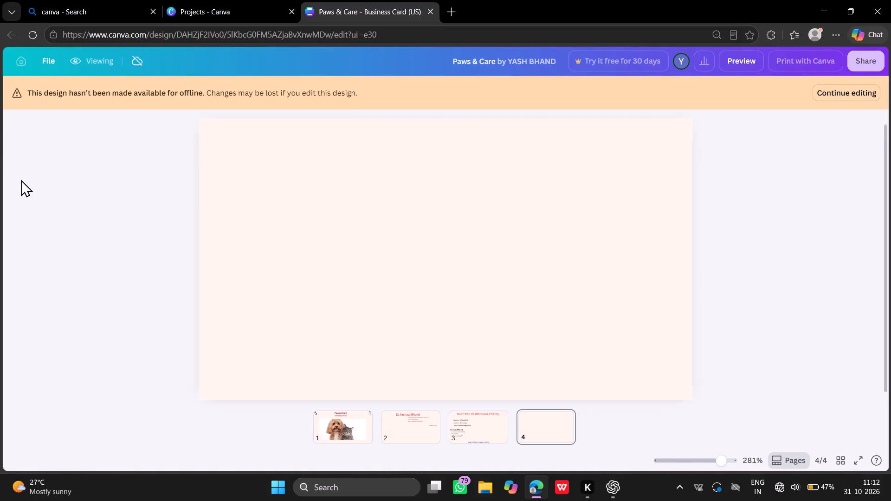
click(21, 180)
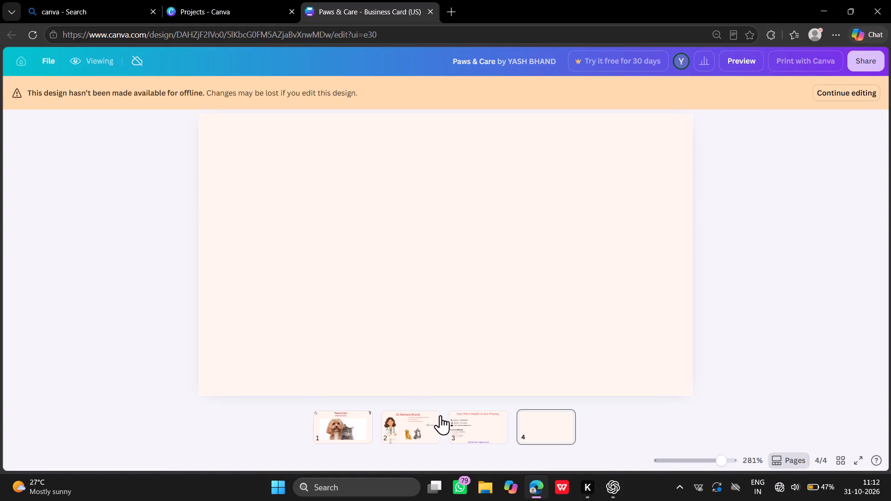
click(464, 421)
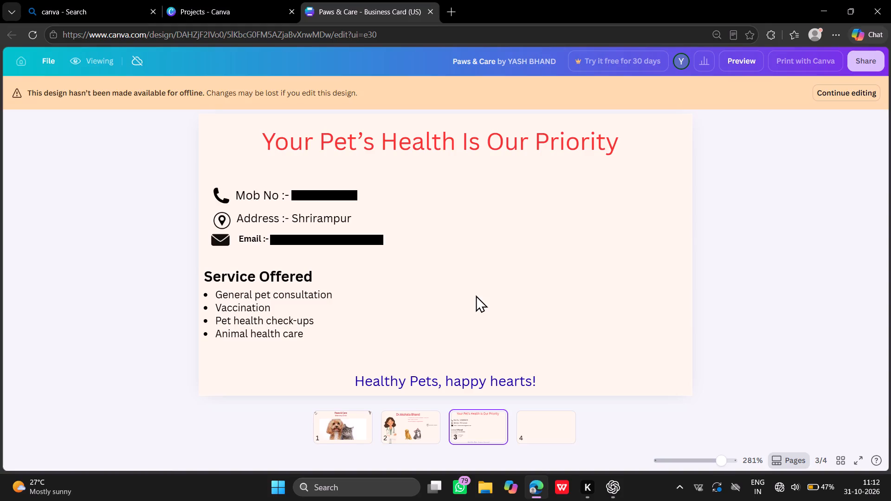
Reconnect the computer to the "Jan hit mein jaari" Wi-Fi network so the design can go back online.
drag(780, 489, 781, 485)
click(781, 485)
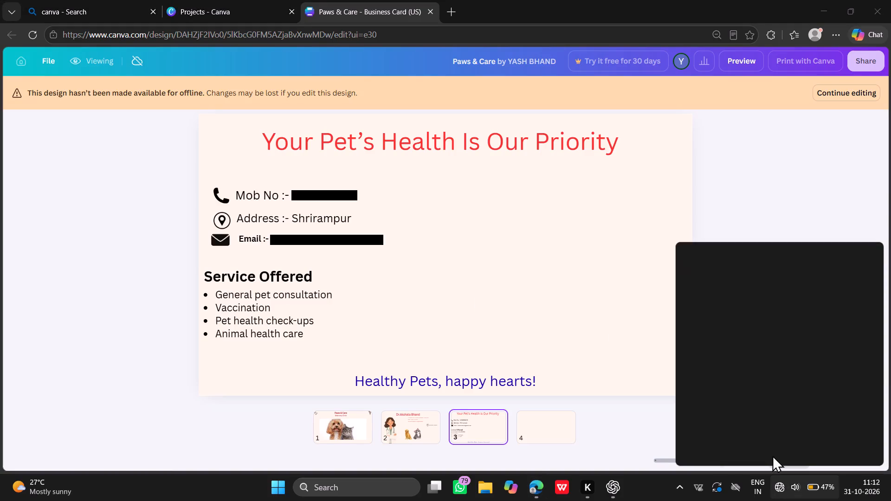
click(730, 282)
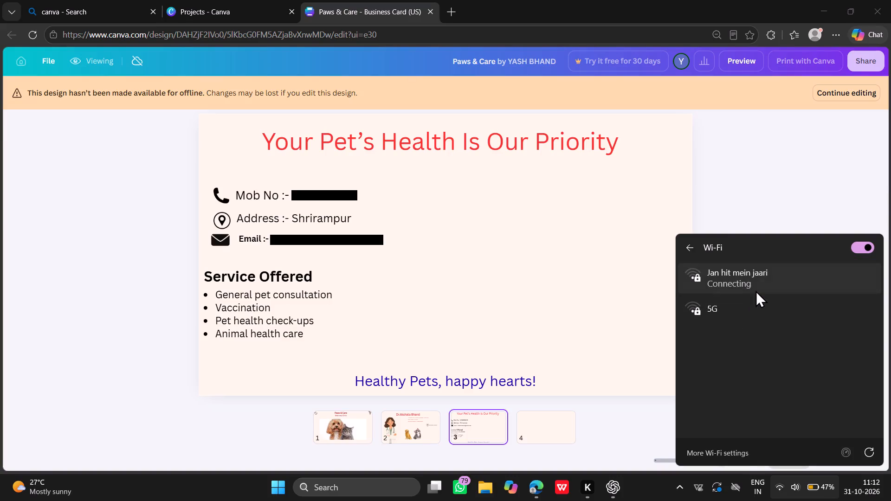
click(755, 290)
click(798, 147)
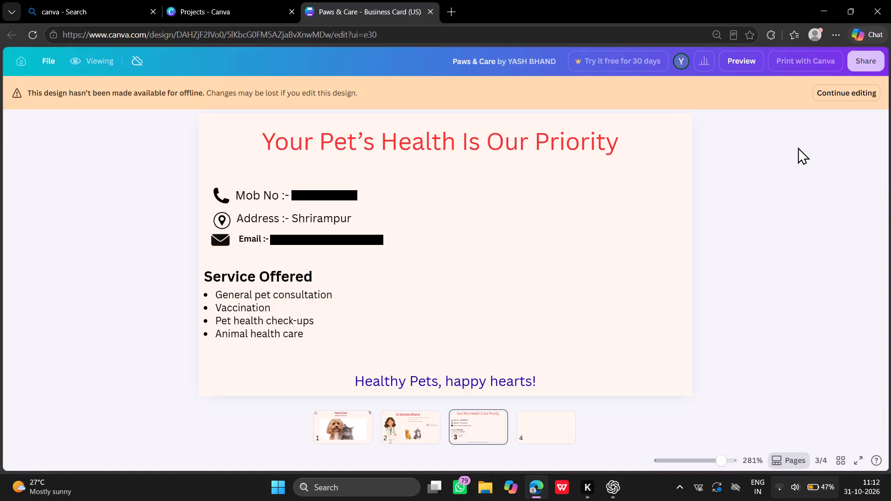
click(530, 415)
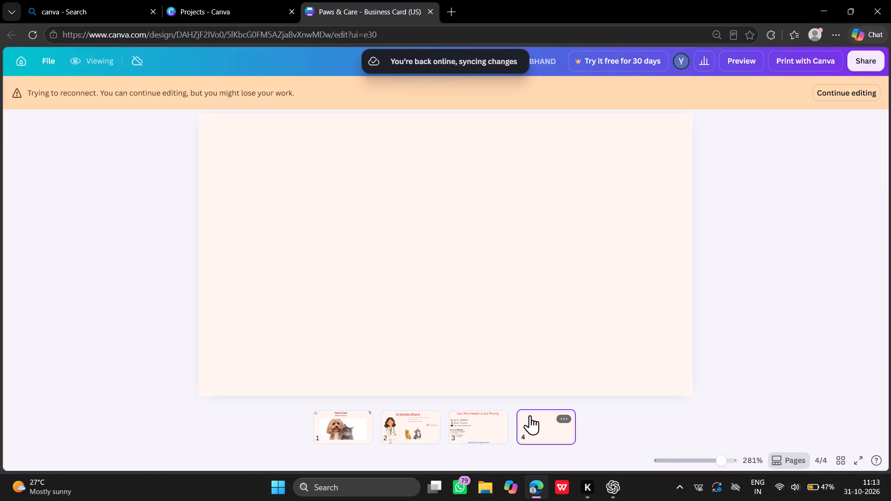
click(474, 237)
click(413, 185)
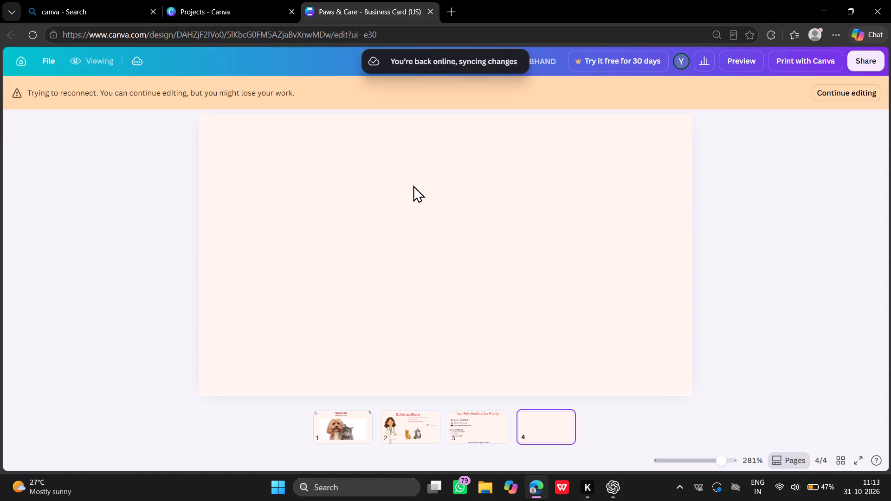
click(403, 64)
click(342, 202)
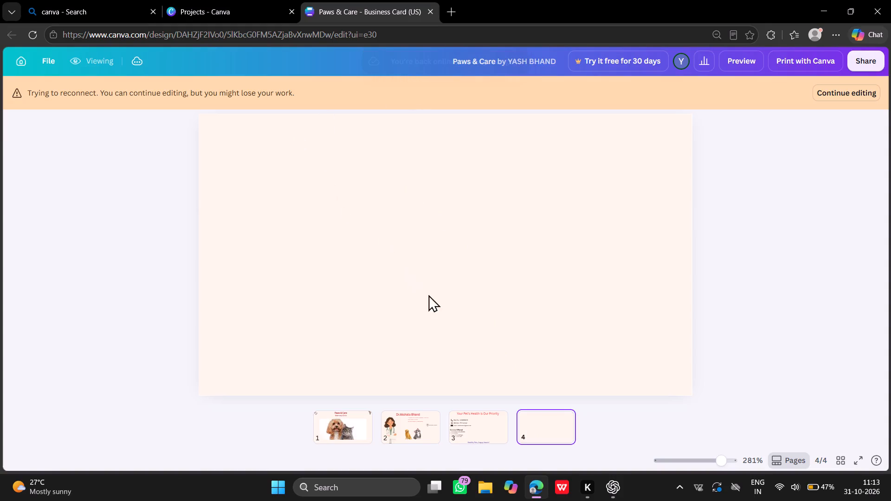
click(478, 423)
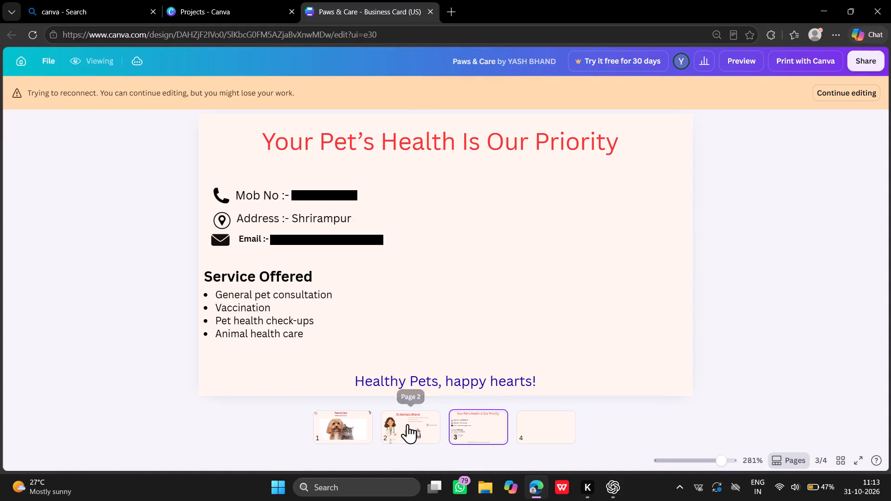
Review the layouts of the card's pages one after another, finishing on the blank page 4.
click(407, 424)
click(353, 433)
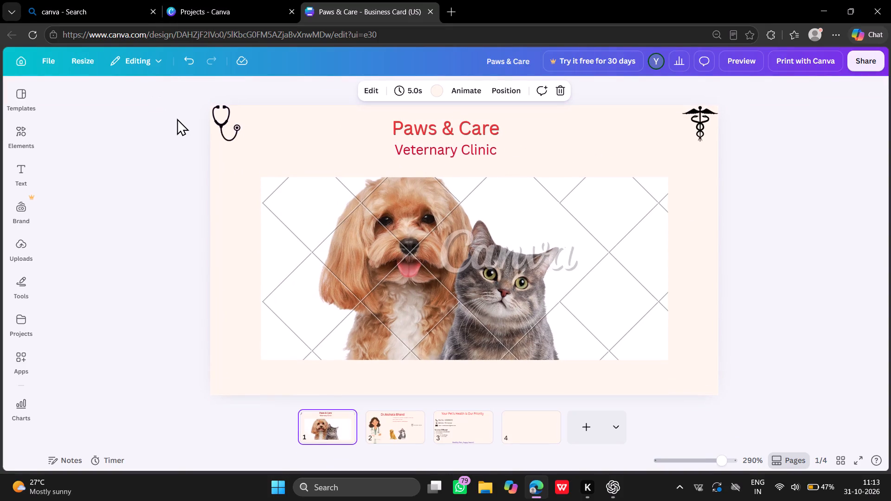
click(829, 296)
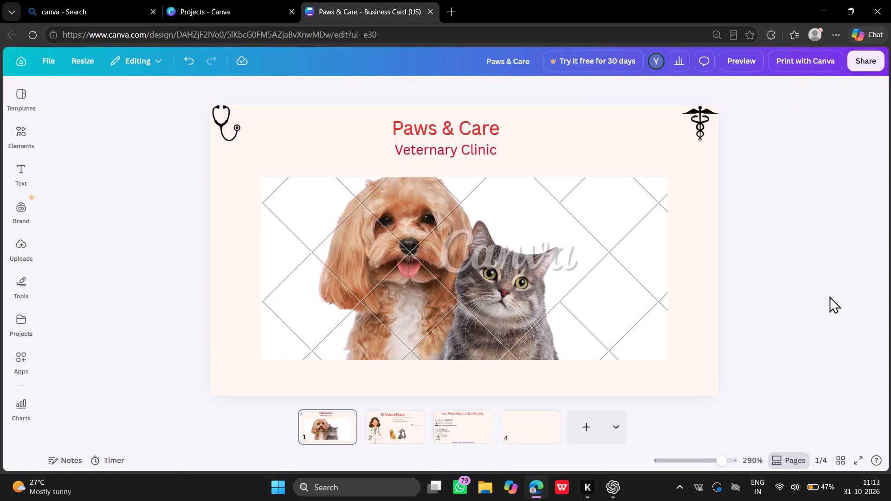
click(399, 423)
click(474, 436)
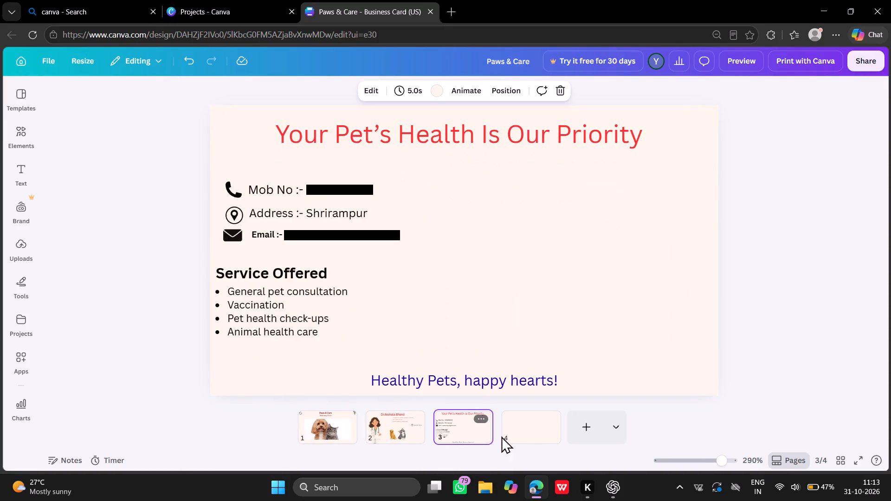
click(536, 440)
click(433, 238)
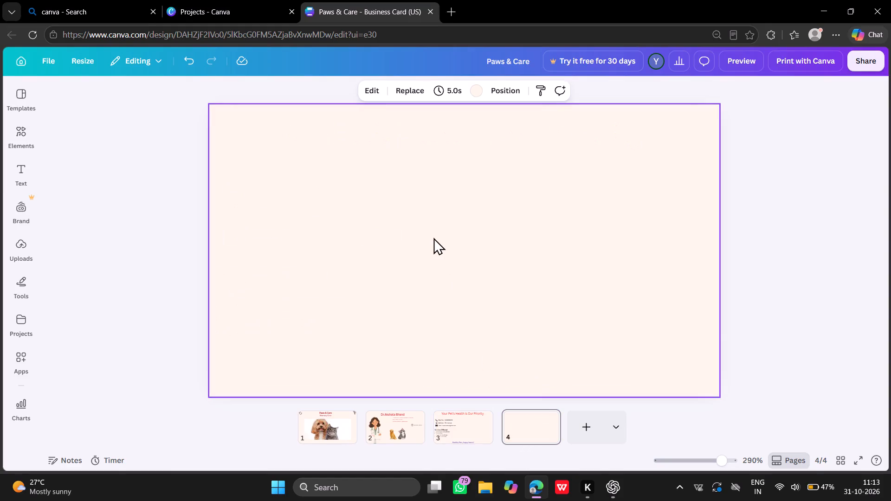